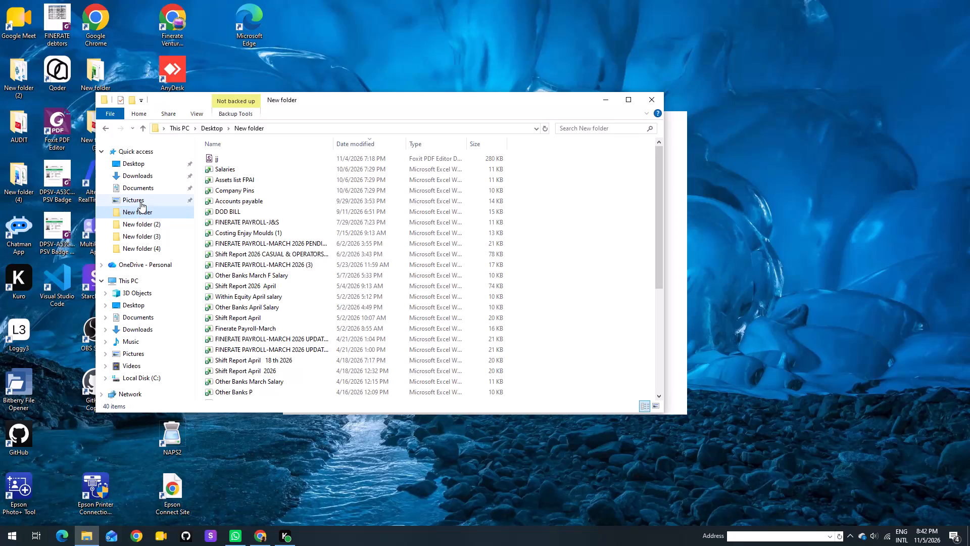
# Inspect the monthly sheets of the book rapport workbook from the Documents folder, including May, June, September and November, and close it.
pyautogui.click(140, 191)
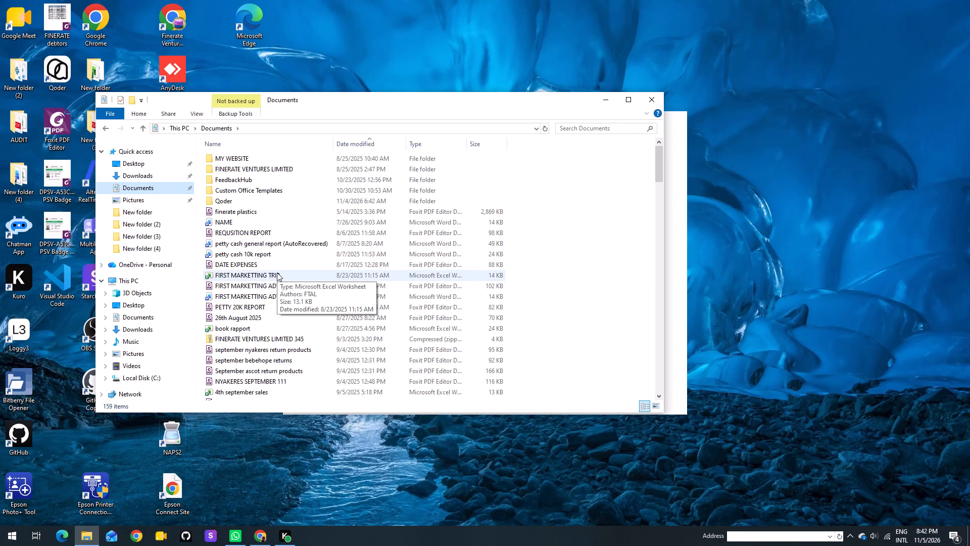
pyautogui.doubleClick(258, 325)
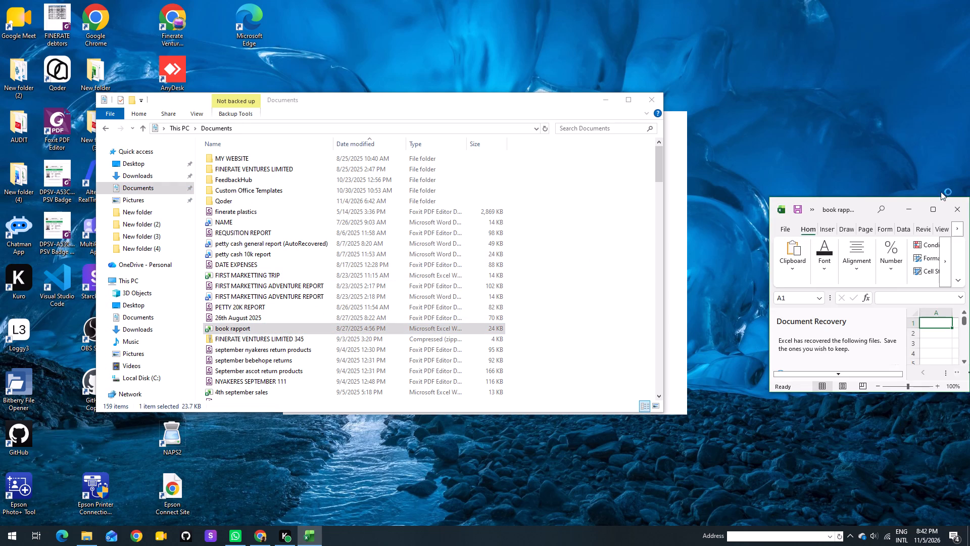
pyautogui.click(938, 210)
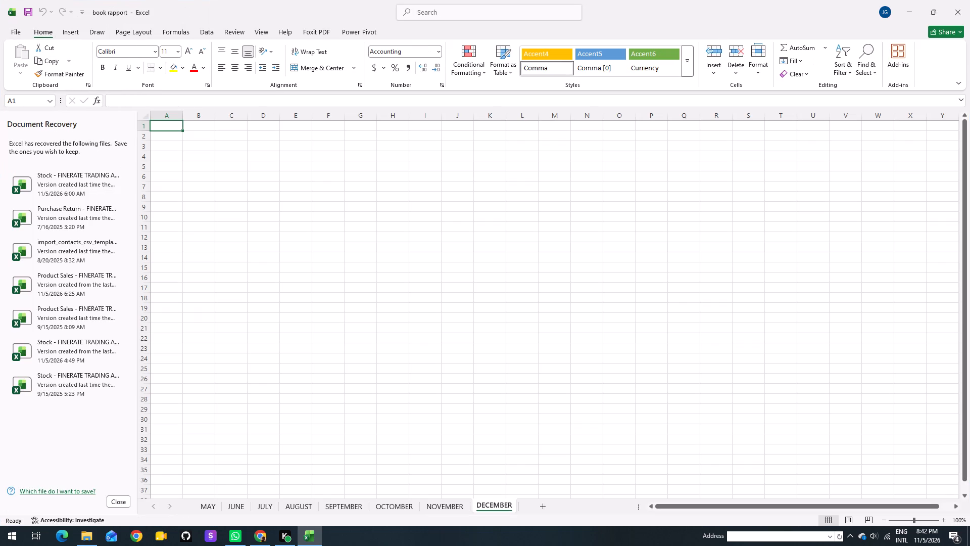
pyautogui.click(459, 503)
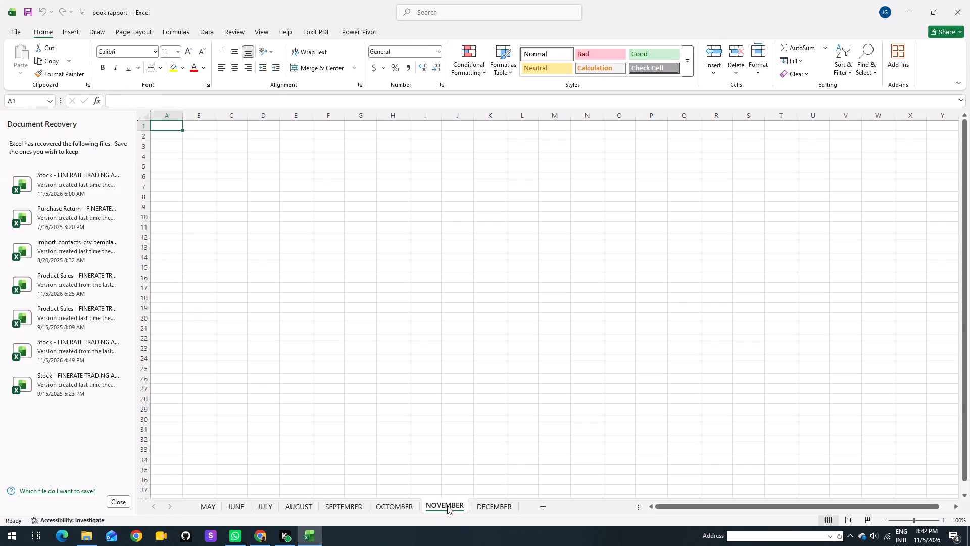
pyautogui.click(404, 504)
pyautogui.click(354, 503)
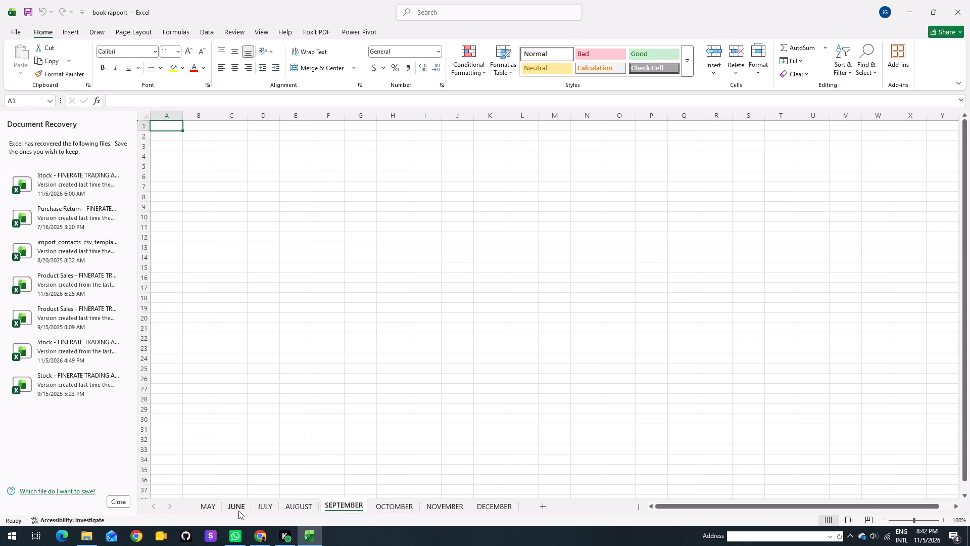
pyautogui.click(191, 504)
pyautogui.click(200, 505)
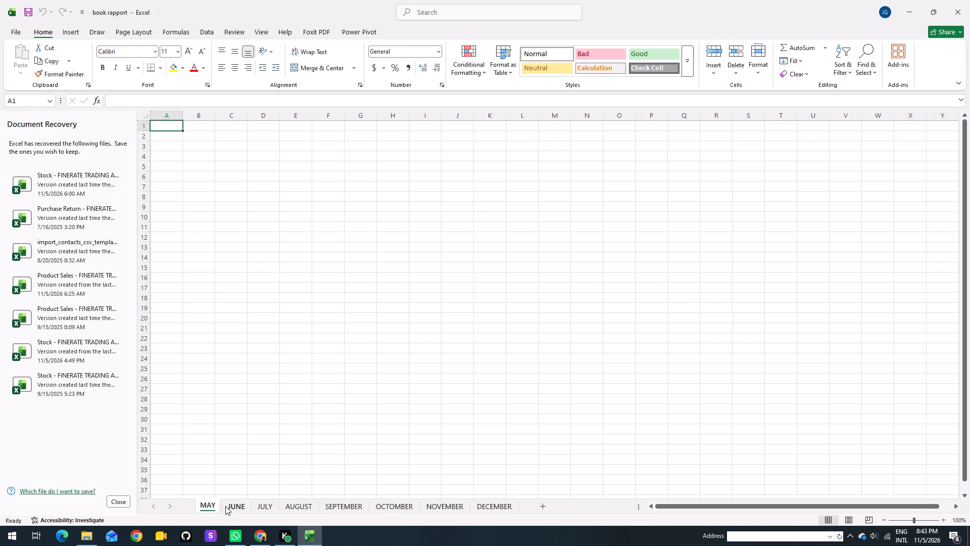
pyautogui.click(229, 506)
pyautogui.click(969, 0)
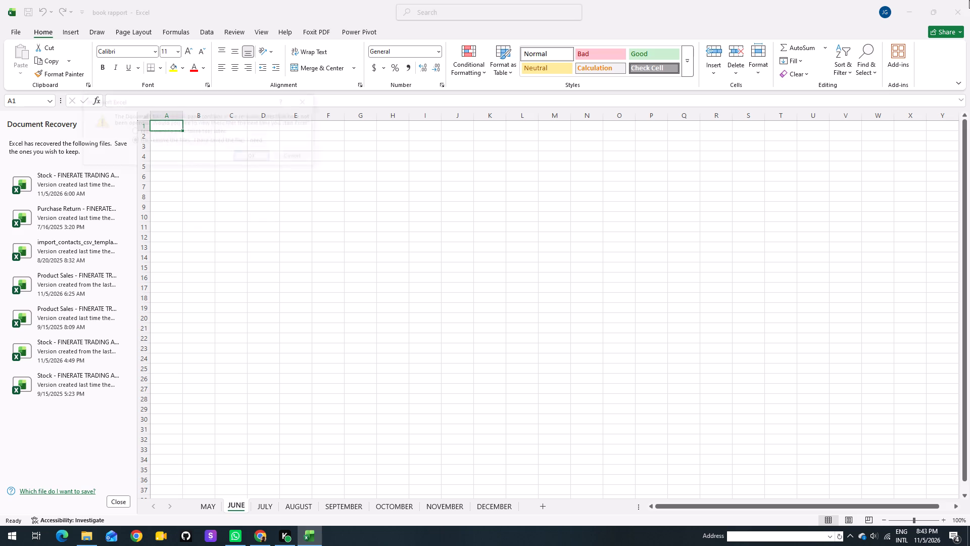
pyautogui.click(265, 154)
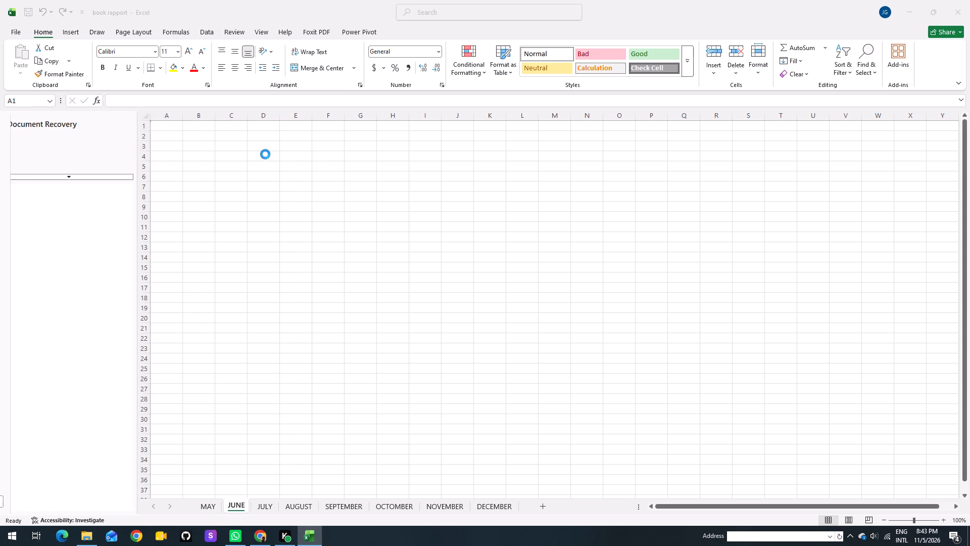
# Review the 4th september sales workbook's 4th September, 5th September and outside sales sheets, and close it.
pyautogui.scroll(-1, 241, 259)
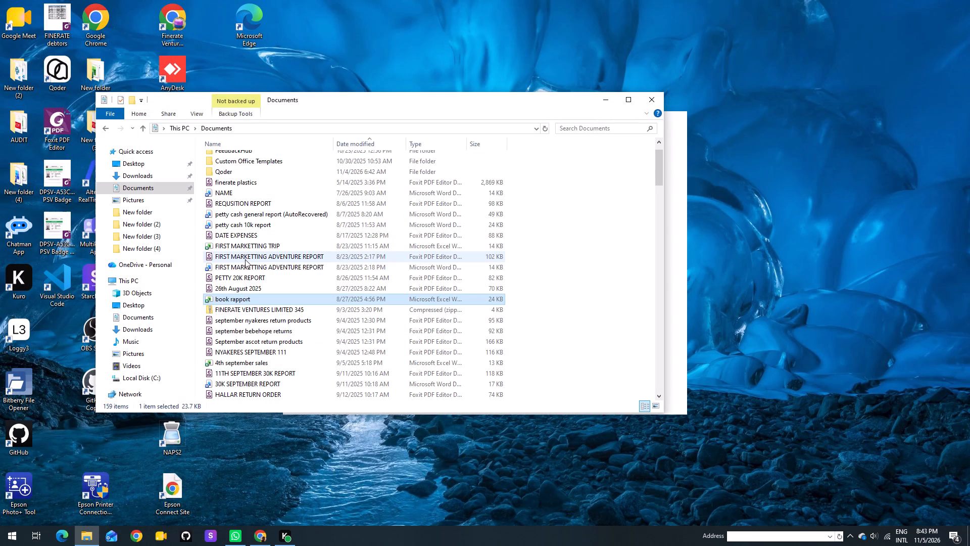
pyautogui.doubleClick(247, 360)
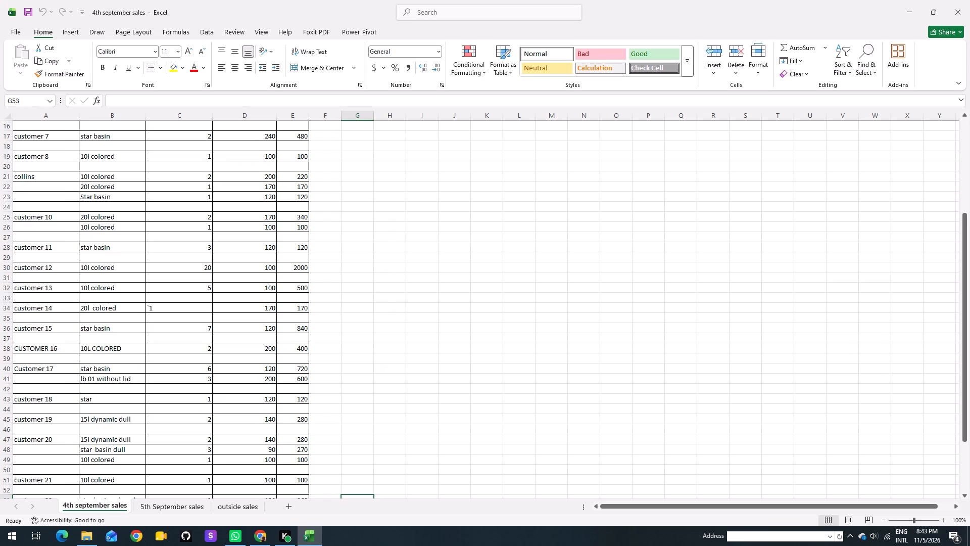
pyautogui.scroll(-4, 222, 278)
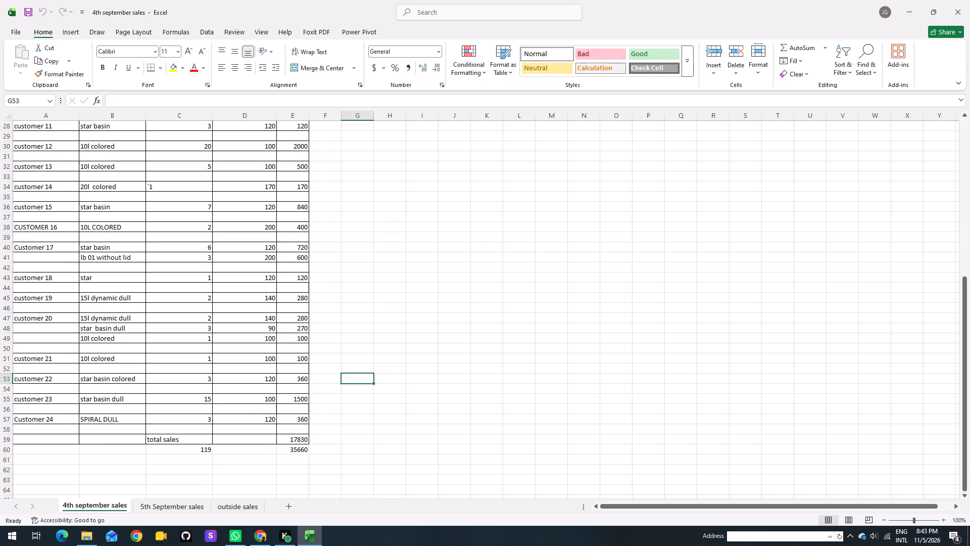
pyautogui.scroll(-4, 222, 278)
pyautogui.click(189, 503)
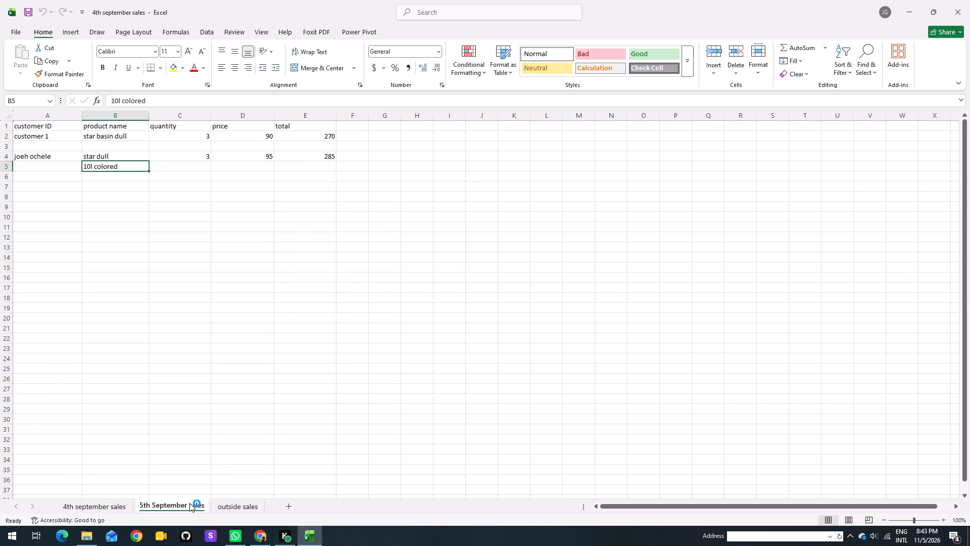
pyautogui.click(240, 505)
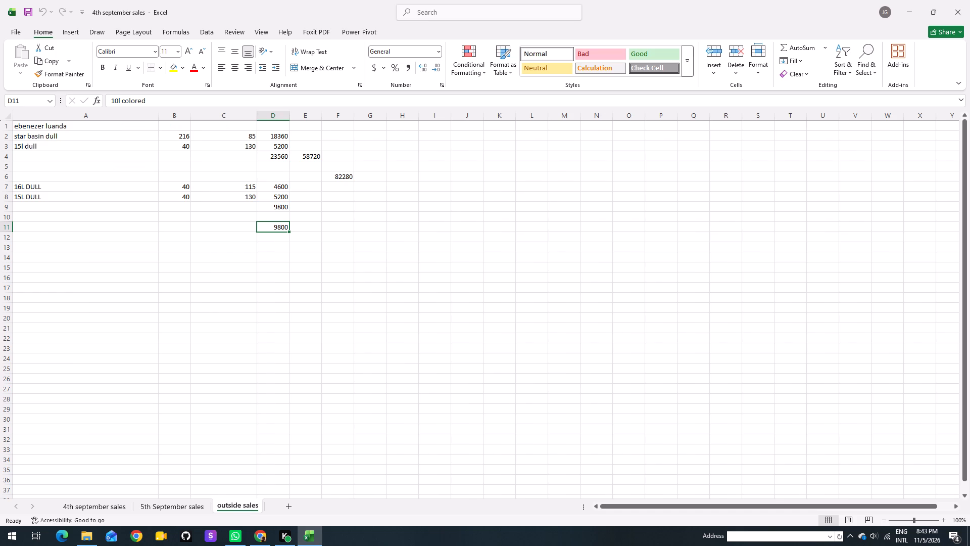
pyautogui.click(948, 0)
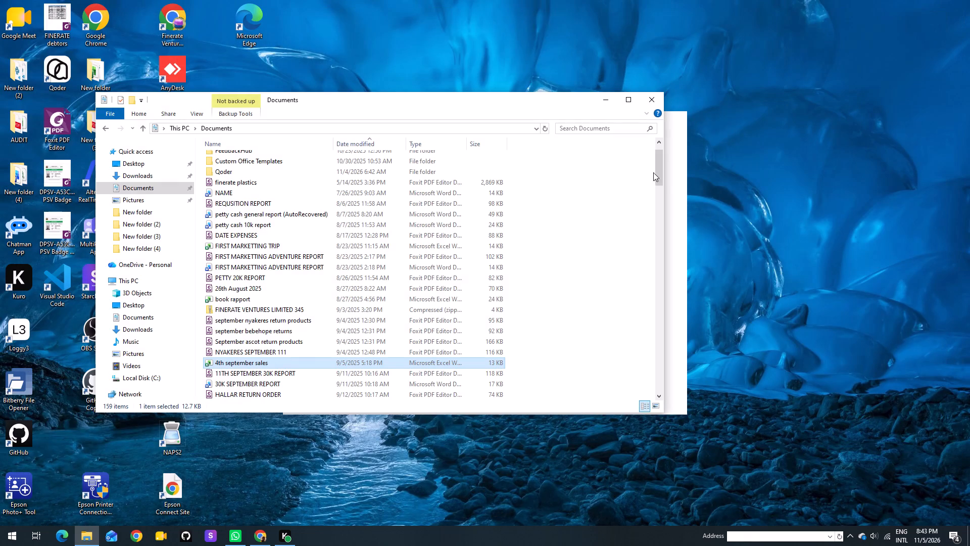
# Open the Book1 excel workbook from the Documents folder.
pyautogui.scroll(-1, 245, 339)
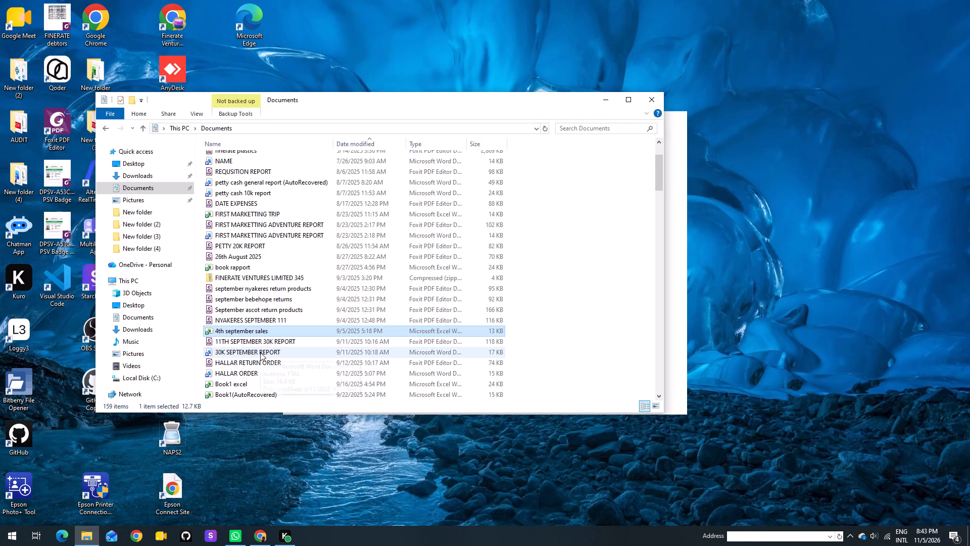
pyautogui.doubleClick(227, 387)
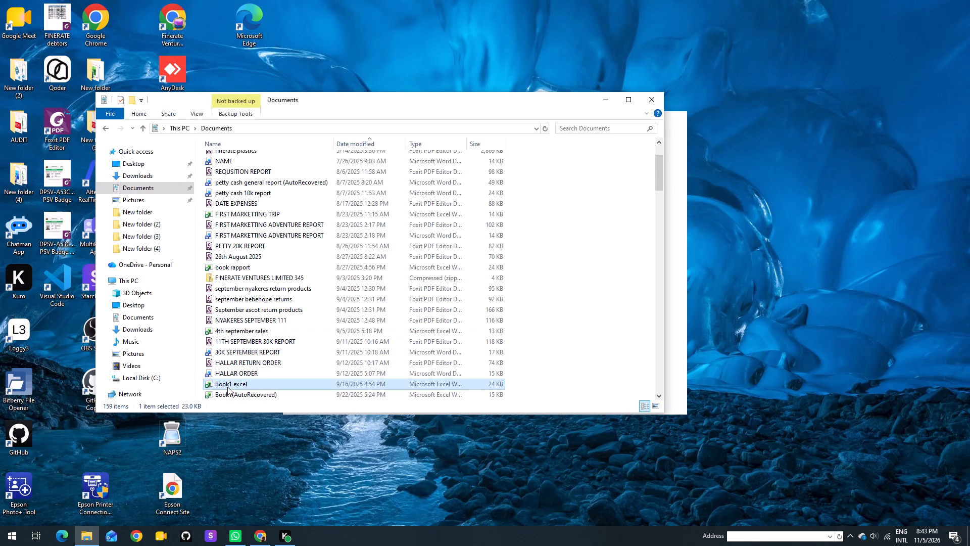
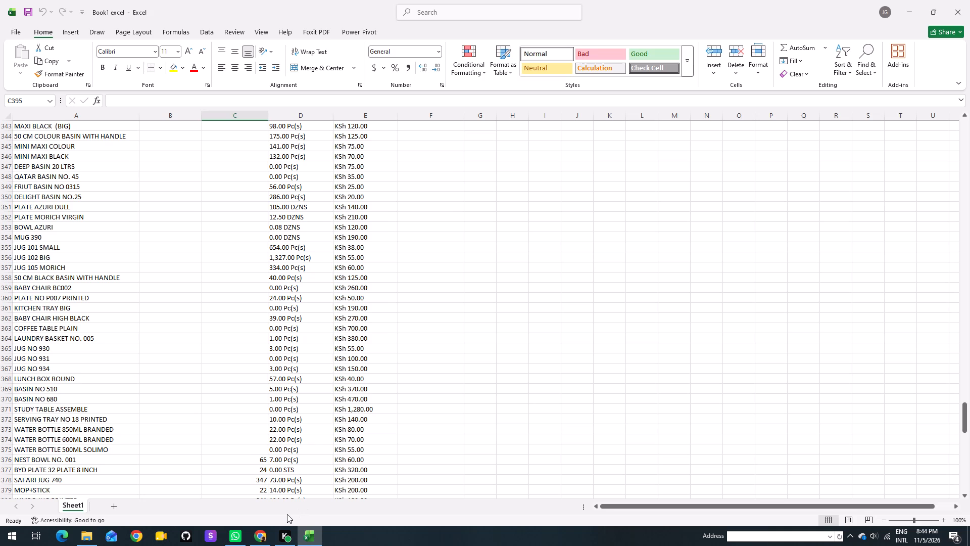
# Replace the current stock entries in D2 to D6 with the plain numbers 15, 3, 222, 686 and 221.
pyautogui.scroll(5, 318, 158)
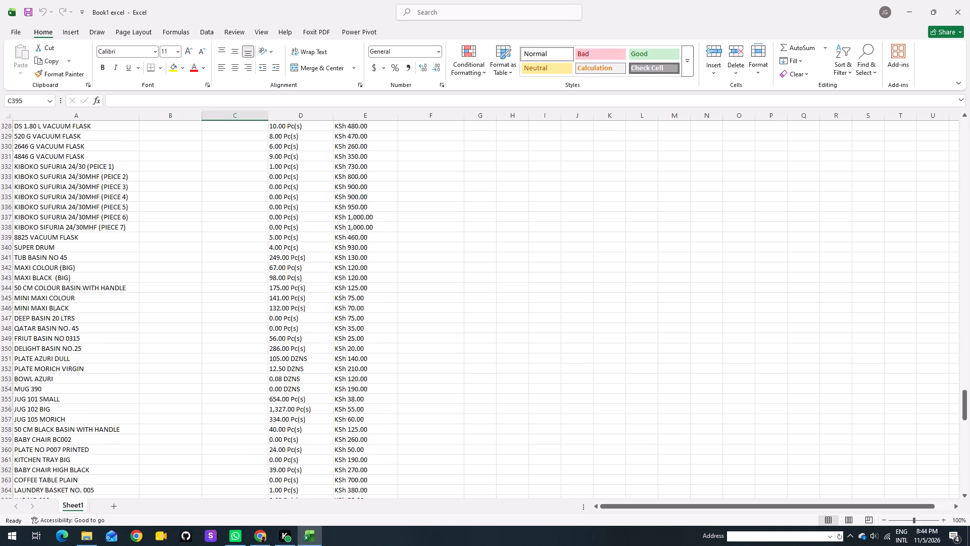
pyautogui.scroll(20, 307, 147)
pyautogui.scroll(16, 307, 147)
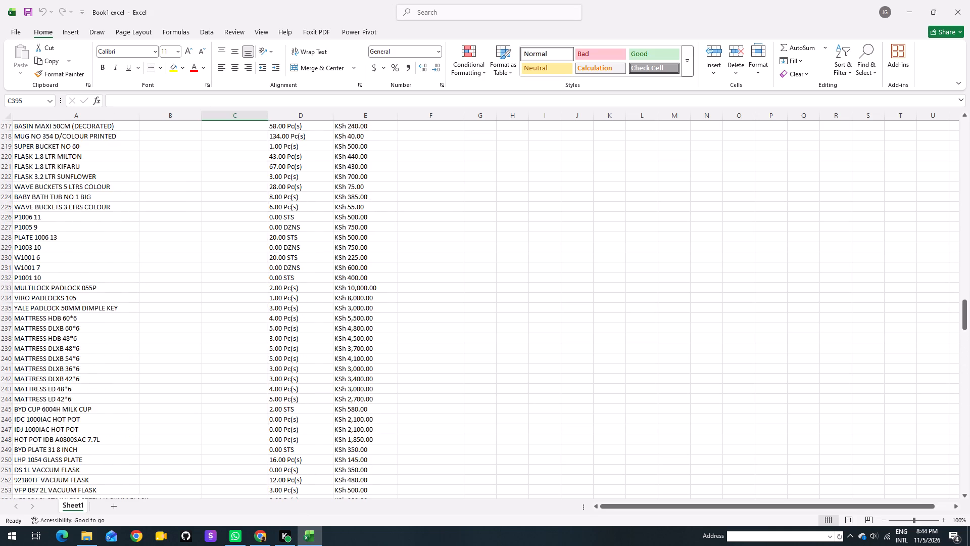
pyautogui.scroll(20, 307, 147)
pyautogui.scroll(20, 307, 147)
pyautogui.scroll(15, 307, 147)
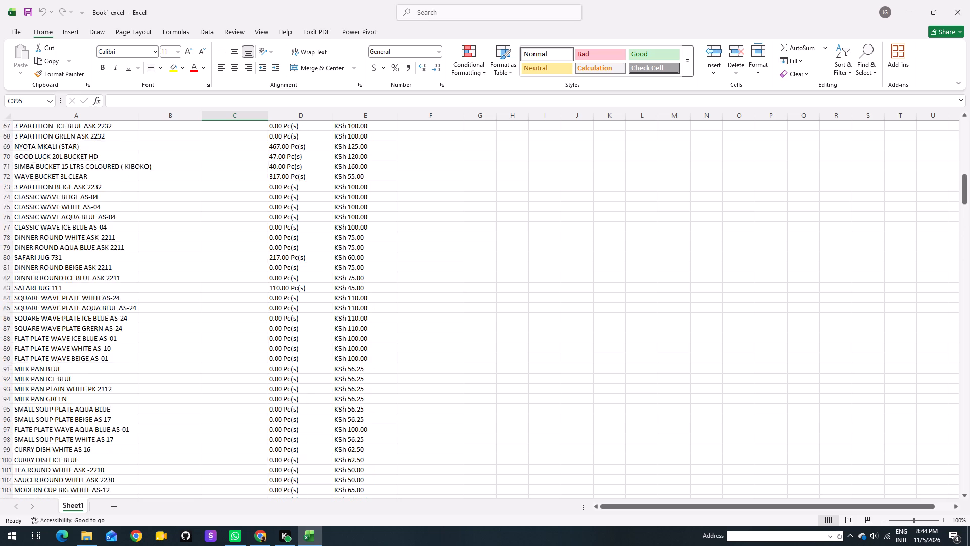
pyautogui.scroll(20, 307, 147)
pyautogui.scroll(16, 307, 147)
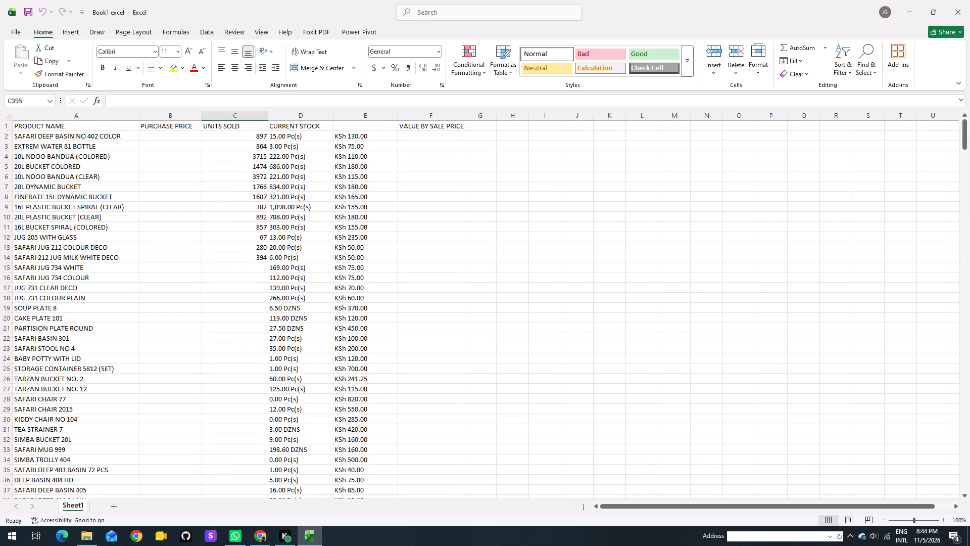
pyautogui.click(292, 135)
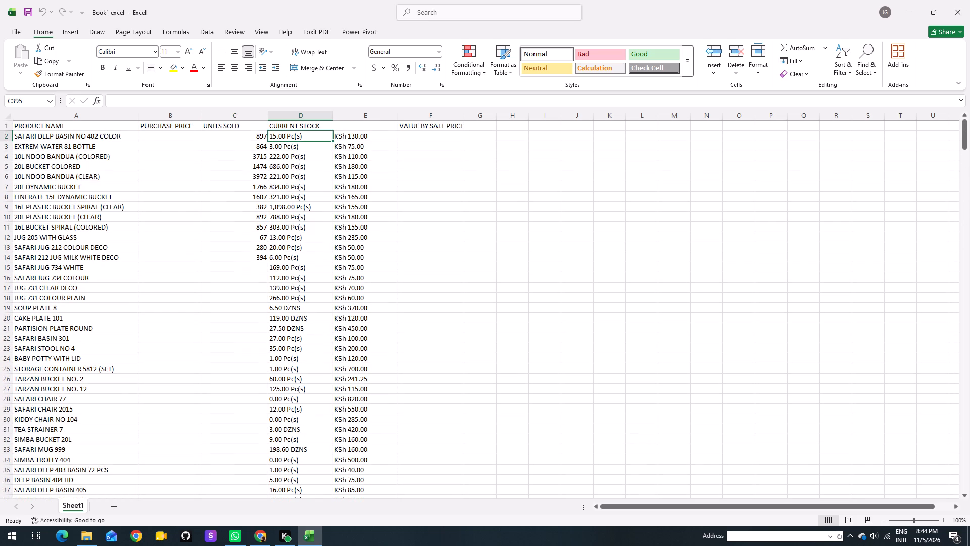
pyautogui.write('15')
pyautogui.press('Return')
pyautogui.press('3')
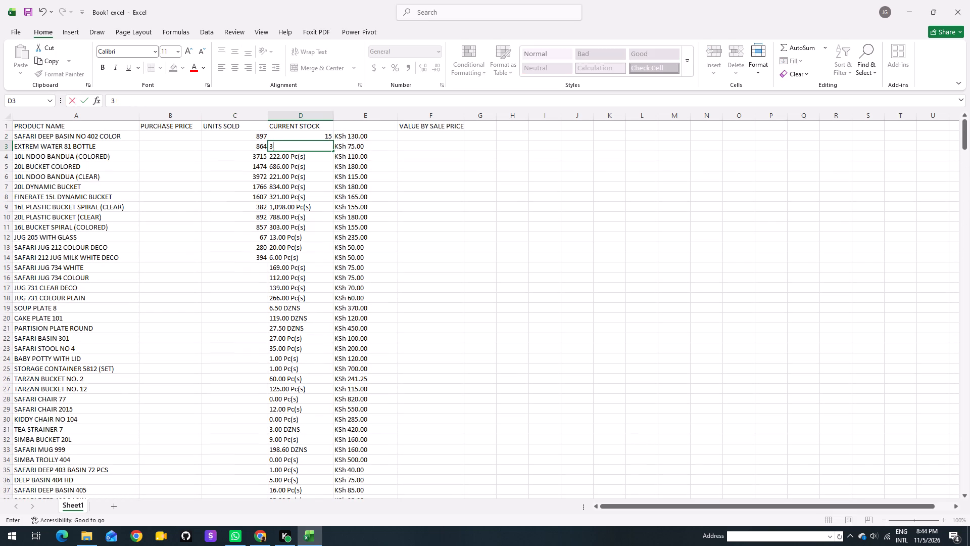
pyautogui.press('Return')
pyautogui.write('222')
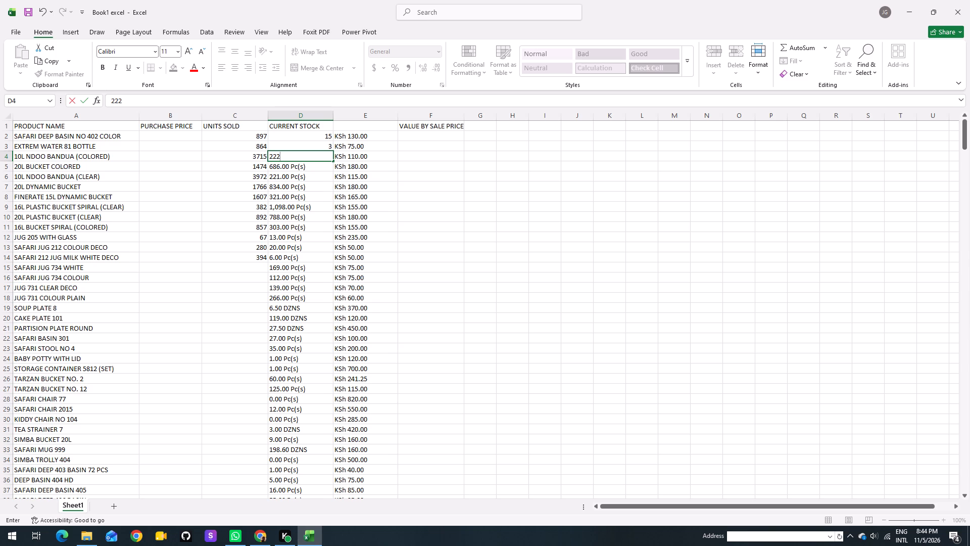
pyautogui.press('Return')
pyautogui.write('686')
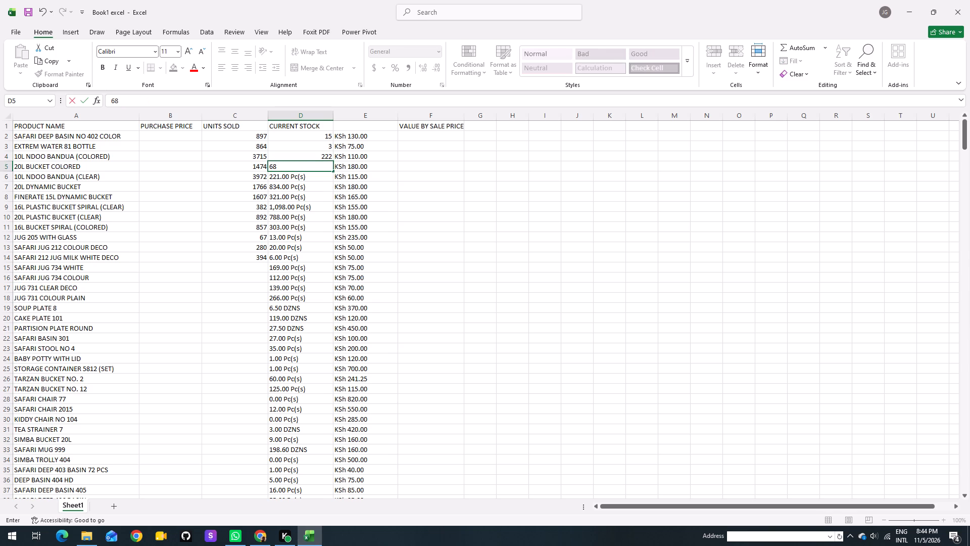
pyautogui.press('Return')
pyautogui.write('221')
pyautogui.press('Return')
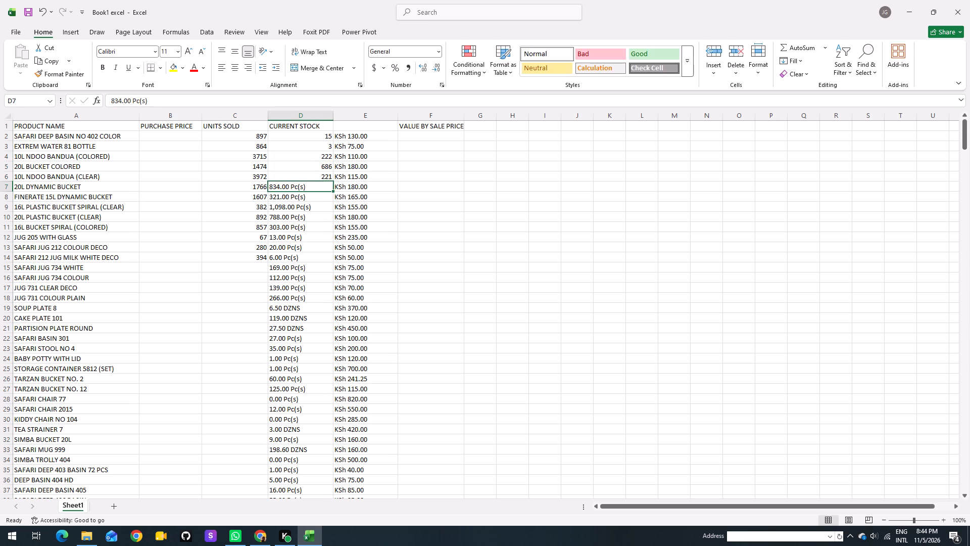
# Enter the current stock in D7 to D11 as plain numbers: 834, 321, 1098, 788 and 303.
pyautogui.write('834')
pyautogui.press('Return')
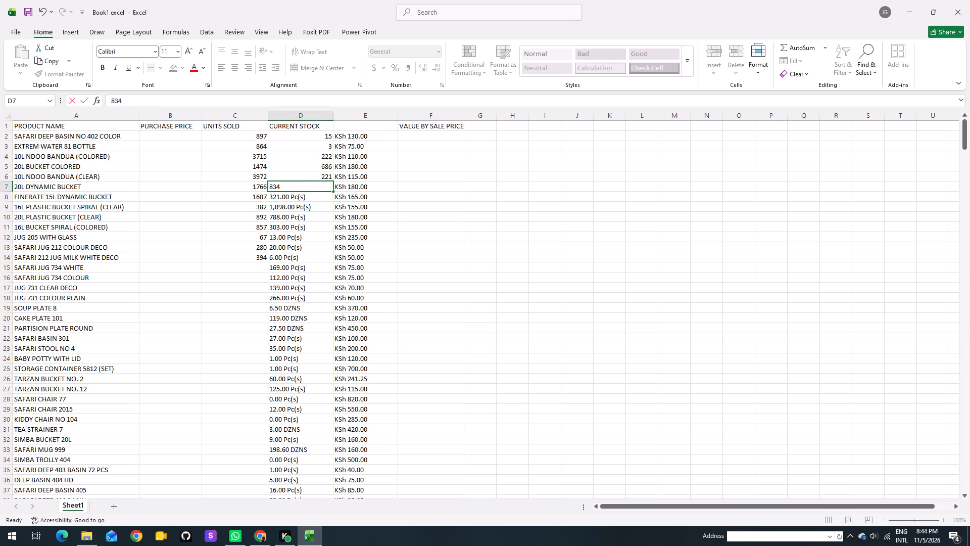
pyautogui.write('321')
pyautogui.press('Return')
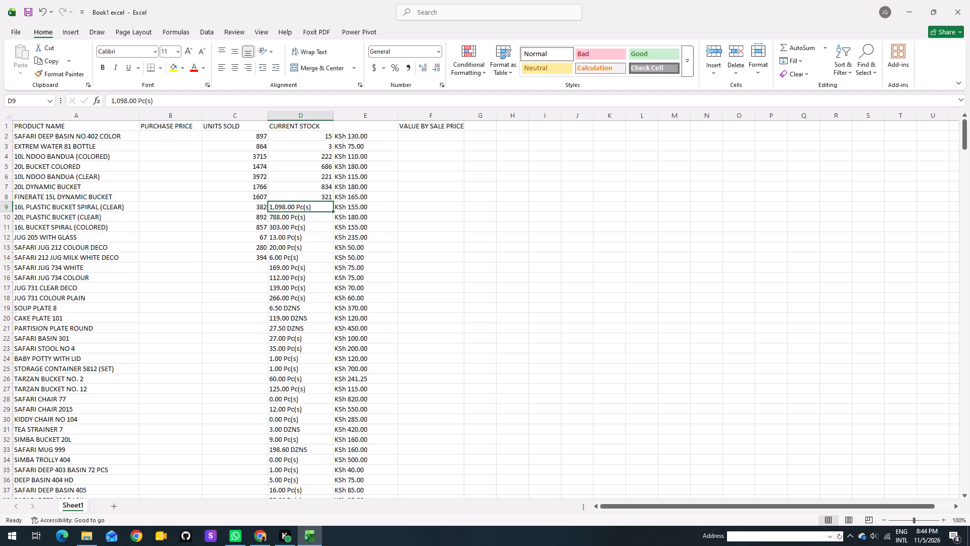
pyautogui.write('1098')
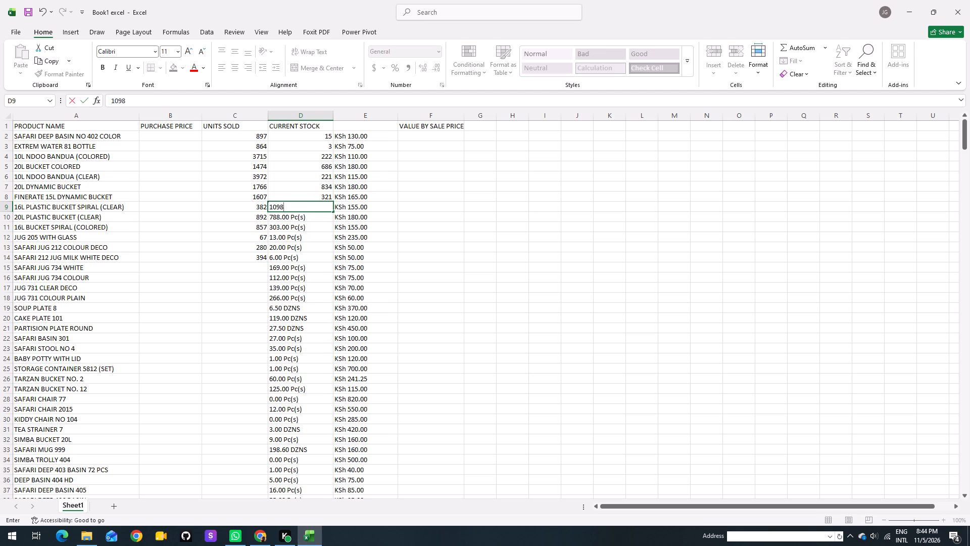
pyautogui.press('Return')
pyautogui.write('788')
pyautogui.press('Return')
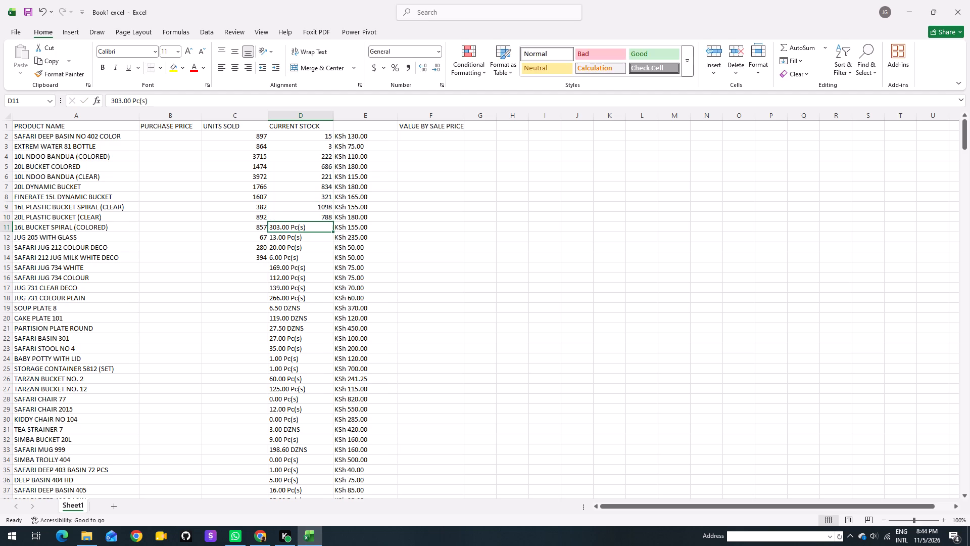
pyautogui.write('30')
pyautogui.press('3')
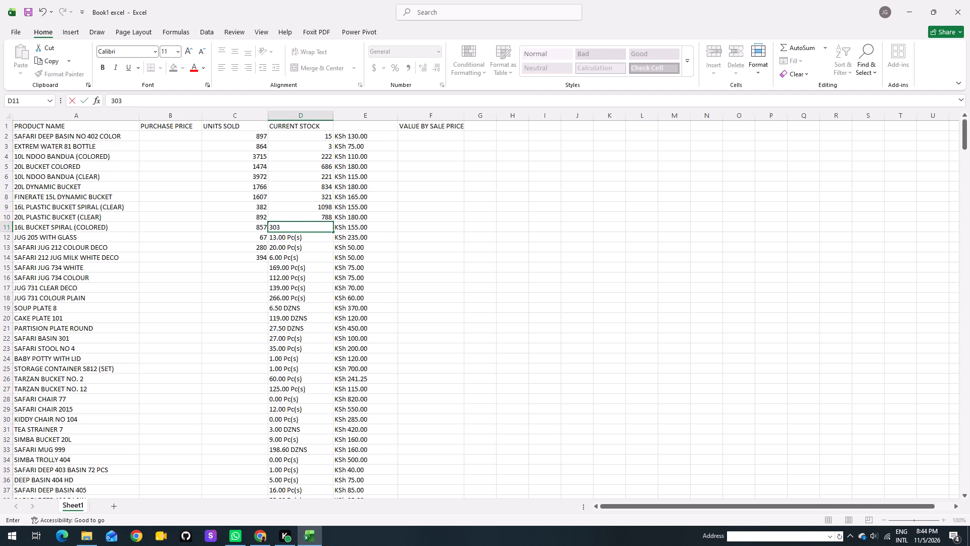
pyautogui.press('Return')
# Enter the current stock in D12 to D18 as plain numbers: 13, 20, 6, 169, 112, 139 and 266.
pyautogui.write('13')
pyautogui.press('Return')
pyautogui.write('20')
pyautogui.press('Return')
pyautogui.press('6')
pyautogui.press('Return')
pyautogui.write('169')
pyautogui.press('Return')
pyautogui.write('112')
pyautogui.press('Return')
pyautogui.write('139')
pyautogui.press('Return')
pyautogui.write('266')
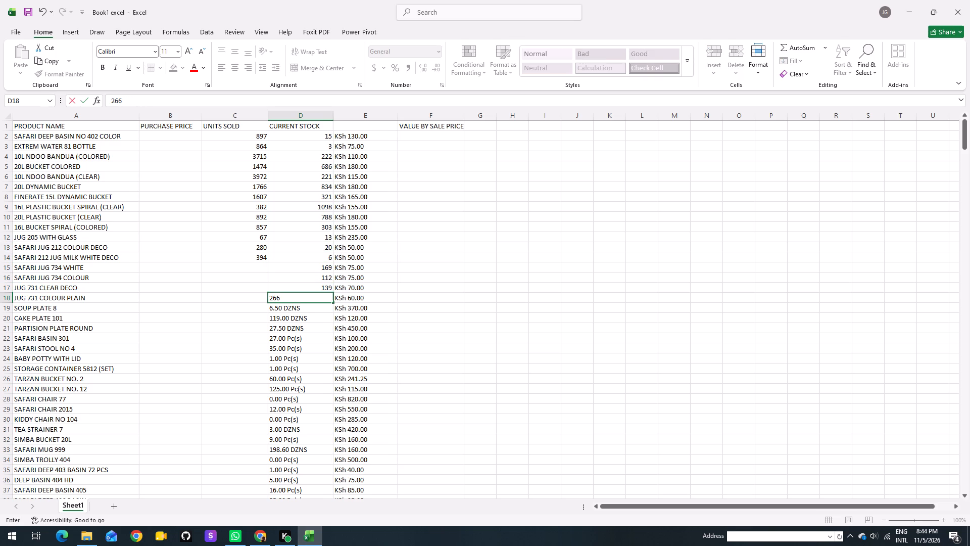
pyautogui.press('Return')
# Enter the current stock in D19 to D23 without units: 6.5, 119, 27.5, 27 and 35.
pyautogui.write('6.5')
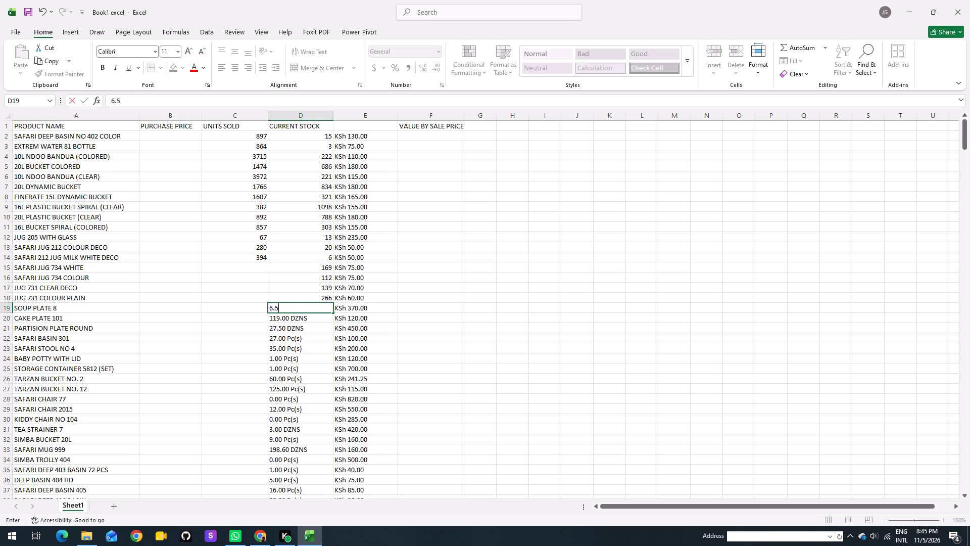
pyautogui.press('Return')
pyautogui.write('119')
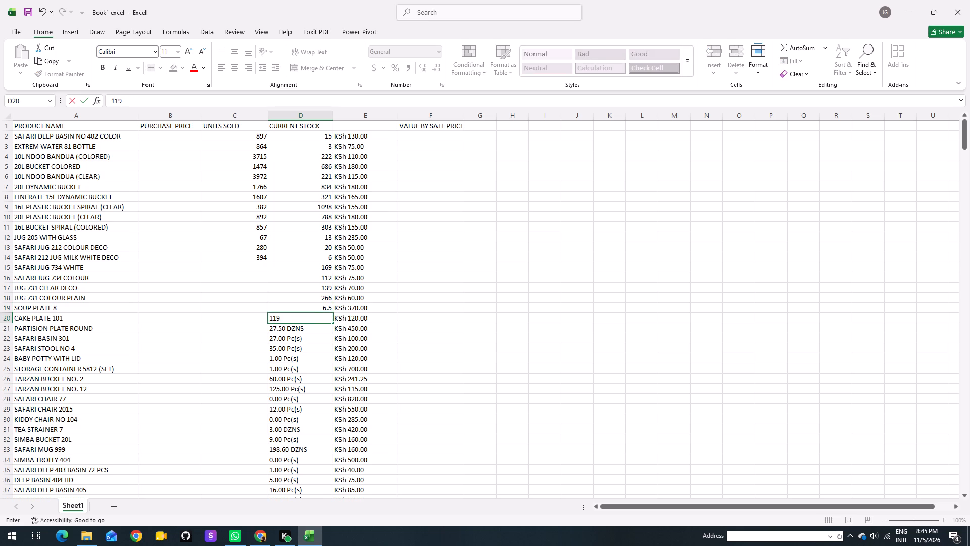
pyautogui.press('Return')
pyautogui.press('2')
pyautogui.write('7.5')
pyautogui.press('Return')
pyautogui.write('27')
pyautogui.press('Return')
pyautogui.write('35')
pyautogui.press('Return')
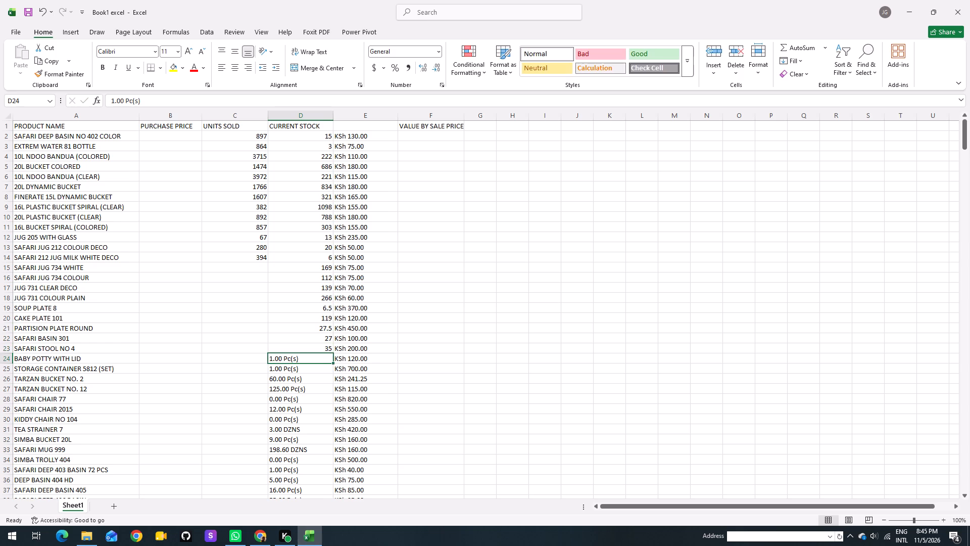
# Enter the current stock in D24 to D30 as plain numbers: 1, 1, 60, 125, 0, 12 and 0.
pyautogui.press('1')
pyautogui.press('Return')
pyautogui.press('1')
pyautogui.press('Return')
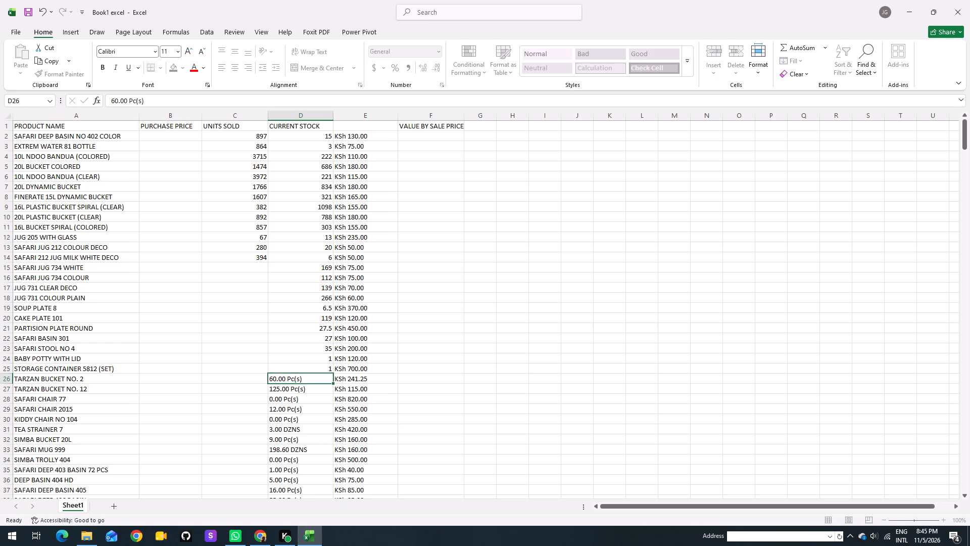
pyautogui.write('60')
pyautogui.press('Return')
pyautogui.write('125')
pyautogui.press('Return')
pyautogui.press('0')
pyautogui.press('Return')
pyautogui.write('12')
pyautogui.press('Return')
pyautogui.press('0')
pyautogui.press('Return')
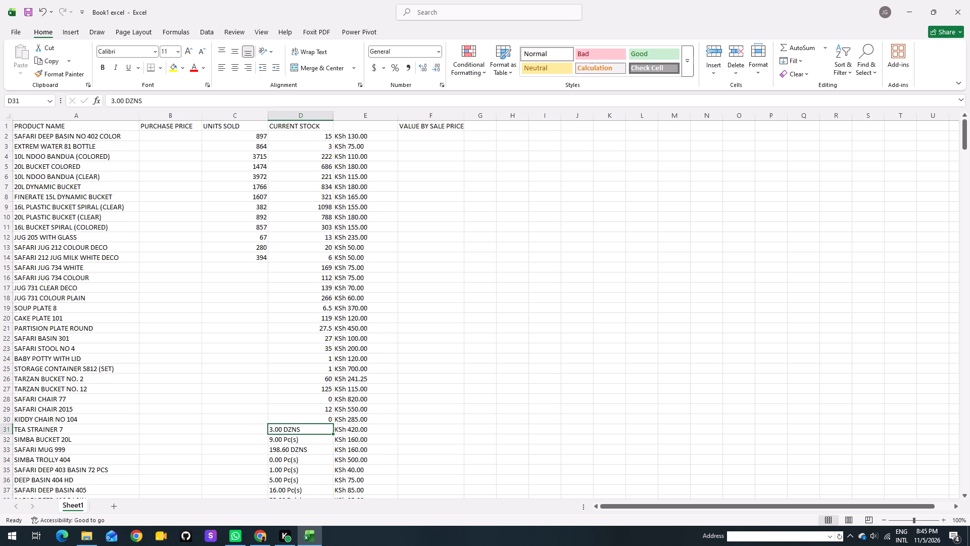
# Enter the current stock in D31 to D37 without units: 3, 9, 198.6, 0, 1, 5 and 16.
pyautogui.press('3')
pyautogui.press('Return')
pyautogui.press('9')
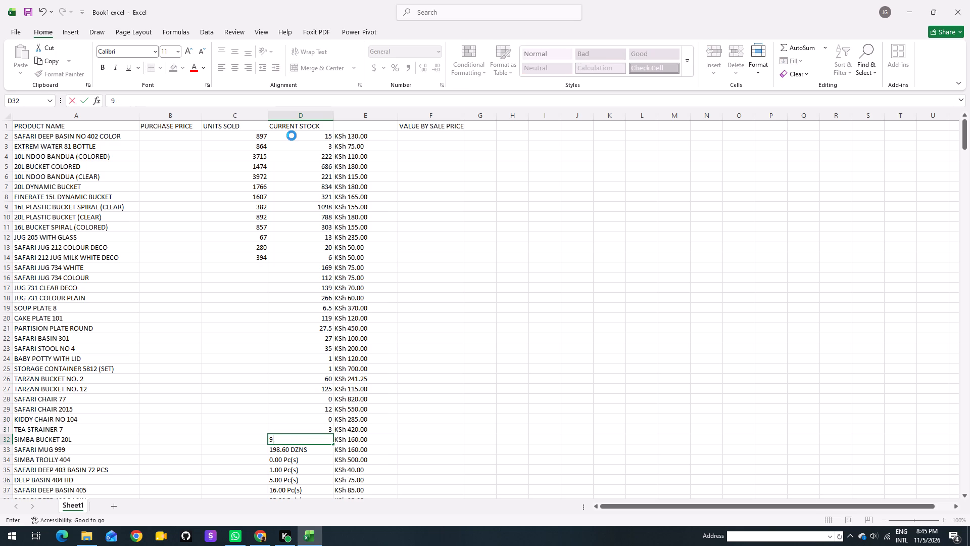
pyautogui.press('Return')
pyautogui.write('198.6')
pyautogui.press('Return')
pyautogui.press('0')
pyautogui.press('Return')
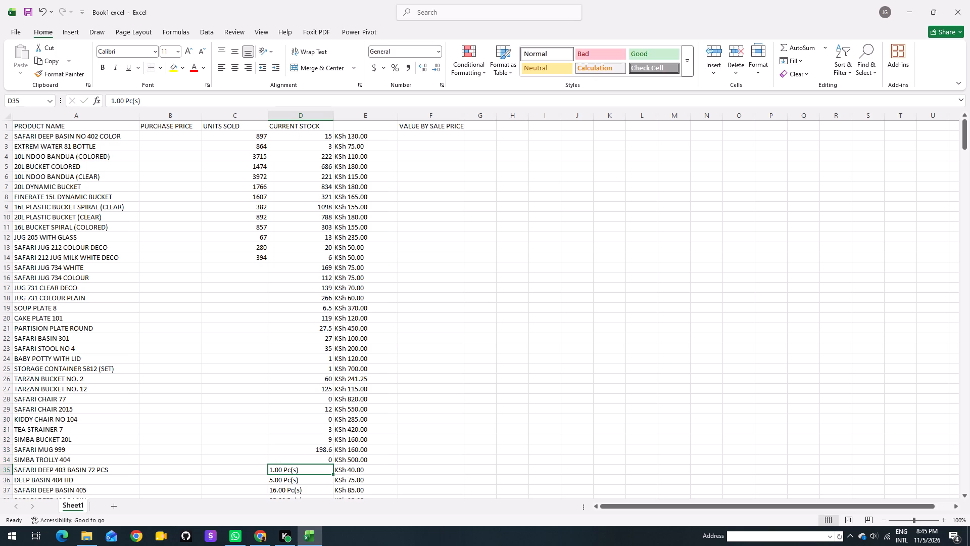
pyautogui.press('1')
pyautogui.press('Return')
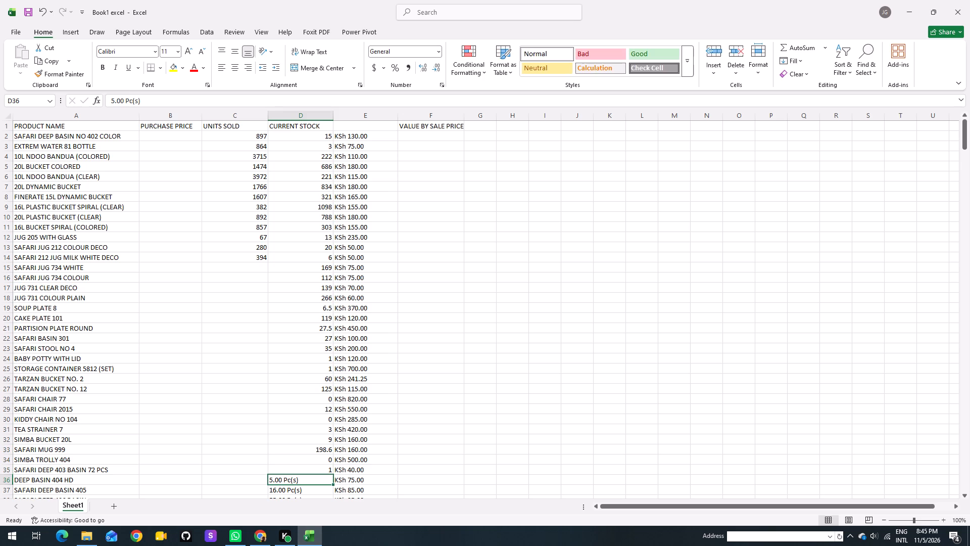
pyautogui.press('5')
pyautogui.press('Return')
pyautogui.write('16')
pyautogui.press('Return')
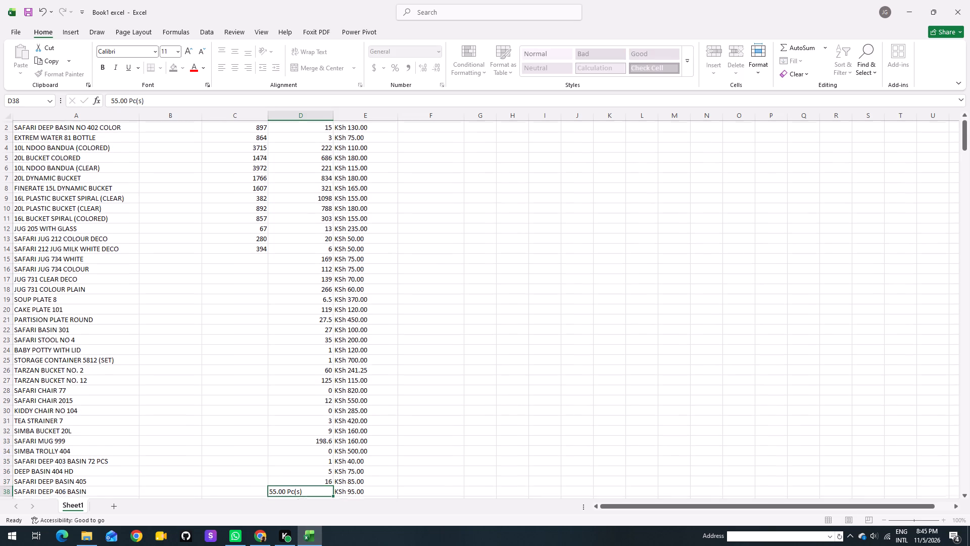
# Enter the current stock in D38 to D44 as plain numbers: 55, -22, 0, 0, 2, 12 and 7.
pyautogui.write('55')
pyautogui.press('Return')
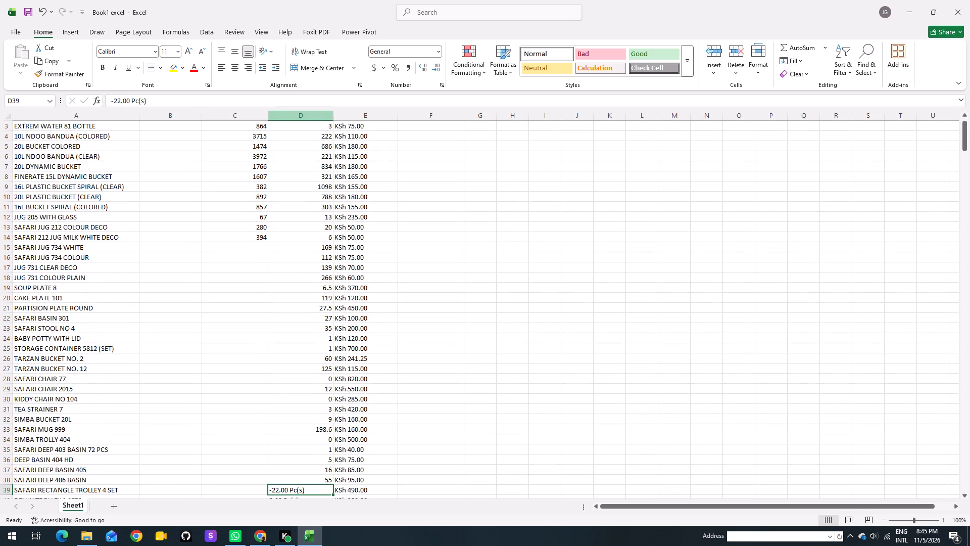
pyautogui.write('-22')
pyautogui.press('Return')
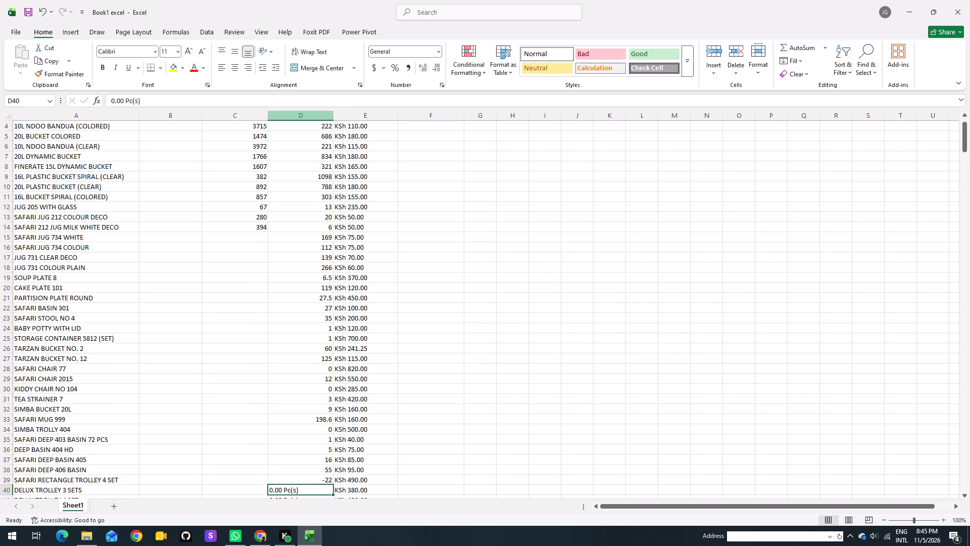
pyautogui.press('0')
pyautogui.press('Return')
pyautogui.press('0')
pyautogui.press('Return')
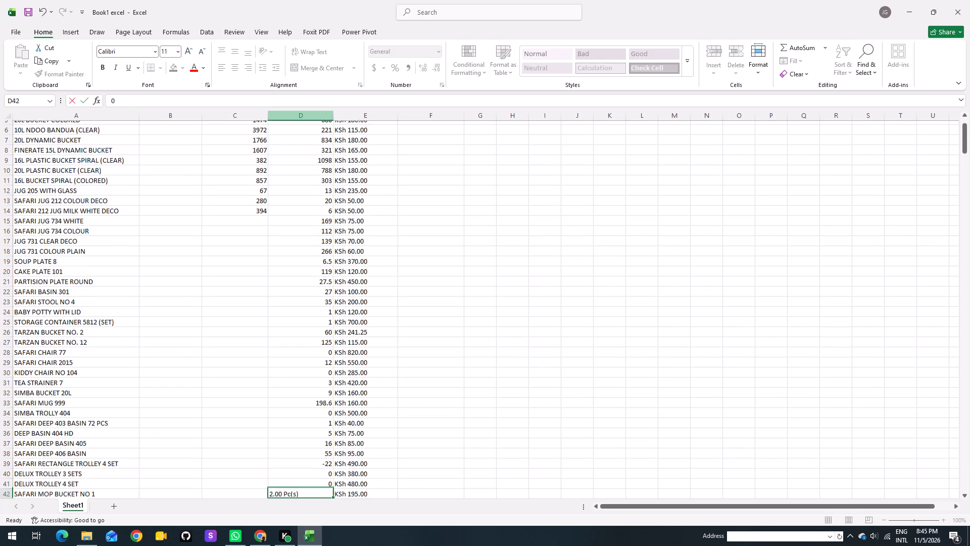
pyautogui.press('2')
pyautogui.press('Return')
pyautogui.write('12')
pyautogui.press('Return')
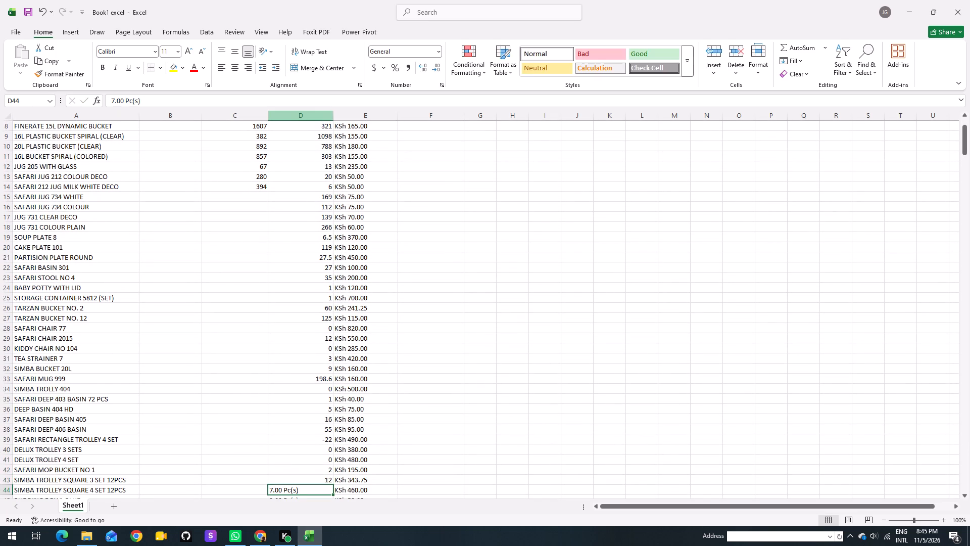
pyautogui.press('7')
pyautogui.press('Return')
# Set the current stock of the four pudding bowls in D45 to D48 to plain 0.
pyautogui.press('0')
pyautogui.press('Return')
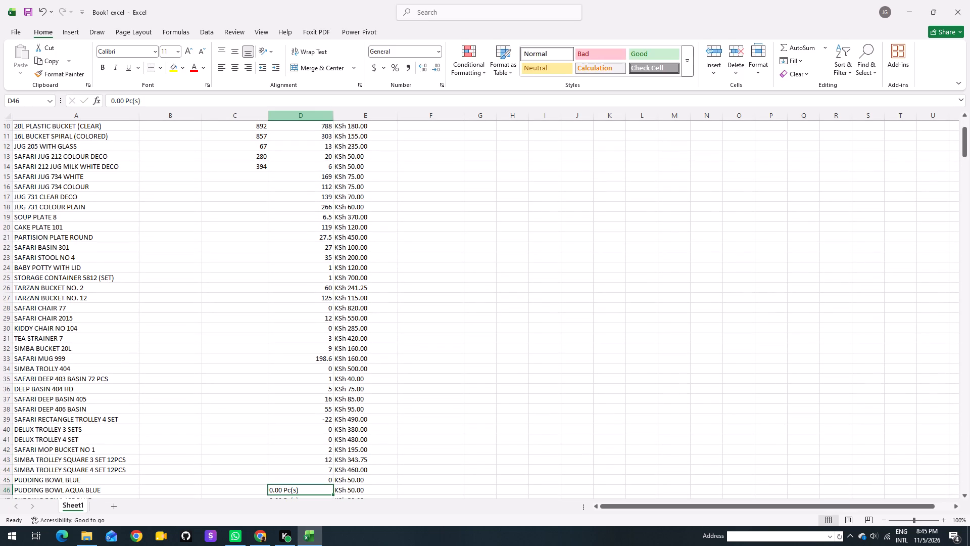
pyautogui.press('0')
pyautogui.press('Return')
pyautogui.press('0')
pyautogui.press('Return')
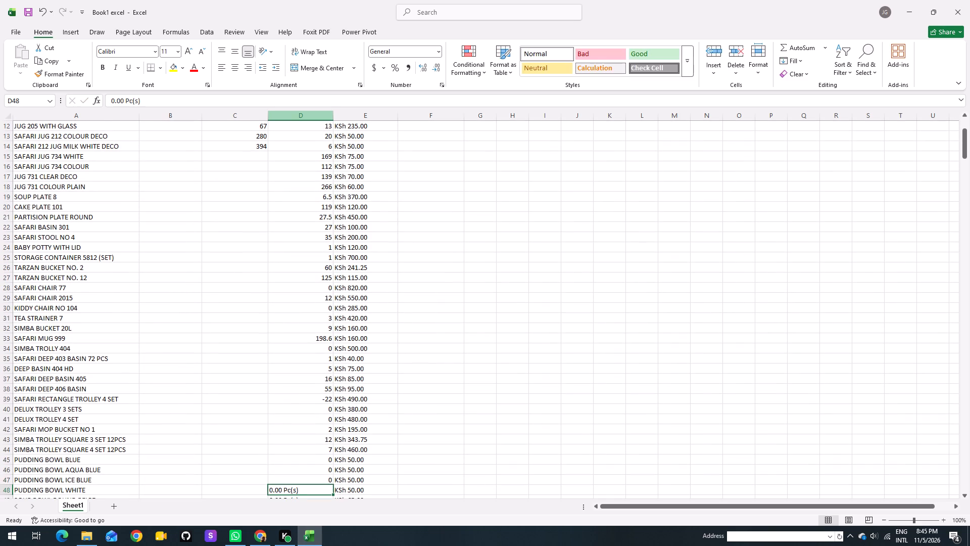
pyautogui.press('0')
pyautogui.press('Return')
# Set the current stock of the five round soup bowls in D49 to D53 to plain 0.
pyautogui.press('0')
pyautogui.press('Return')
pyautogui.press('0')
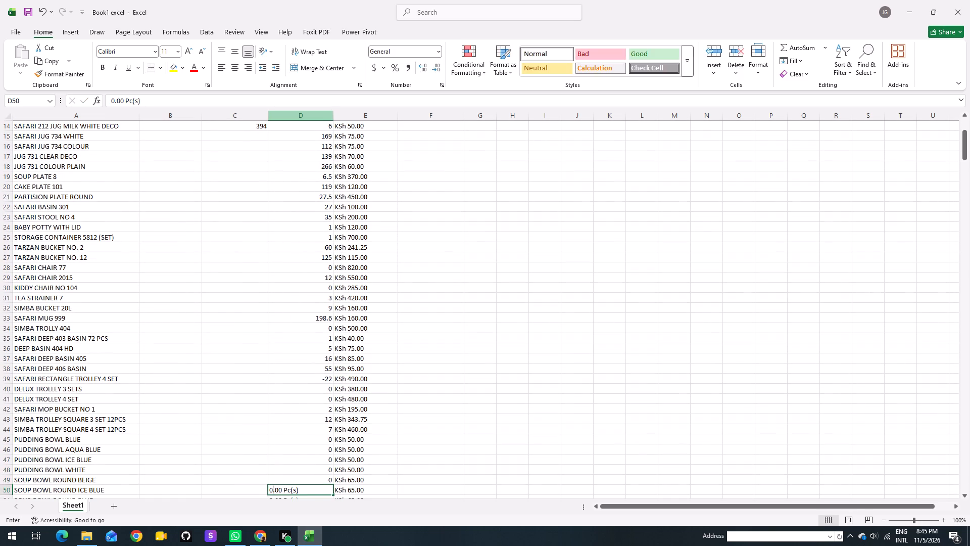
pyautogui.press('Return')
pyautogui.press('0')
pyautogui.press('Return')
pyautogui.press('0')
pyautogui.press('Return')
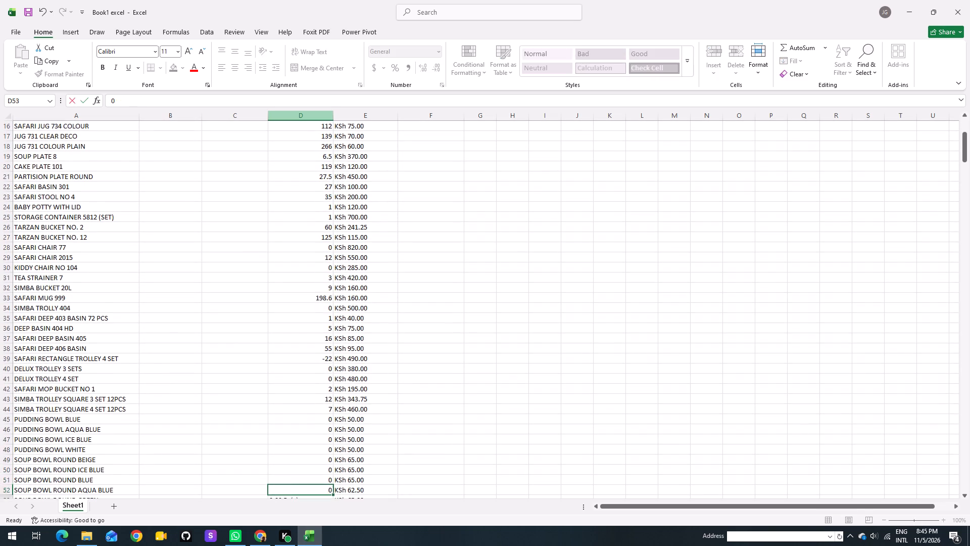
pyautogui.press('0')
pyautogui.press('Return')
# Enter the current stock in D54 to D57 as plain numbers: 0, 36, 0 and 0.
pyautogui.press('0')
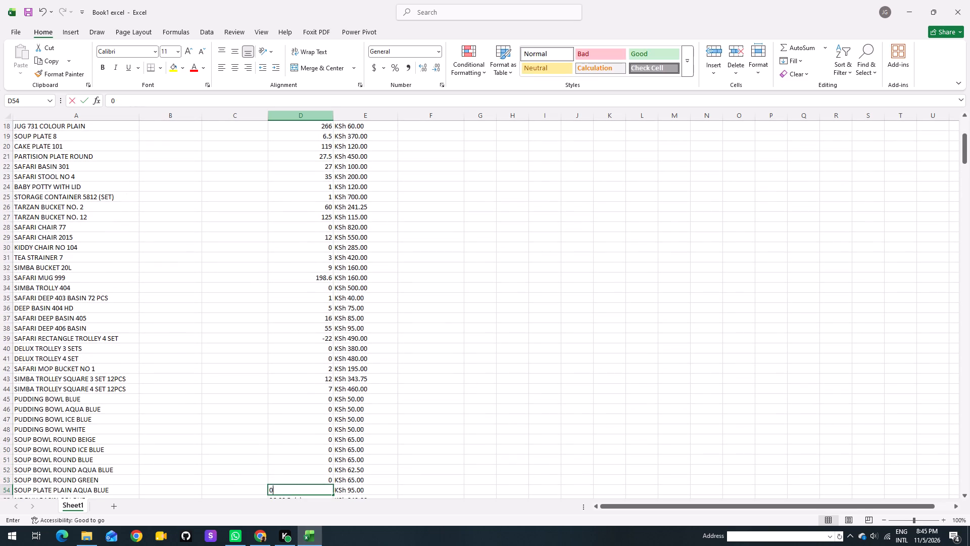
pyautogui.press('Return')
pyautogui.write('36')
pyautogui.press('Return')
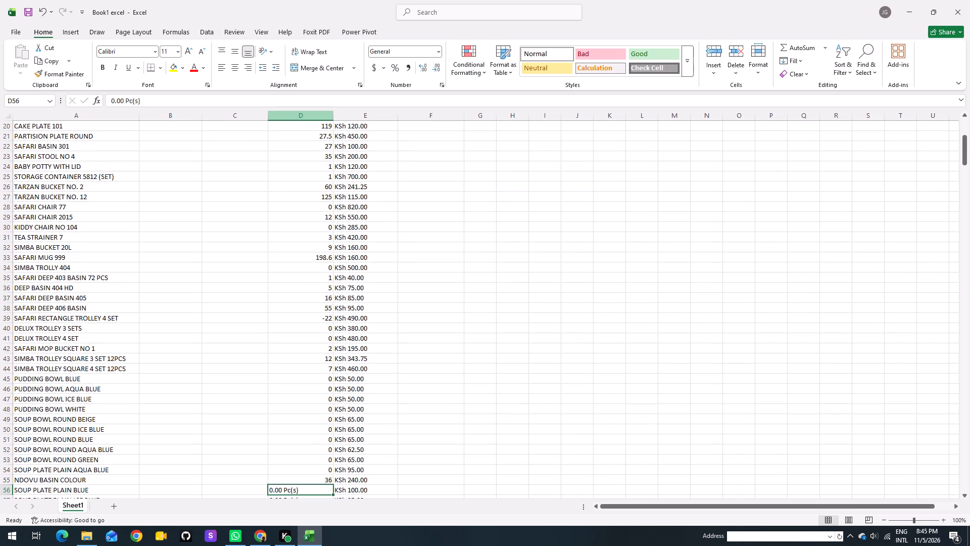
pyautogui.press('0')
pyautogui.press('Return')
pyautogui.press('0')
pyautogui.press('Return')
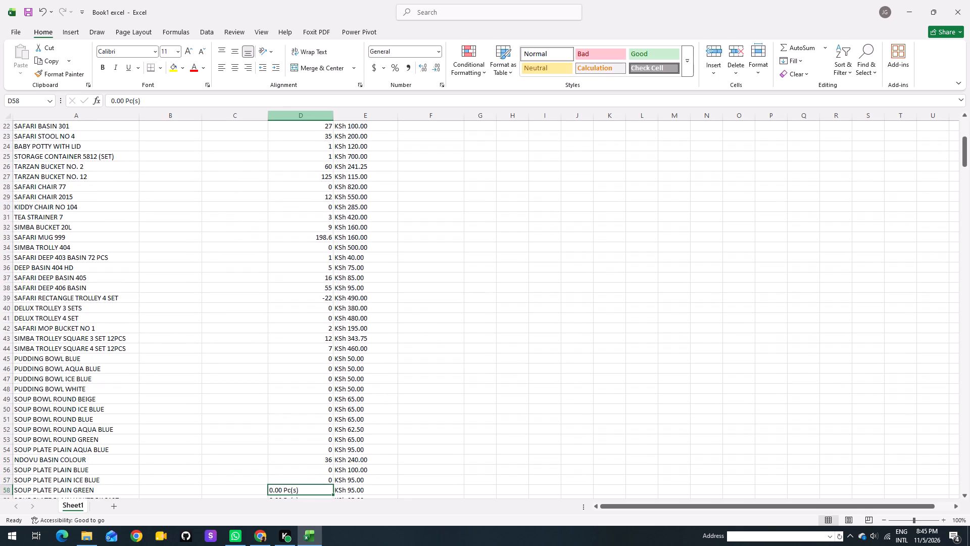
# Set the current stock of the remaining plain and wave soup plates in D58 to D64 to plain 0.
pyautogui.press('0')
pyautogui.press('Return')
pyautogui.press('0')
pyautogui.press('Return')
pyautogui.press('0')
pyautogui.press('Return')
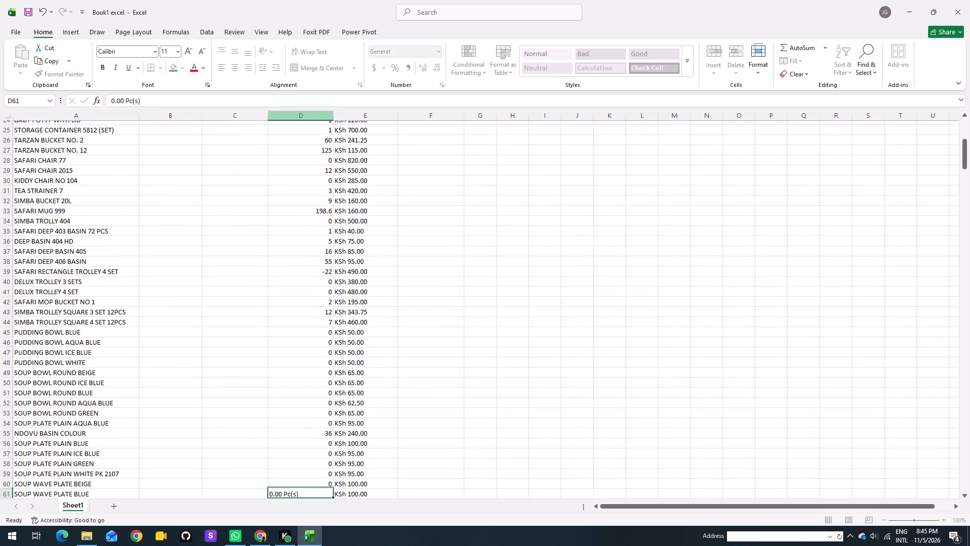
pyautogui.press('0')
pyautogui.press('Return')
pyautogui.press('0')
pyautogui.press('Return')
pyautogui.press('0')
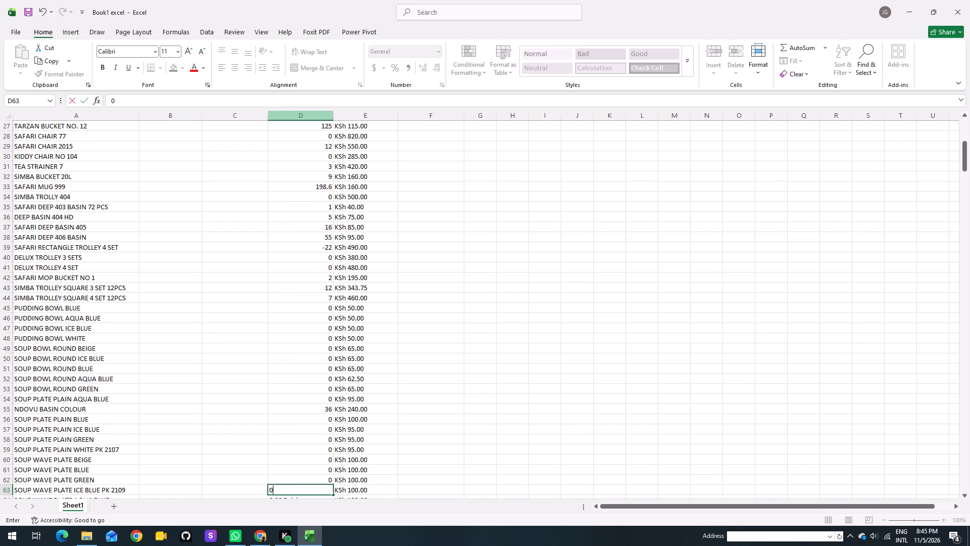
pyautogui.press('Return')
pyautogui.press('0')
pyautogui.press('Return')
# Set the current stock of the four 3-partition ASK 2232 plates in D65 to D68 to plain 0.
pyautogui.press('0')
pyautogui.press('Return')
pyautogui.press('0')
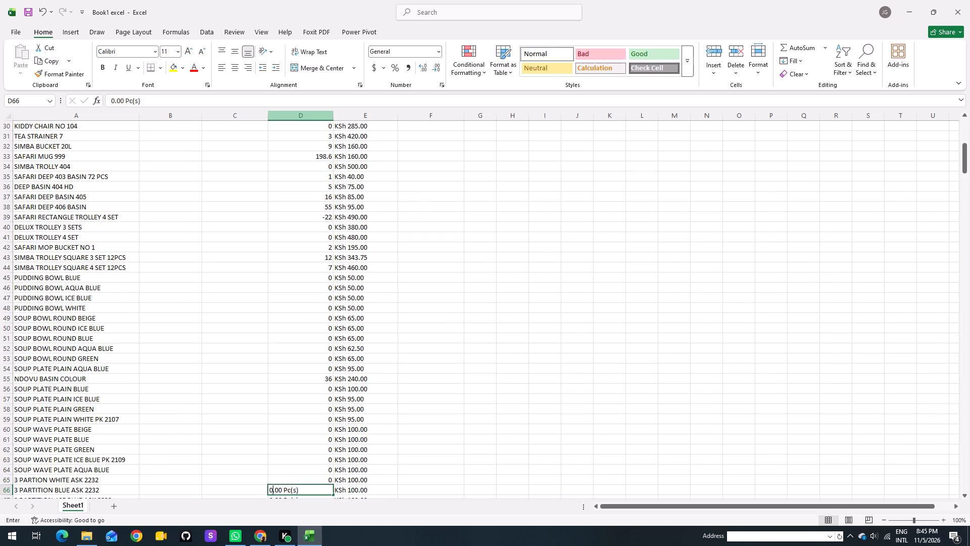
pyautogui.press('Return')
pyautogui.press('0')
pyautogui.press('Return')
pyautogui.press('0')
pyautogui.press('Return')
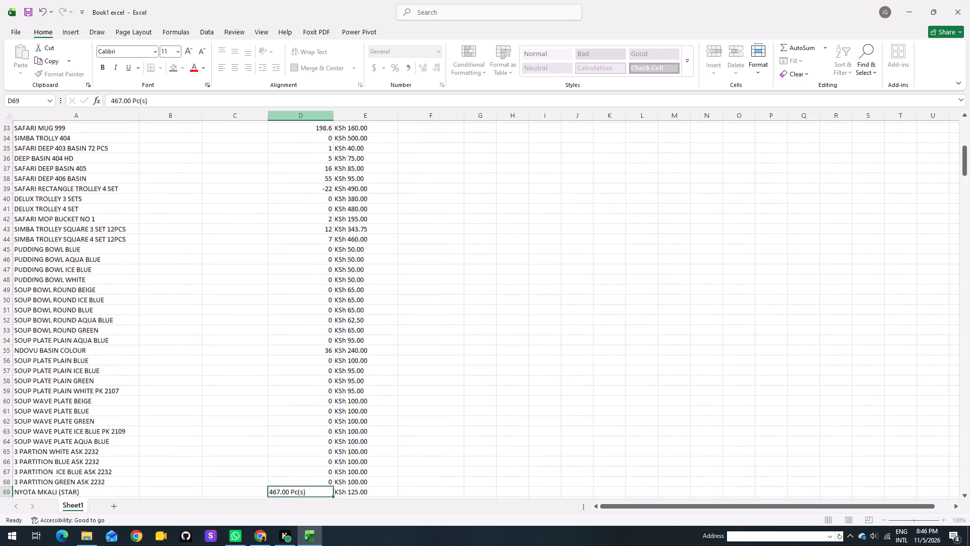
# Enter the current stock in D69 to D72 as plain numbers: 467, 47, 40 and 317.
pyautogui.write('467')
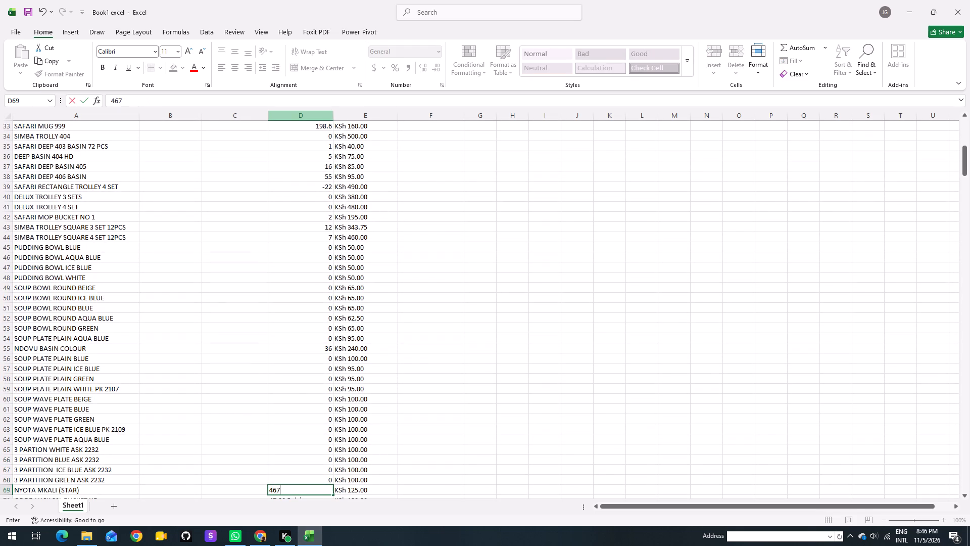
pyautogui.press('Return')
pyautogui.write('47')
pyautogui.press('Return')
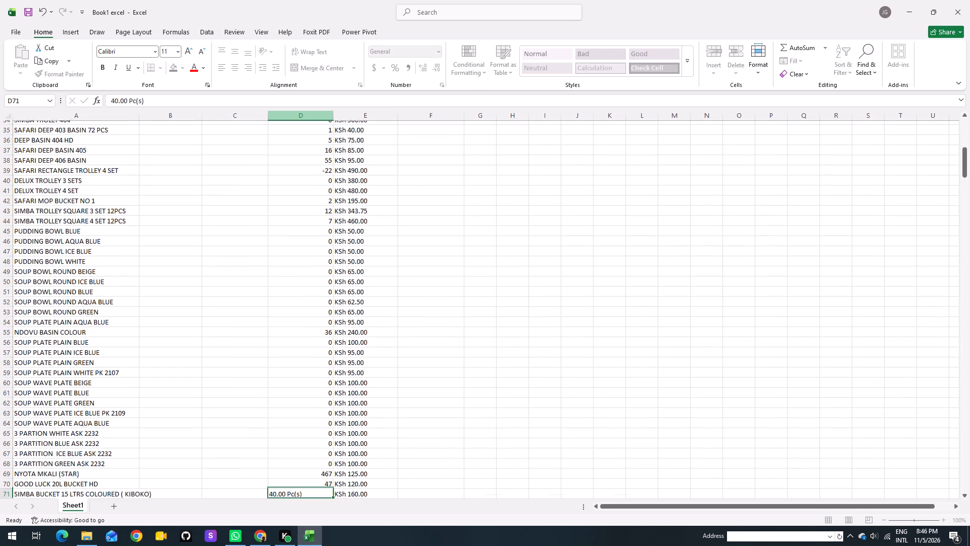
pyautogui.write('40')
pyautogui.press('Return')
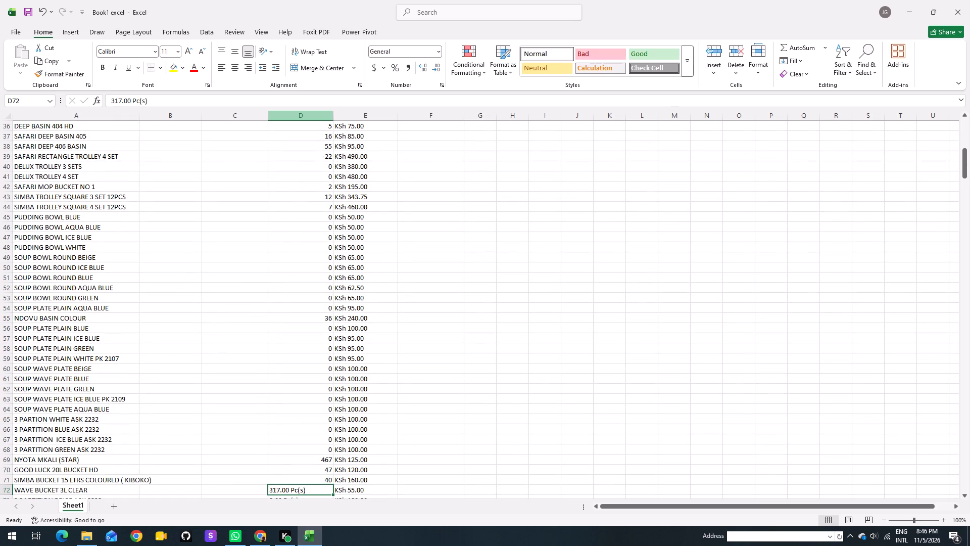
pyautogui.write('317')
pyautogui.press('Return')
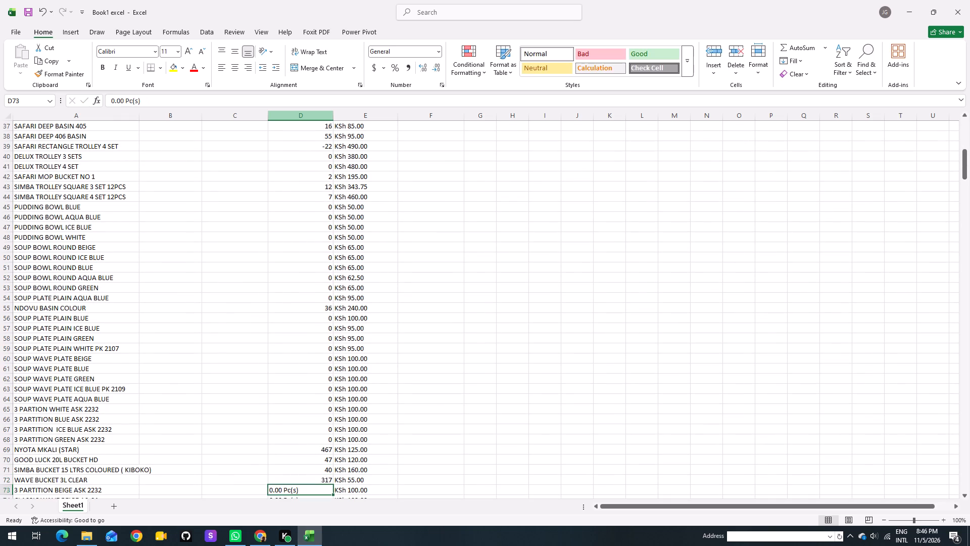
# Set the current stock of the beige 3-partition plate and the four Classic Wave items in D73 to D77 to plain 0.
pyautogui.press('0')
pyautogui.press('Return')
pyautogui.press('0')
pyautogui.press('Return')
pyautogui.press('0')
pyautogui.press('Return')
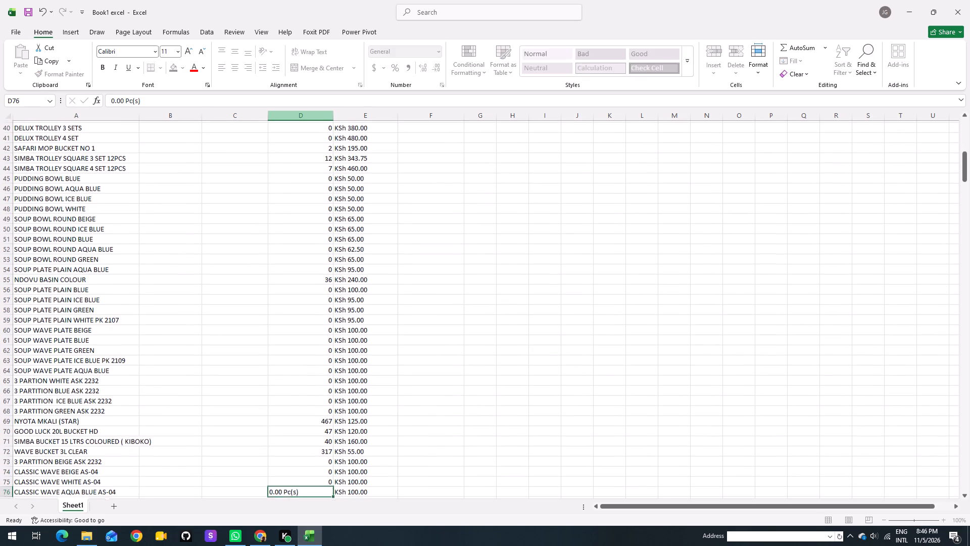
pyautogui.press('0')
pyautogui.press('Return')
pyautogui.press('0')
pyautogui.press('Return')
# Enter the current stock in D78 to D83 as plain numbers: 0, 0, 217, 0, 0 and 110.
pyautogui.press('0')
pyautogui.press('Return')
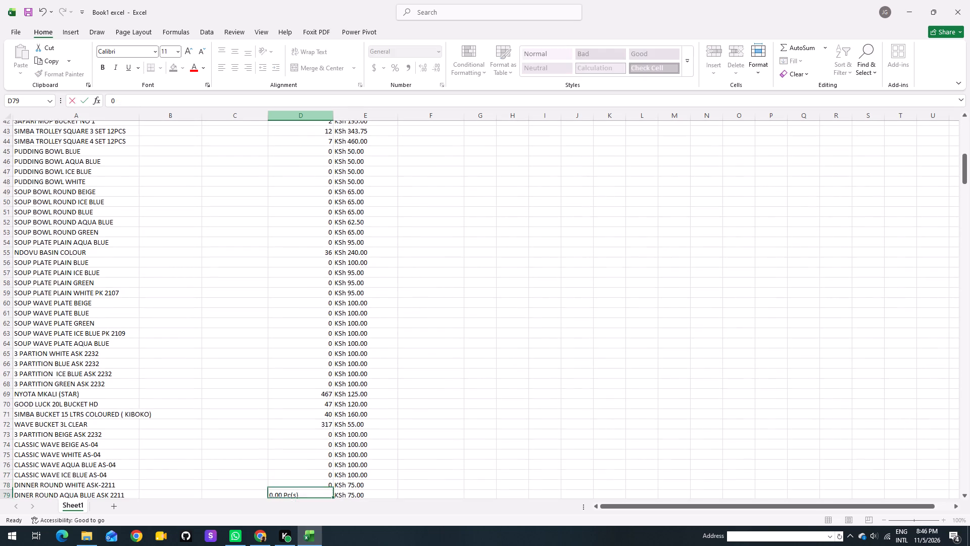
pyautogui.press('0')
pyautogui.press('Return')
pyautogui.write('217')
pyautogui.press('Return')
pyautogui.press('0')
pyautogui.press('Return')
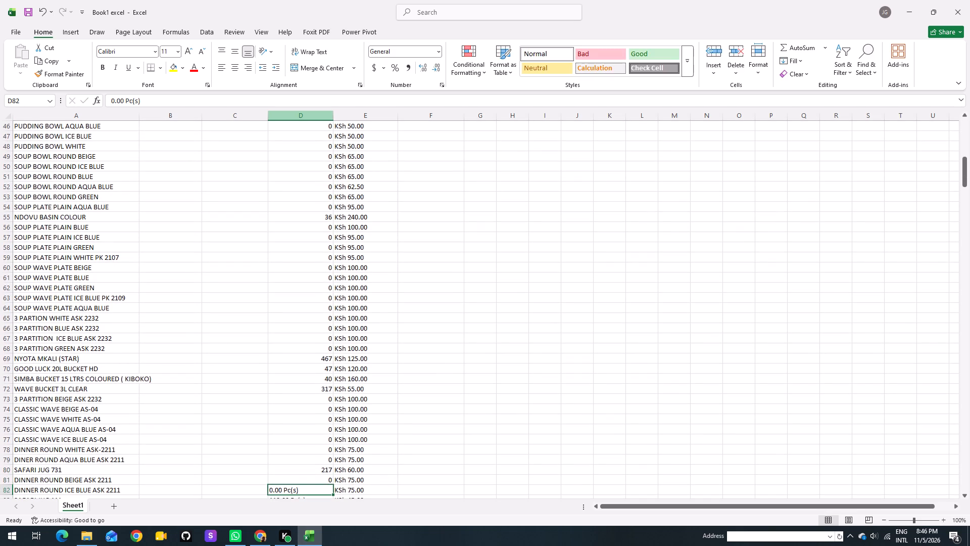
pyautogui.press('0')
pyautogui.press('Return')
pyautogui.write('110')
pyautogui.press('Return')
# Set the current stock of the four square wave plates in D84 to D87 to plain 0.
pyautogui.press('0')
pyautogui.press('Return')
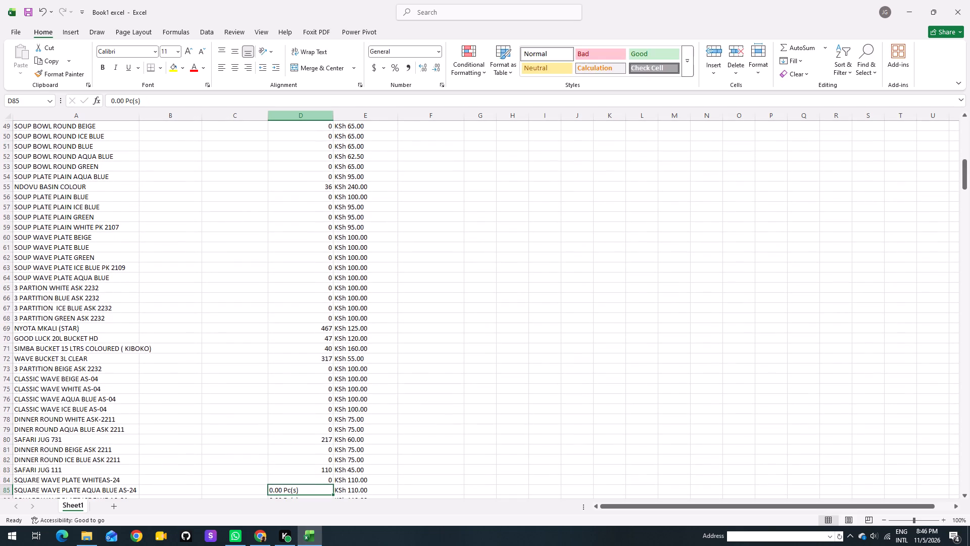
pyautogui.press('0')
pyautogui.press('Return')
pyautogui.press('0')
pyautogui.press('Return')
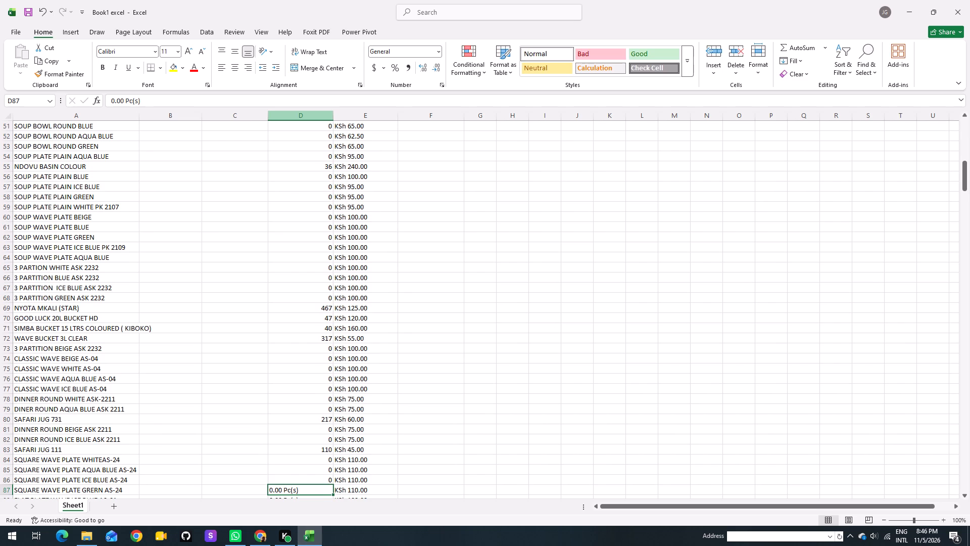
pyautogui.press('0')
pyautogui.press('Return')
# Set the current stock of the three flat wave plates in D88 to D90 to plain 0.
pyautogui.press('0')
pyautogui.press('Return')
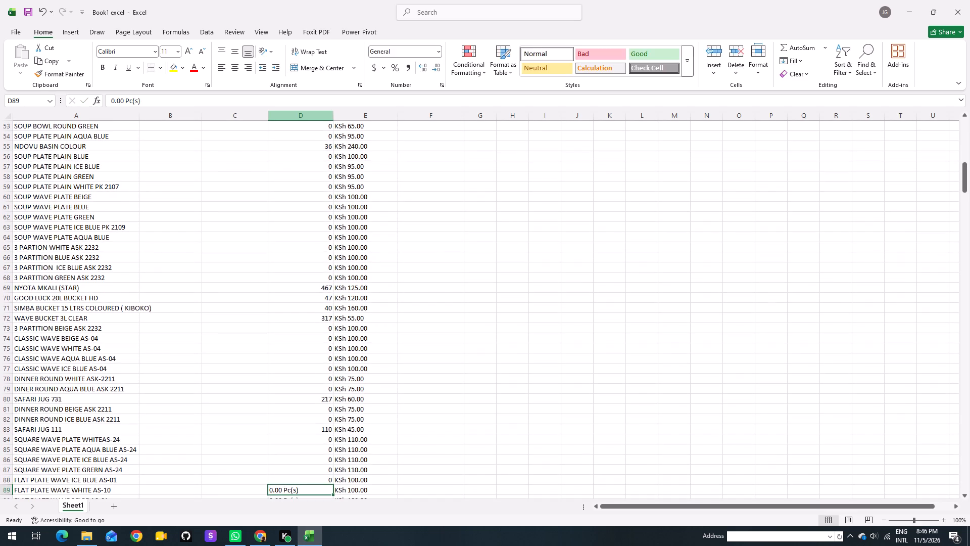
pyautogui.press('0')
pyautogui.press('Return')
pyautogui.press('0')
pyautogui.press('Return')
# Set the current stock of the four milk pans in D91 to D94 to plain 0.
pyautogui.press('0')
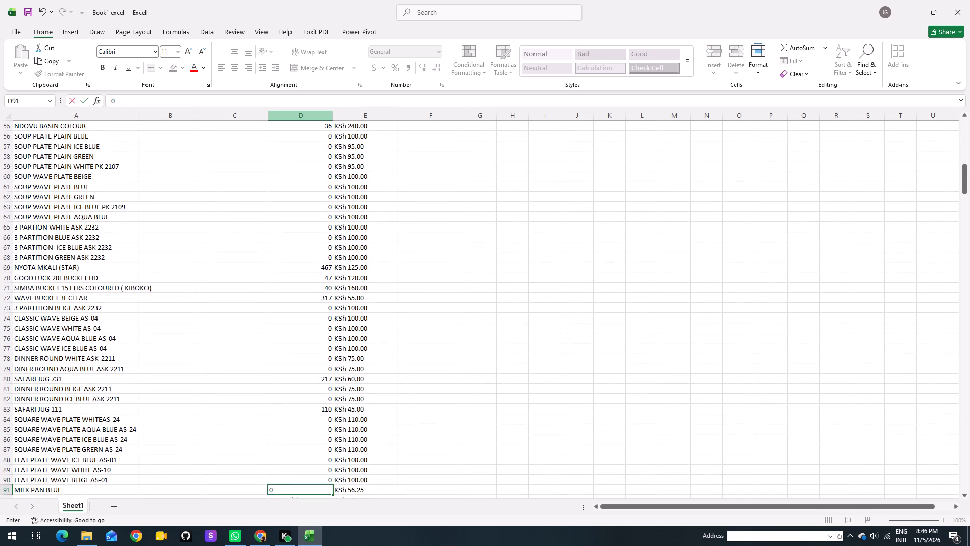
pyautogui.press('Return')
pyautogui.press('0')
pyautogui.press('Return')
pyautogui.press('0')
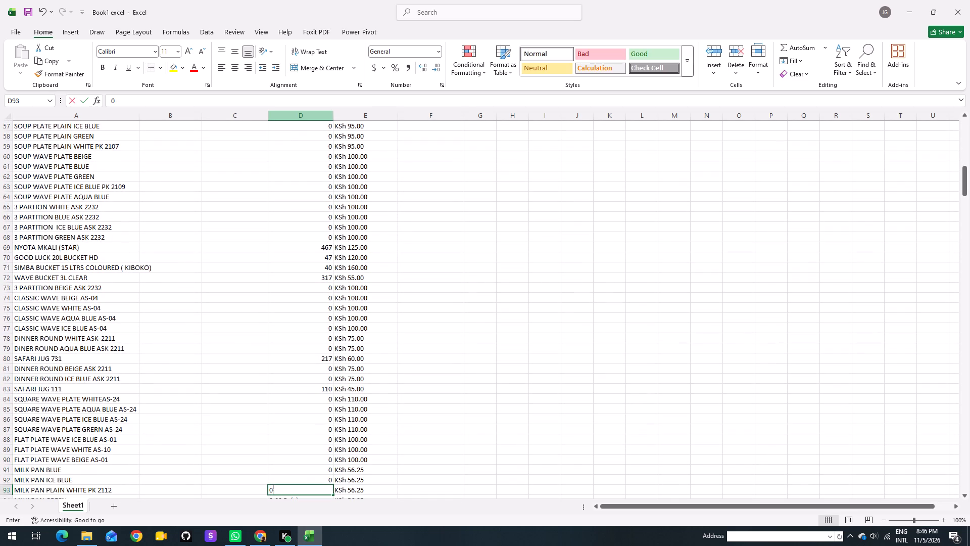
pyautogui.press('Return')
pyautogui.press('0')
pyautogui.press('Return')
# Set the current stock of the small soup plates and the aqua blue wave plate in D95 to D98 to plain 0.
pyautogui.press('0')
pyautogui.press('Return')
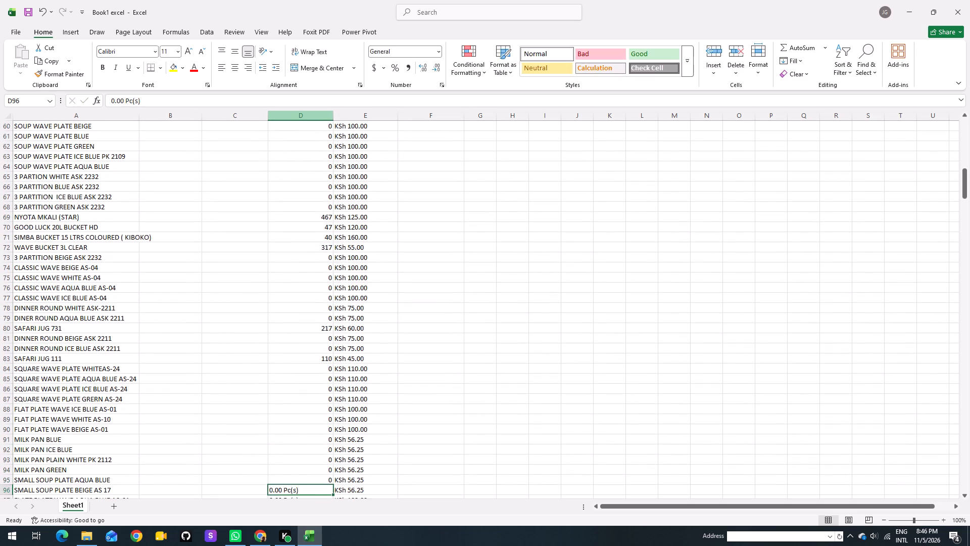
pyautogui.press('0')
pyautogui.press('Return')
pyautogui.press('0')
pyautogui.press('Return')
pyautogui.press('0')
pyautogui.press('Return')
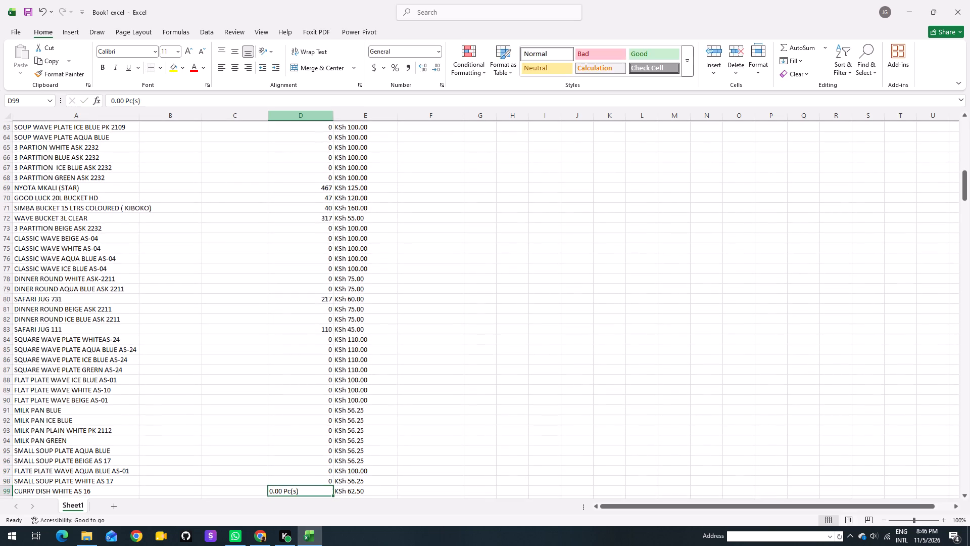
# Set the current stock in D99 to D105, from the curry dishes through the tea trays, to plain 0.
pyautogui.press('0')
pyautogui.press('Return')
pyautogui.press('0')
pyautogui.press('Return')
pyautogui.press('0')
pyautogui.press('Return')
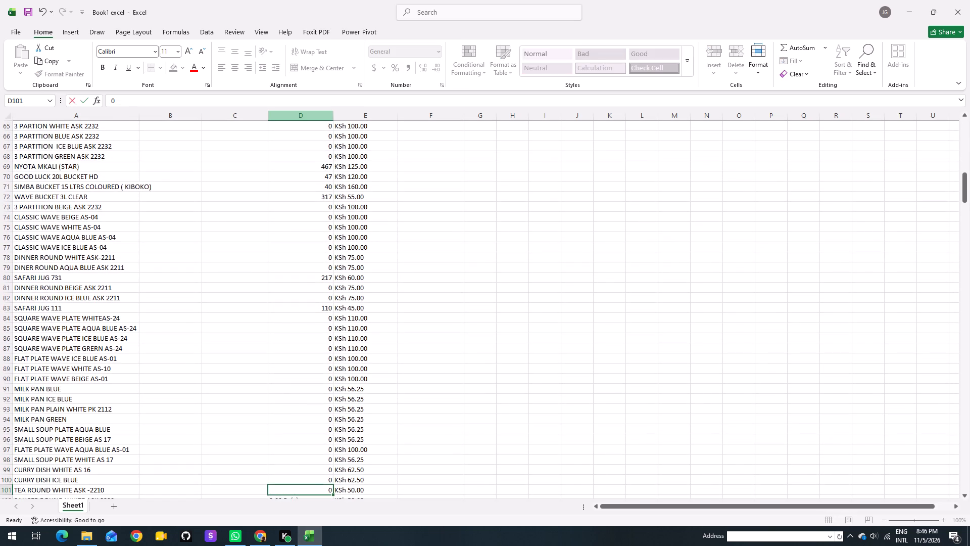
pyautogui.press('0')
pyautogui.press('Return')
pyautogui.press('0')
pyautogui.press('Return')
pyautogui.press('0')
pyautogui.press('Return')
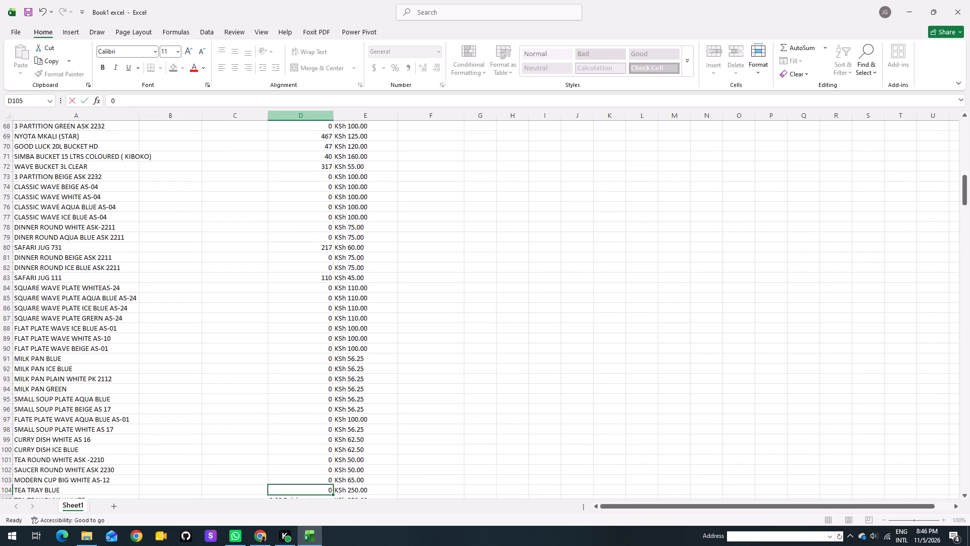
pyautogui.press('0')
pyautogui.press('Return')
# Set the current stock of the five leaf plates in D106 to D110 to plain 0.
pyautogui.press('0')
pyautogui.press('Return')
pyautogui.press('0')
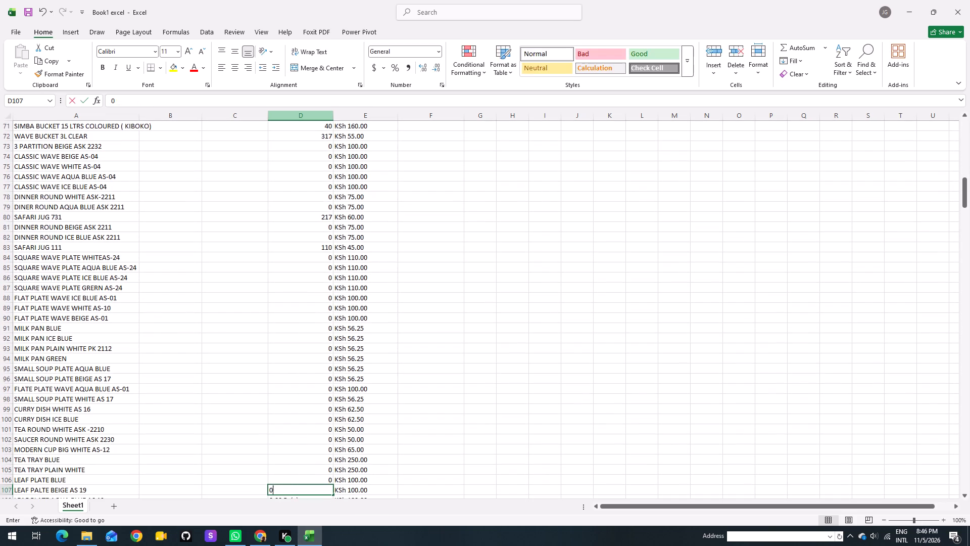
pyautogui.press('Return')
pyautogui.press('0')
pyautogui.press('Return')
pyautogui.press('0')
pyautogui.press('Return')
pyautogui.press('0')
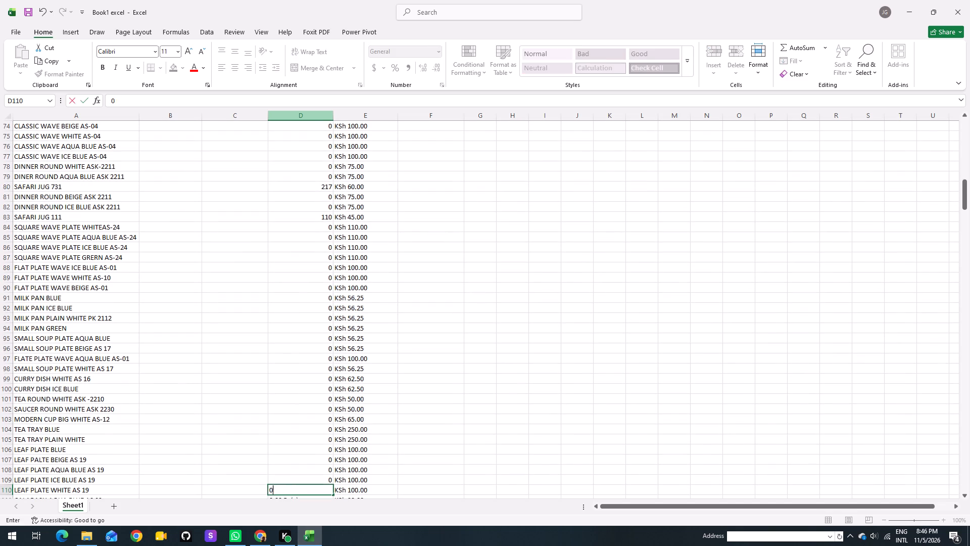
pyautogui.press('Return')
# Set the current stock of the three calabash items in D111 to D113 to plain 0.
pyautogui.press('0')
pyautogui.press('Return')
pyautogui.press('0')
pyautogui.press('Return')
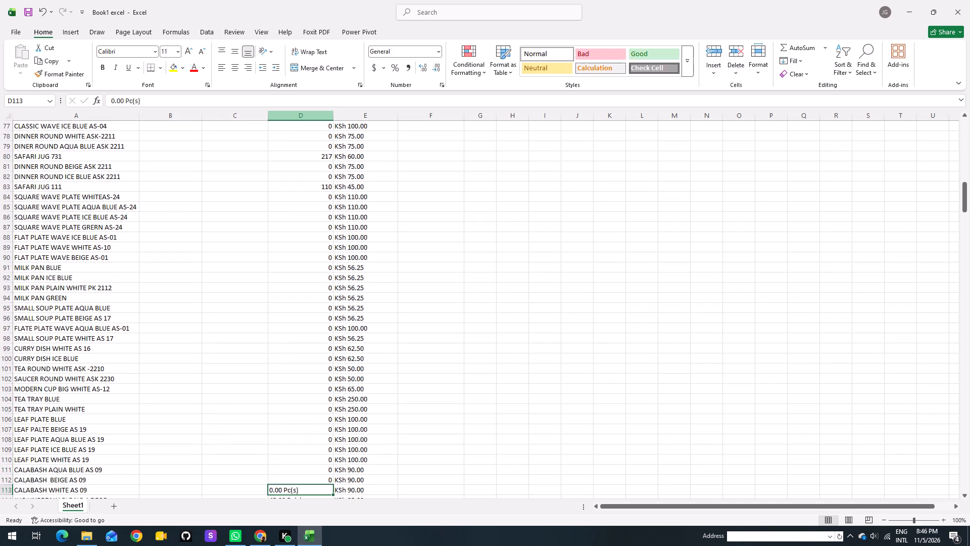
pyautogui.press('0')
pyautogui.press('Return')
# Enter the current stock in D114 to D116 as plain numbers: 45, 6.25 and 89.
pyautogui.press('0')
pyautogui.write('45')
pyautogui.press('Return')
pyautogui.write('6.25')
pyautogui.press('Return')
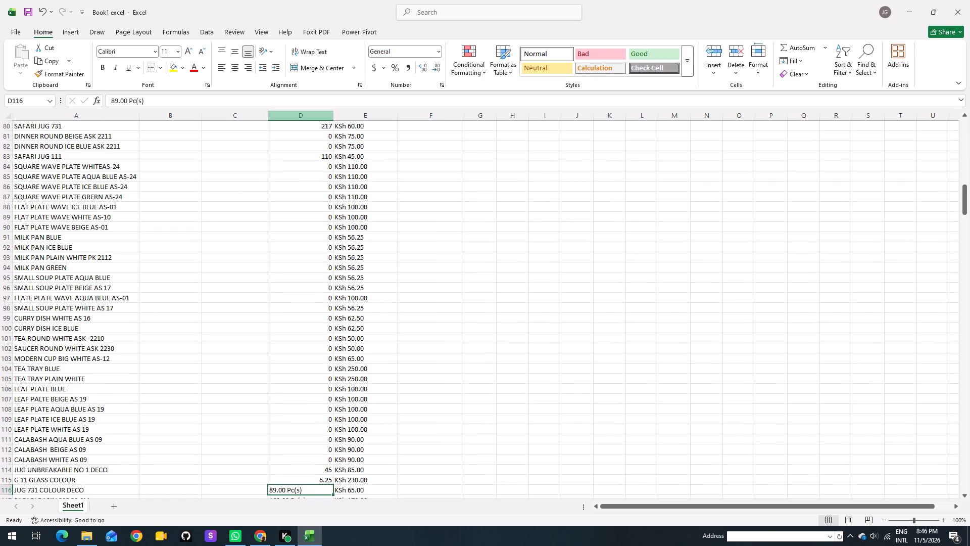
pyautogui.press('8')
pyautogui.press('9')
pyautogui.press('Return')
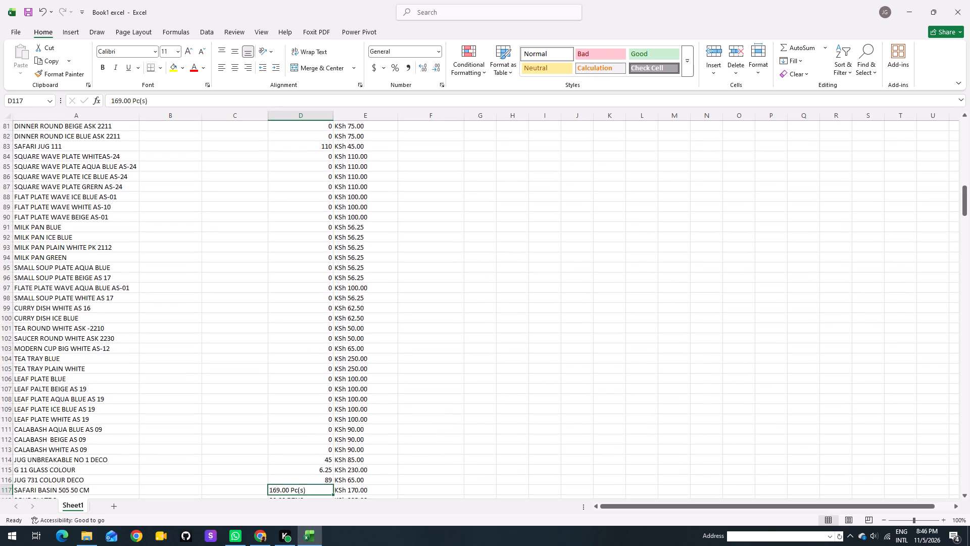
# Enter the current stock in D117 to D120 as plain numbers: 169, 20, 16 and 109.
pyautogui.write('169')
pyautogui.press('Return')
pyautogui.write('20')
pyautogui.press('Return')
pyautogui.write('16')
pyautogui.press('Return')
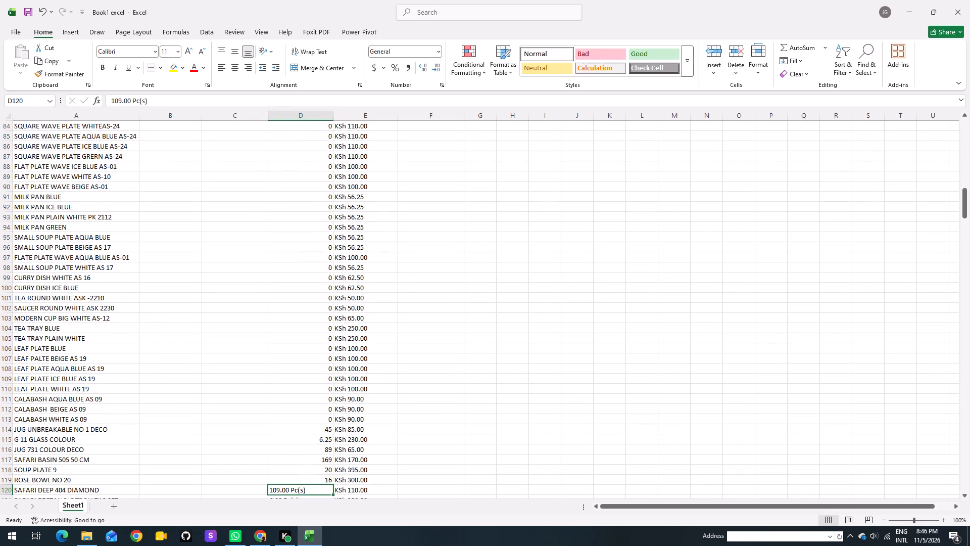
pyautogui.write('109')
pyautogui.press('Return')
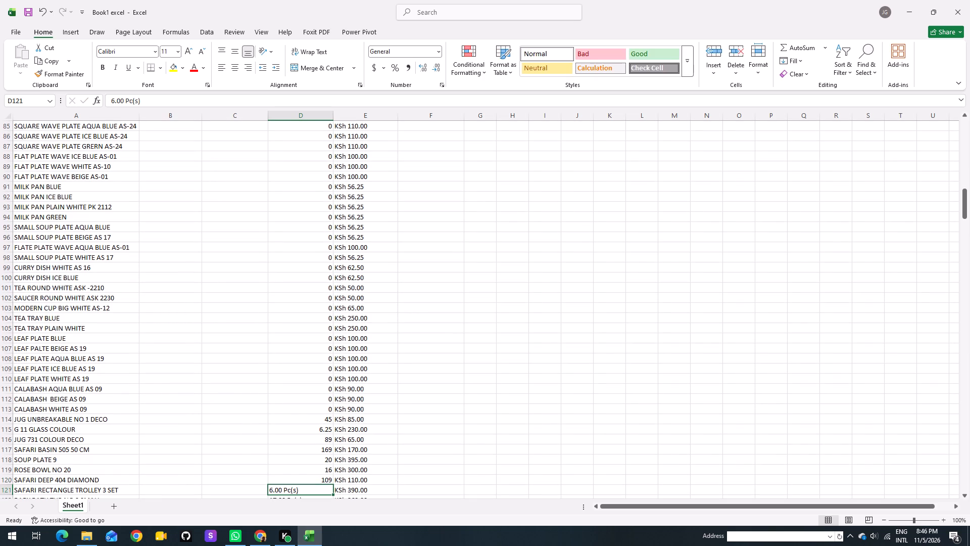
# Enter the current stock in D121 to D126 as plain numbers: 6, 17, 32, 6, 1 and 0.
pyautogui.press('6')
pyautogui.press('Return')
pyautogui.write('17')
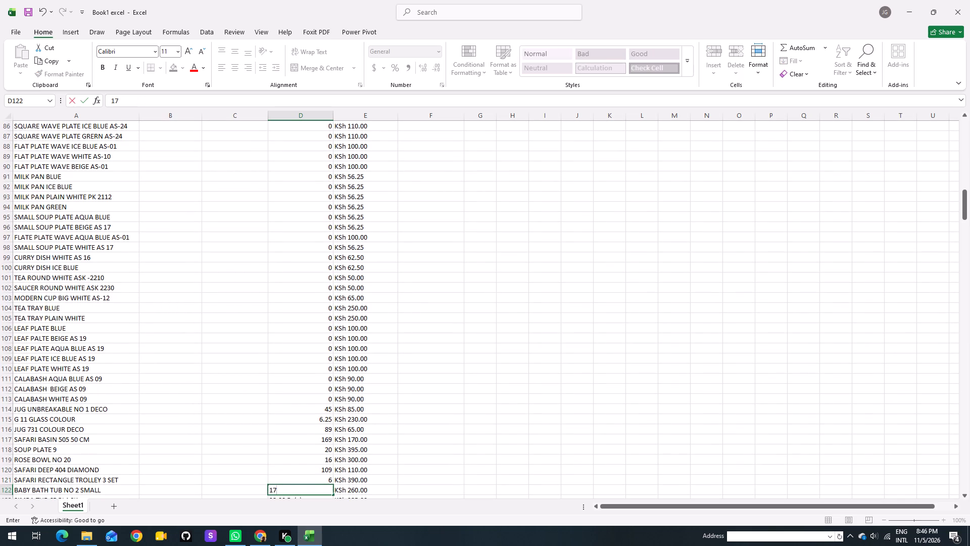
pyautogui.press('Return')
pyautogui.write('32')
pyautogui.press('Return')
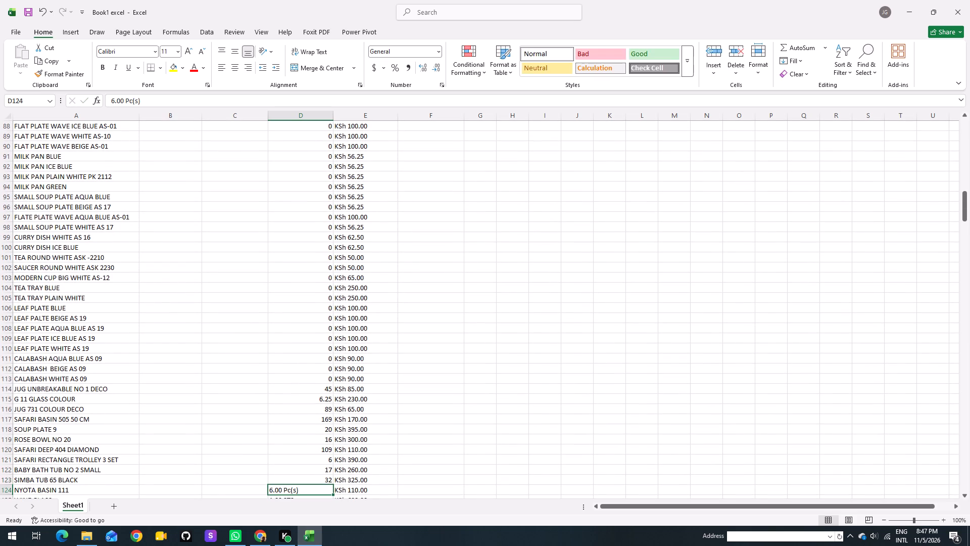
pyautogui.press('6')
pyautogui.press('Return')
pyautogui.press('1')
pyautogui.press('Return')
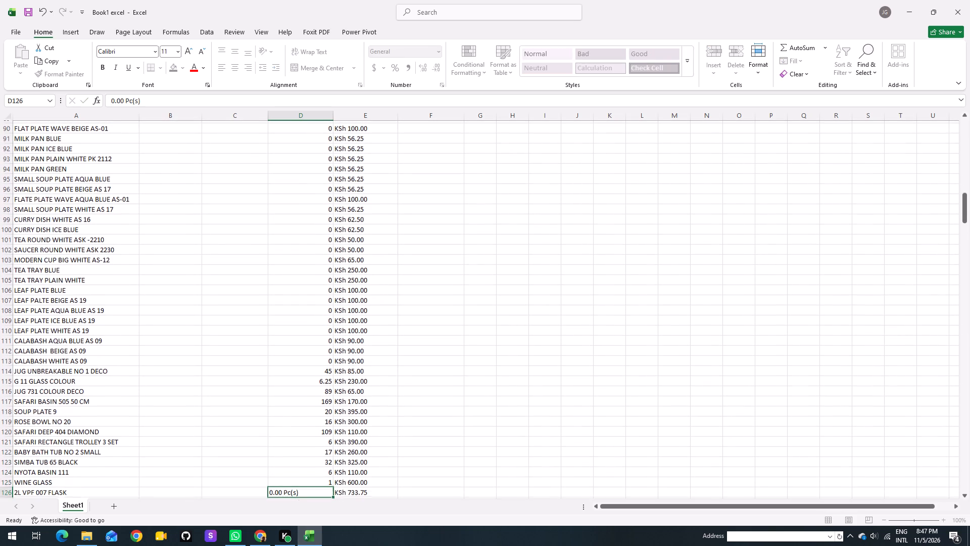
pyautogui.press('0')
pyautogui.press('Return')
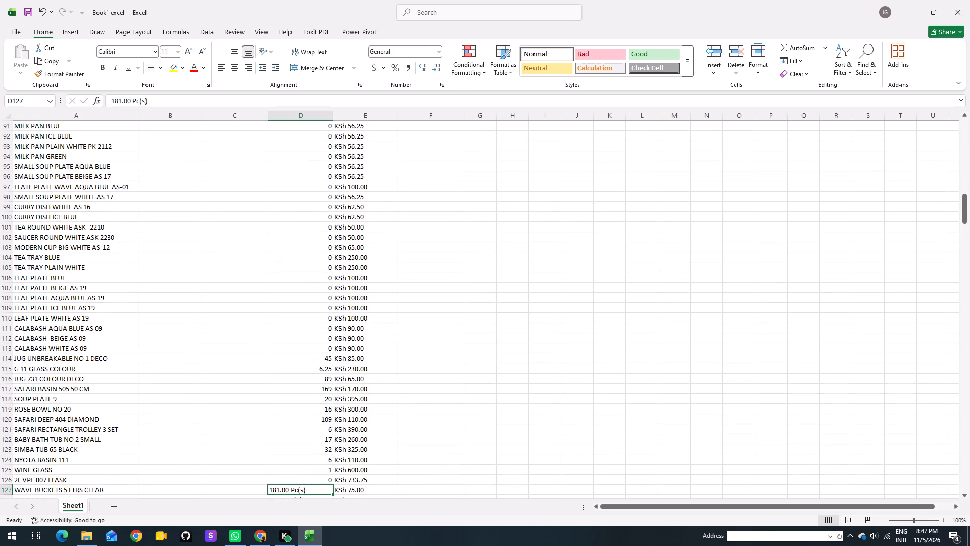
# Enter the current stock in D127 to D131 as plain numbers: 181, 18, 123, 10 and 172.
pyautogui.write('181')
pyautogui.press('Return')
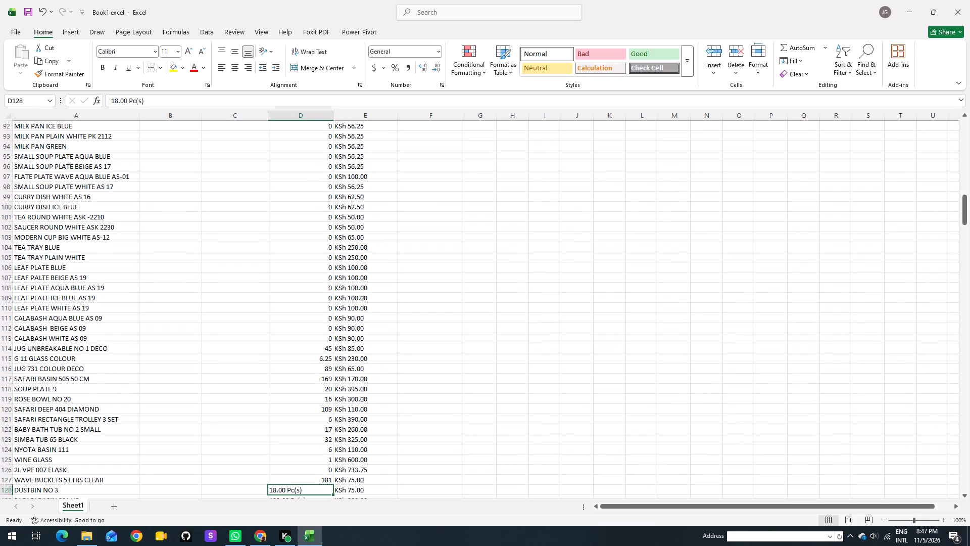
pyautogui.write('18')
pyautogui.press('Return')
pyautogui.write('123')
pyautogui.press('Return')
pyautogui.write('10')
pyautogui.press('Return')
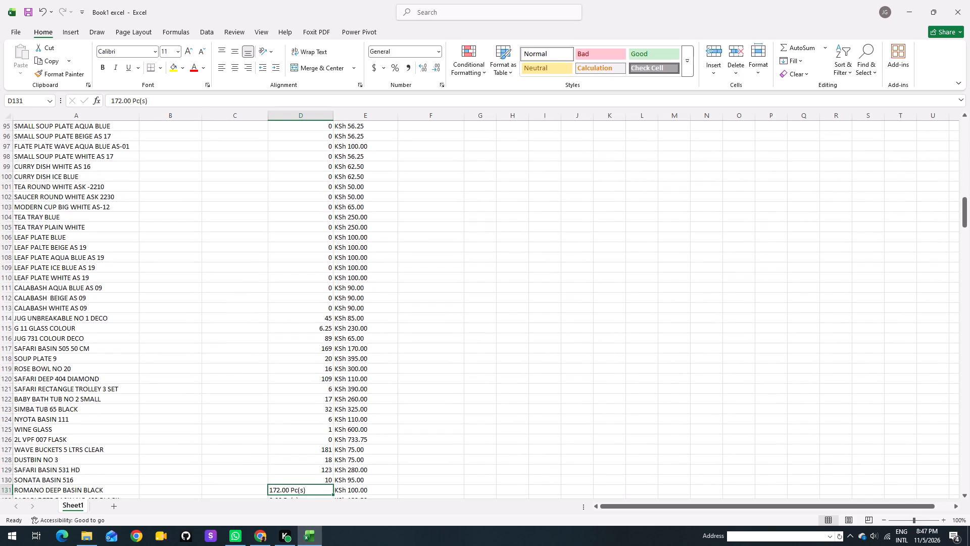
pyautogui.write('172')
pyautogui.press('Return')
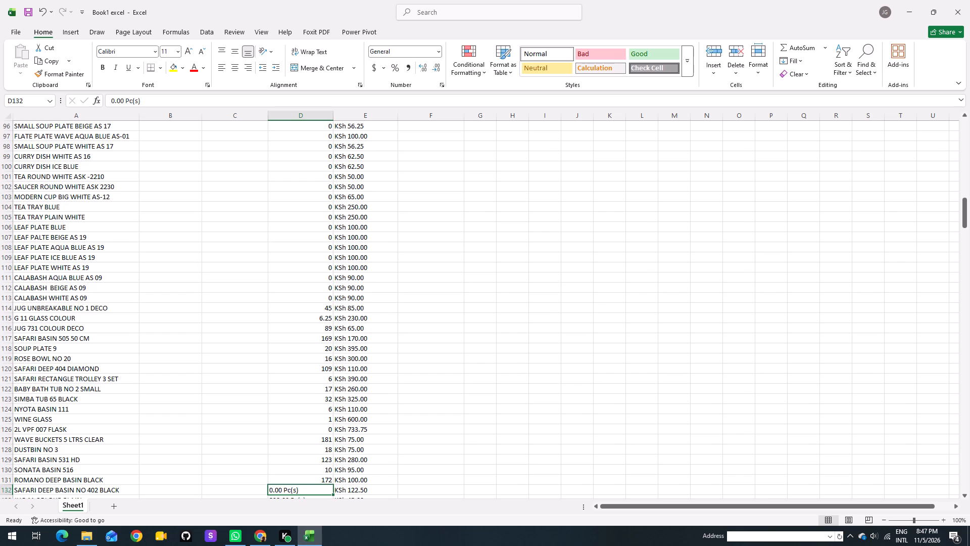
# Enter the current stock in D132 to D136 as plain numbers: 0, 238, 76, 70 and 113.
pyautogui.press('0')
pyautogui.press('Return')
pyautogui.write('238')
pyautogui.press('Return')
pyautogui.write('76')
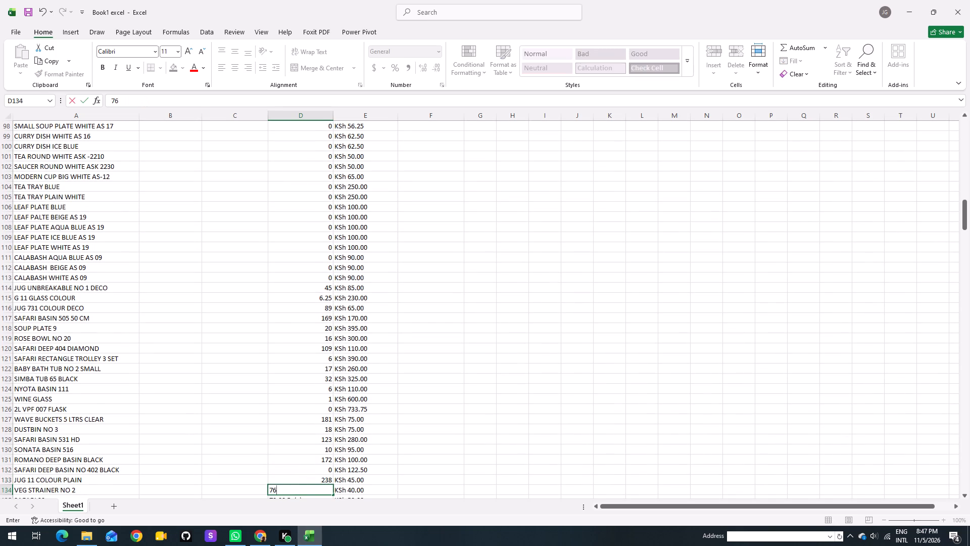
pyautogui.press('Return')
pyautogui.write('70')
pyautogui.press('Return')
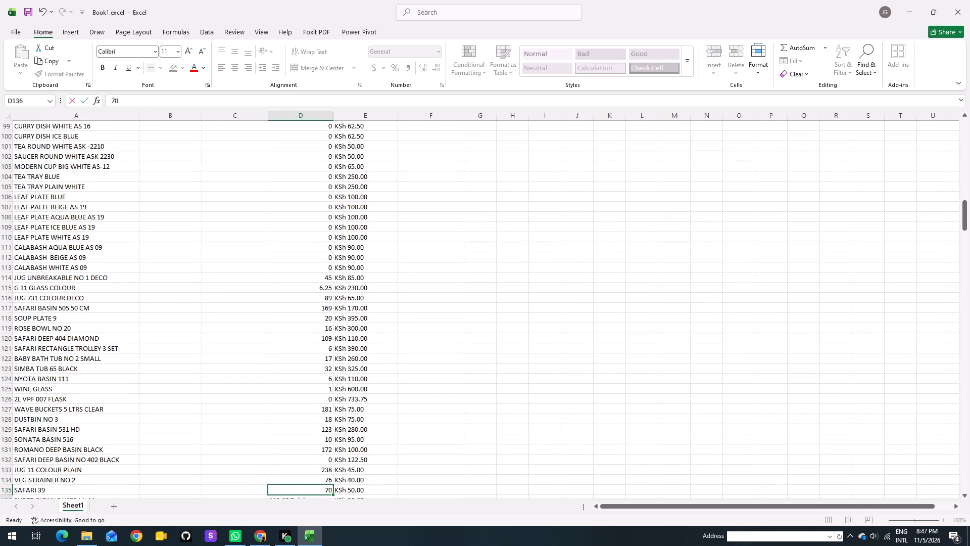
pyautogui.write('113')
pyautogui.press('Return')
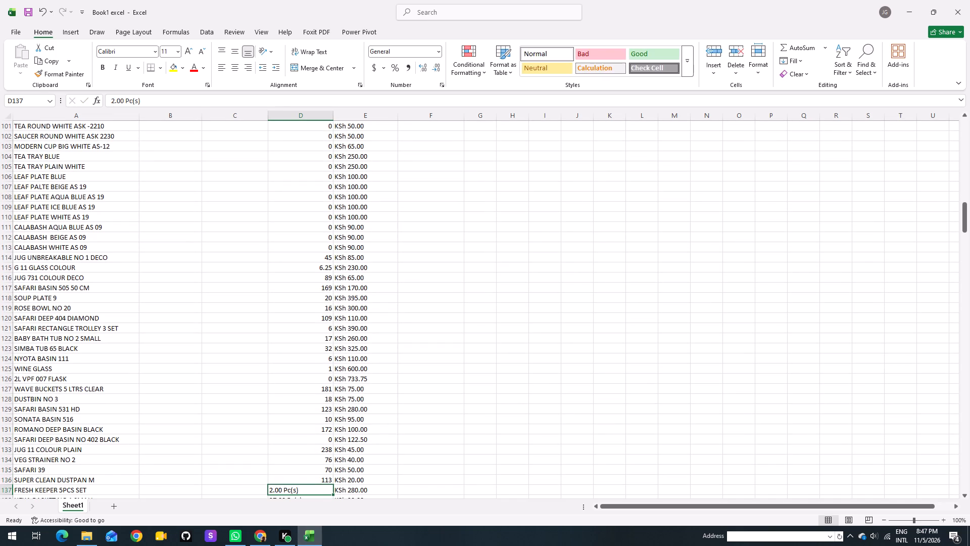
# Enter the current stock in D137 to D141 as plain numbers: 2, 37, 96, 57 and 31.
pyautogui.press('2')
pyautogui.press('Return')
pyautogui.write('37')
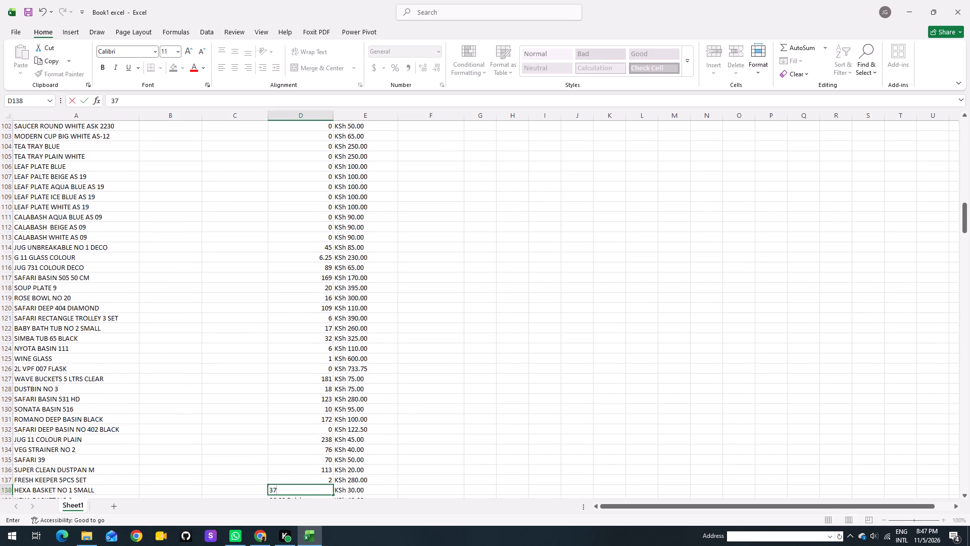
pyautogui.press('Return')
pyautogui.write('96')
pyautogui.press('Return')
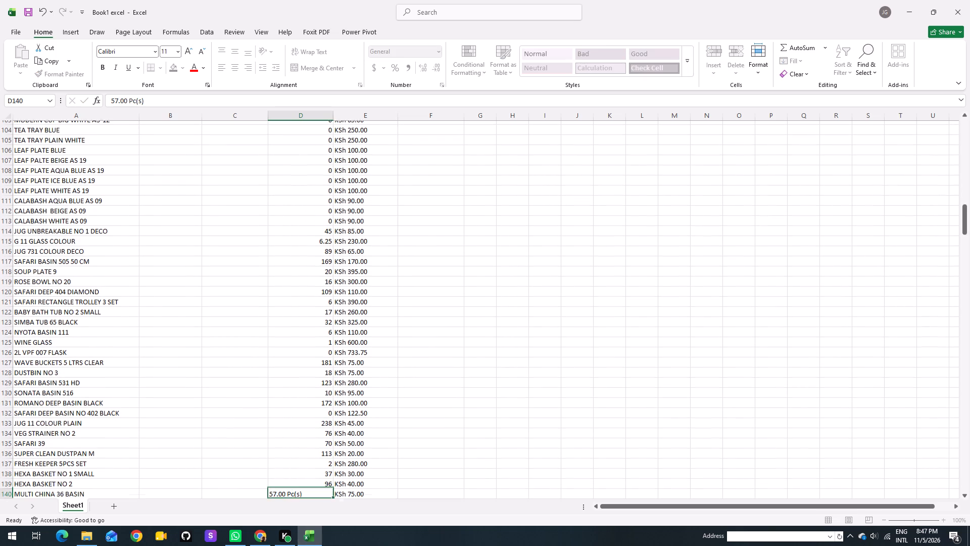
pyautogui.write('57')
pyautogui.press('Return')
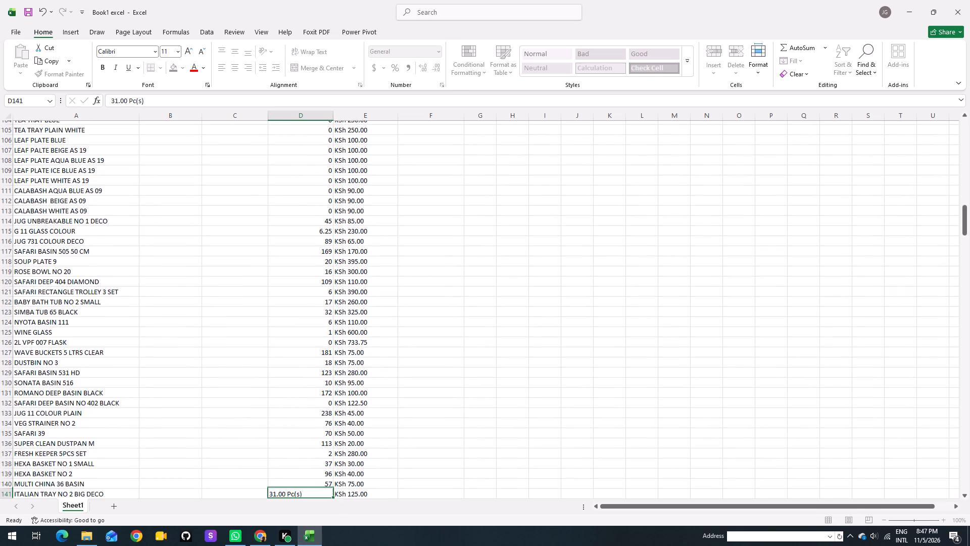
pyautogui.write('31')
pyautogui.press('Return')
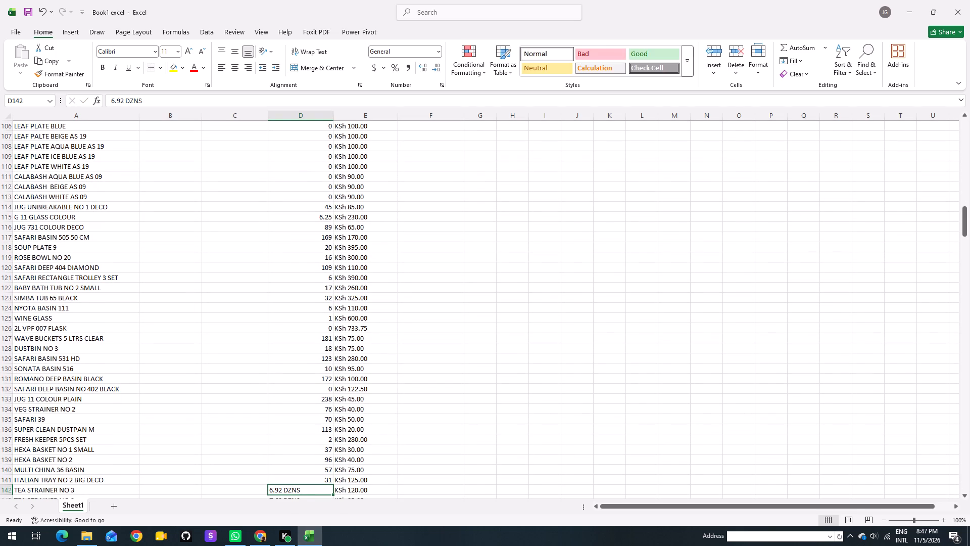
# Enter the current stock in D142 to D145 as plain numbers: 6.92, 7.60, 59 and 112.
pyautogui.write('6.92')
pyautogui.press('Return')
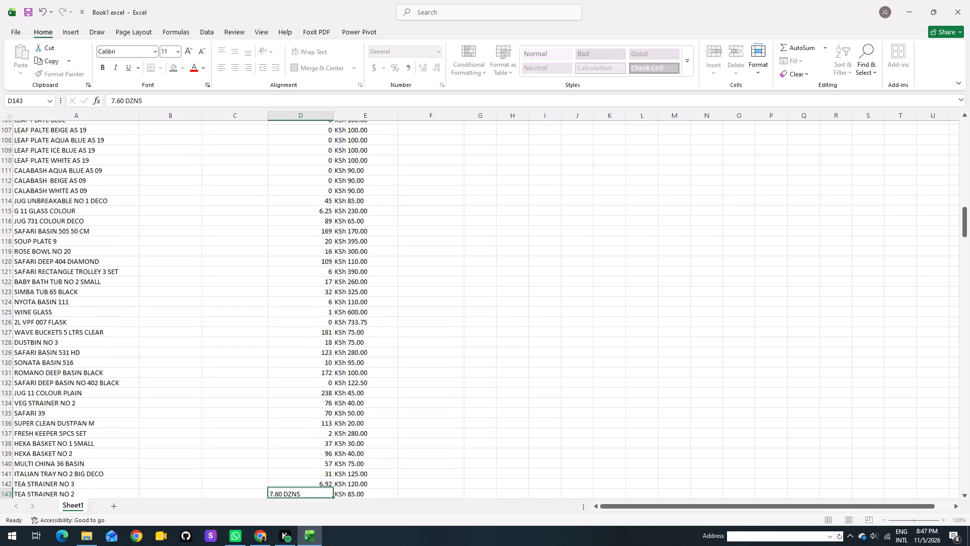
pyautogui.write('7.60')
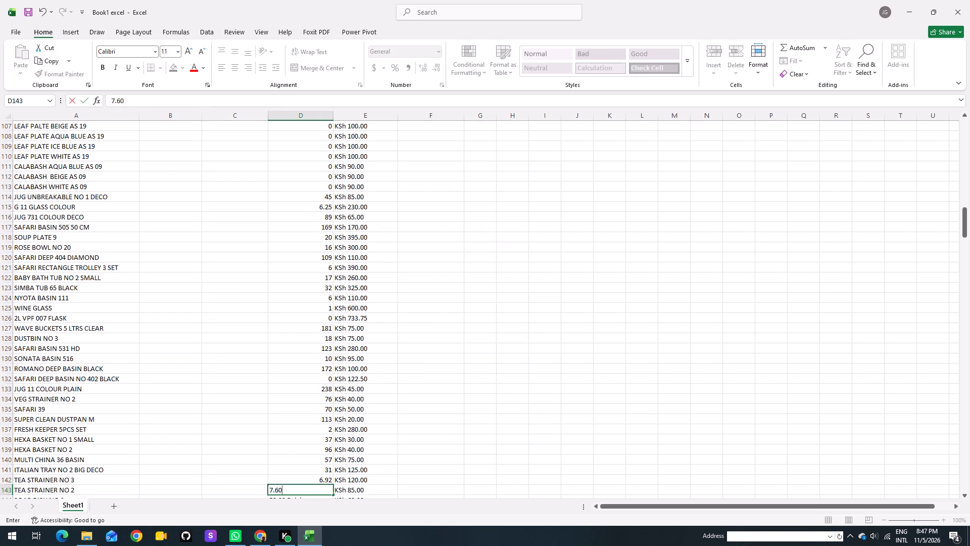
pyautogui.press('Return')
pyautogui.press('5')
pyautogui.press('9')
pyautogui.press('Return')
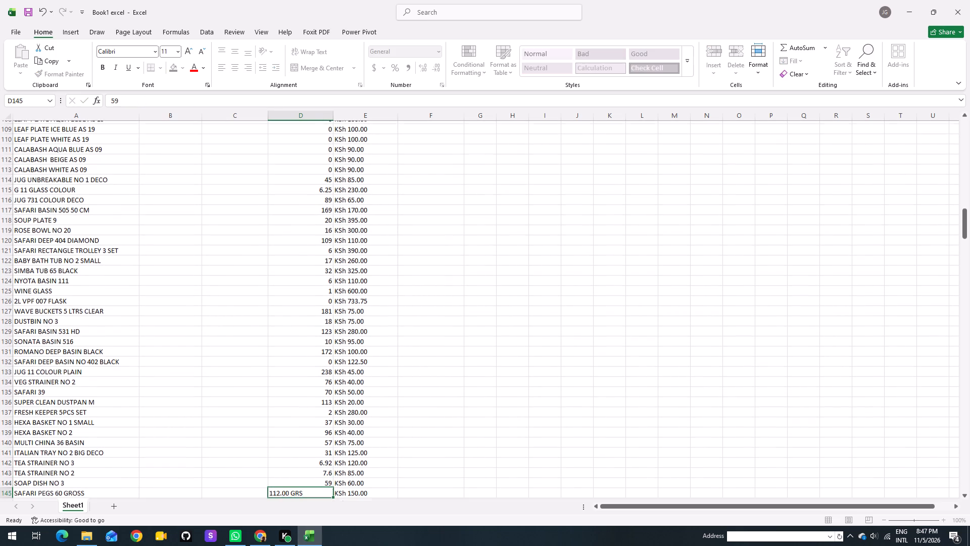
pyautogui.press('1')
pyautogui.press('1')
pyautogui.press('2')
pyautogui.press('Return')
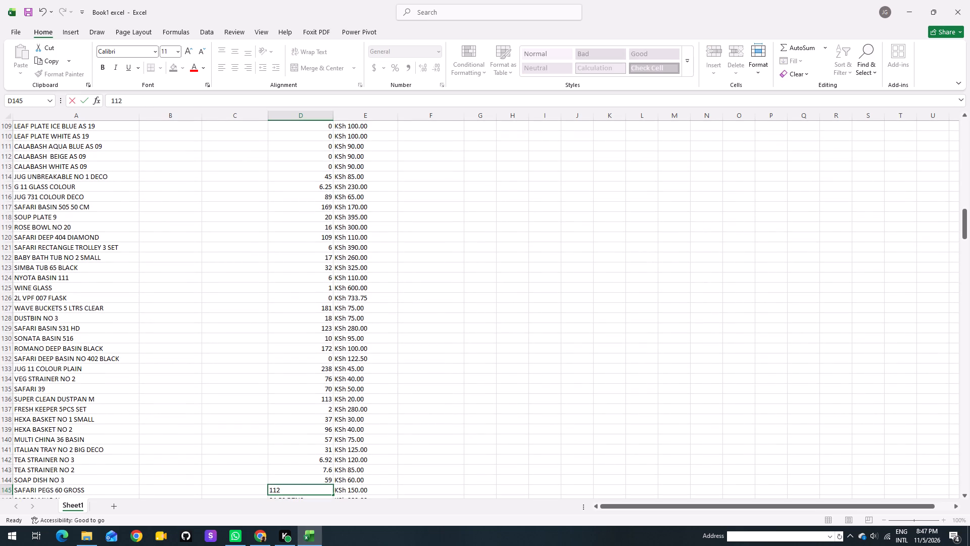
# Enter the current stock in D146 to D149 as plain numbers: 24.5, 27, 47 and 1.48.
pyautogui.write('24.5')
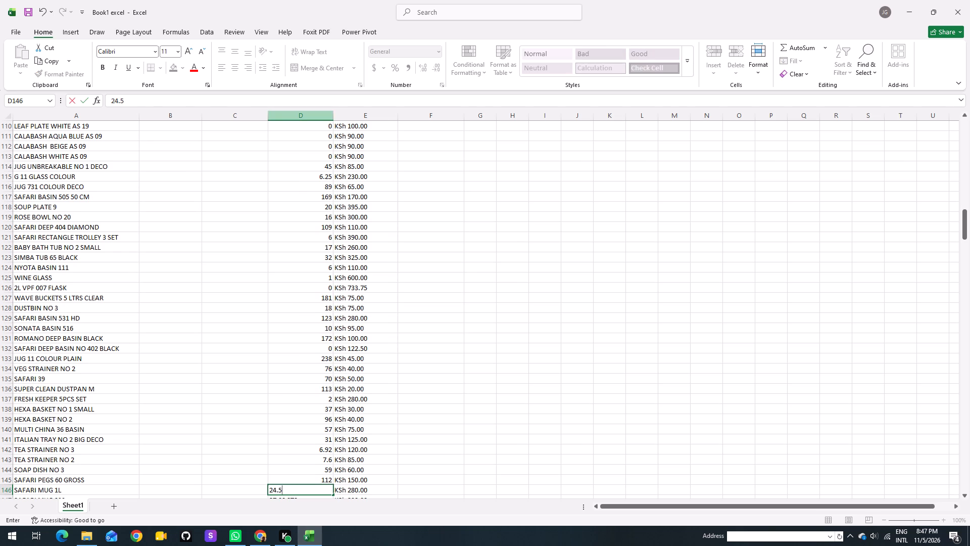
pyautogui.press('Return')
pyautogui.write('27')
pyautogui.press('Return')
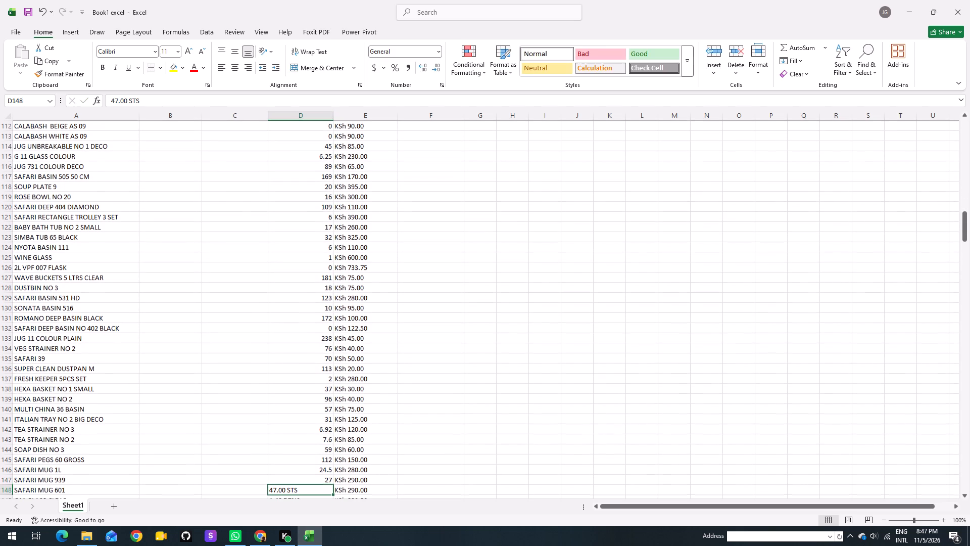
pyautogui.write('47')
pyautogui.press('Return')
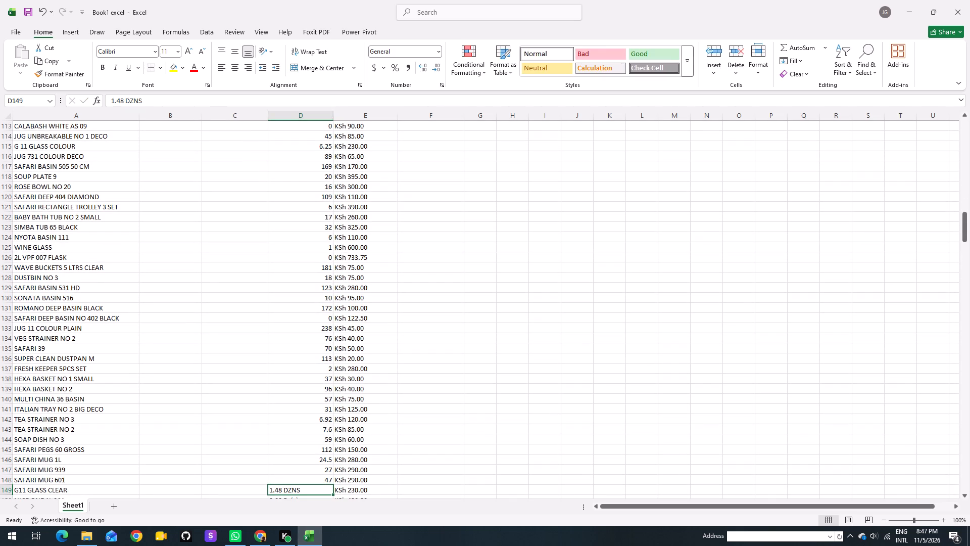
pyautogui.write('1.48')
pyautogui.press('Return')
# Enter the current stock in D150 to D153 as plain numbers: 0, 2, 8 and 65.
pyautogui.press('0')
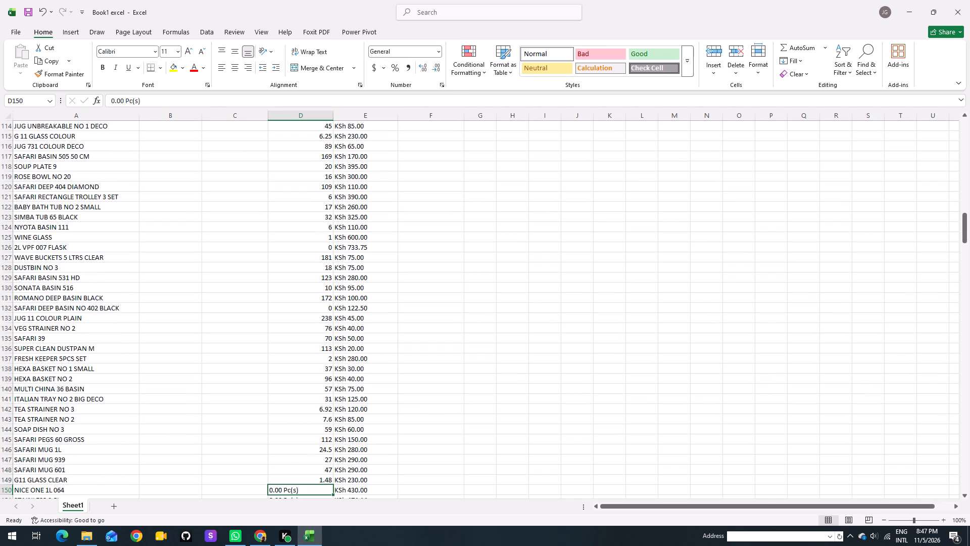
pyautogui.press('Return')
pyautogui.press('2')
pyautogui.press('Return')
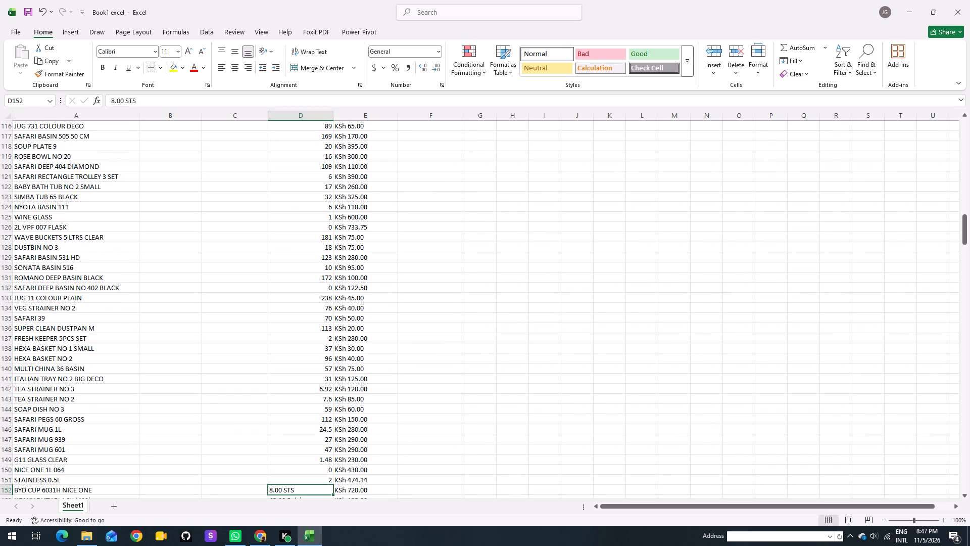
pyautogui.press('8')
pyautogui.press('Return')
pyautogui.write('65')
pyautogui.press('Return')
# Enter the current stock in D154 to D157 as plain numbers: 0, 0, 2 and 13.
pyautogui.press('0')
pyautogui.press('Return')
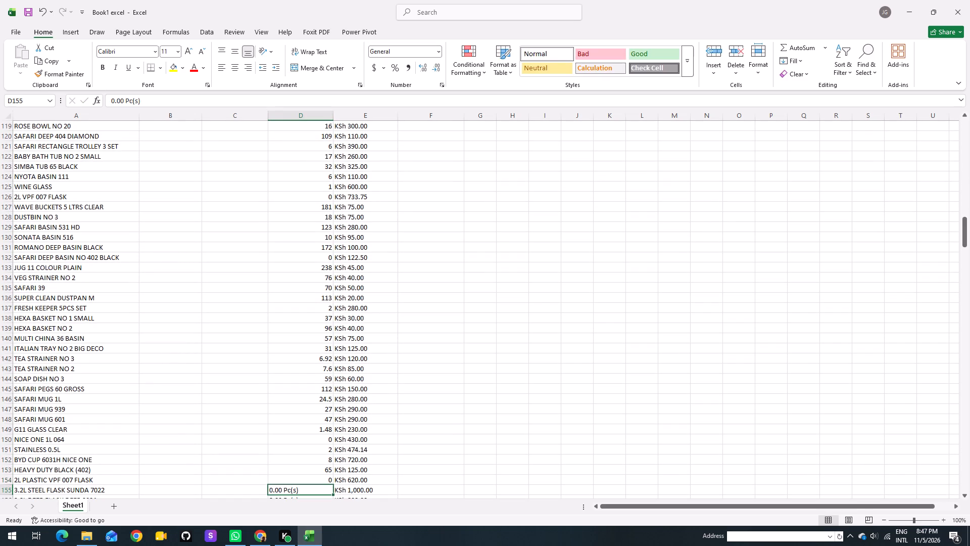
pyautogui.press('0')
pyautogui.press('Return')
pyautogui.press('2')
pyautogui.press('Return')
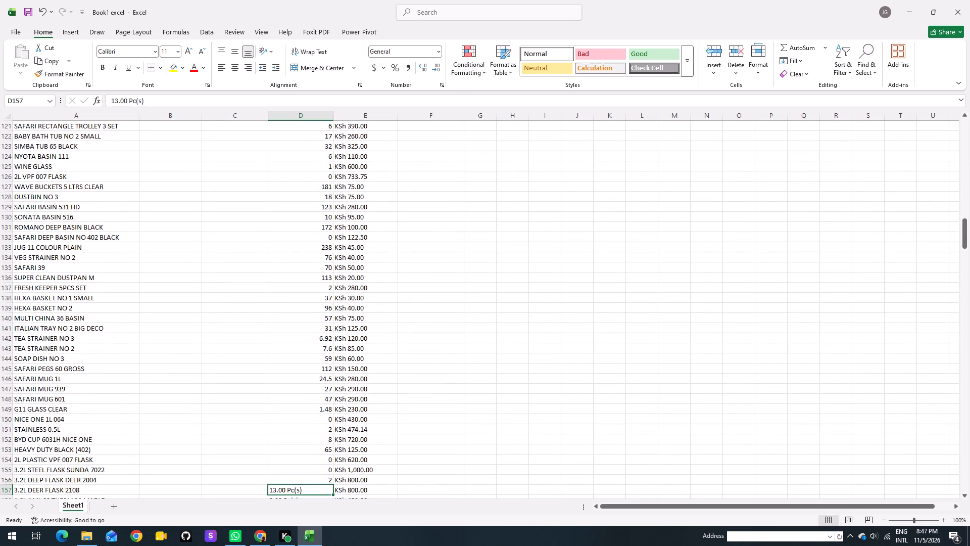
pyautogui.write('13')
pyautogui.press('Return')
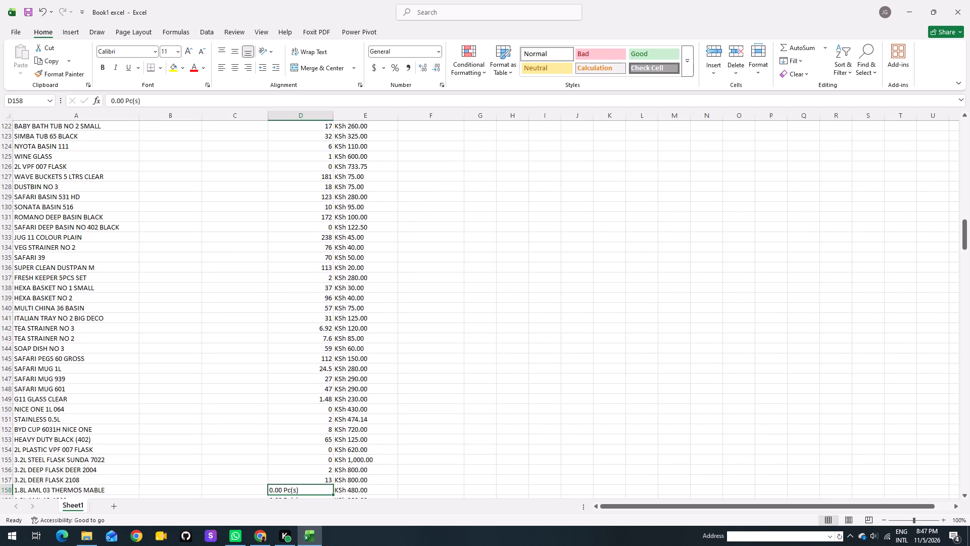
# Enter the current stock as a plain 0 in each of the cells D158 to D162.
pyautogui.press('0')
pyautogui.press('Return')
pyautogui.press('0')
pyautogui.press('Return')
pyautogui.press('0')
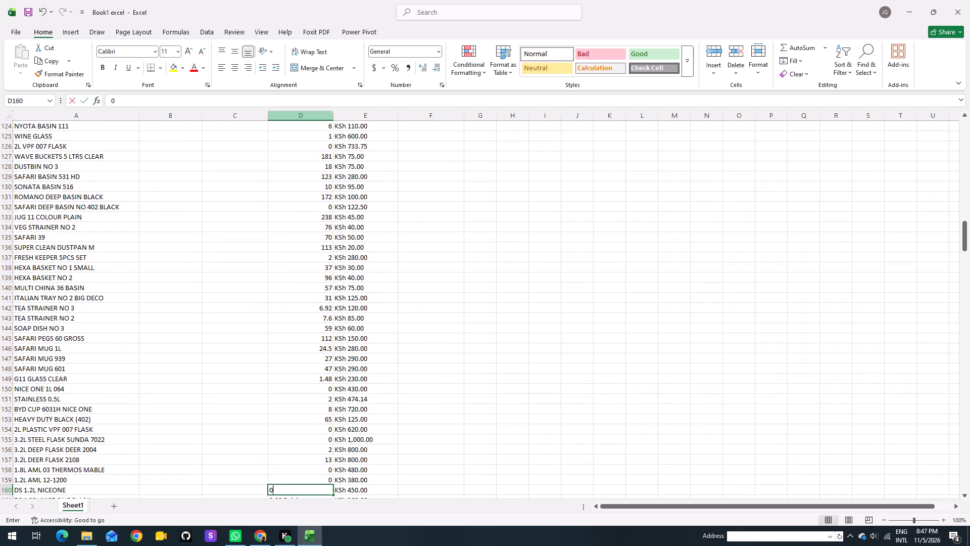
pyautogui.press('Return')
pyautogui.press('0')
pyautogui.press('Return')
pyautogui.press('0')
pyautogui.press('Return')
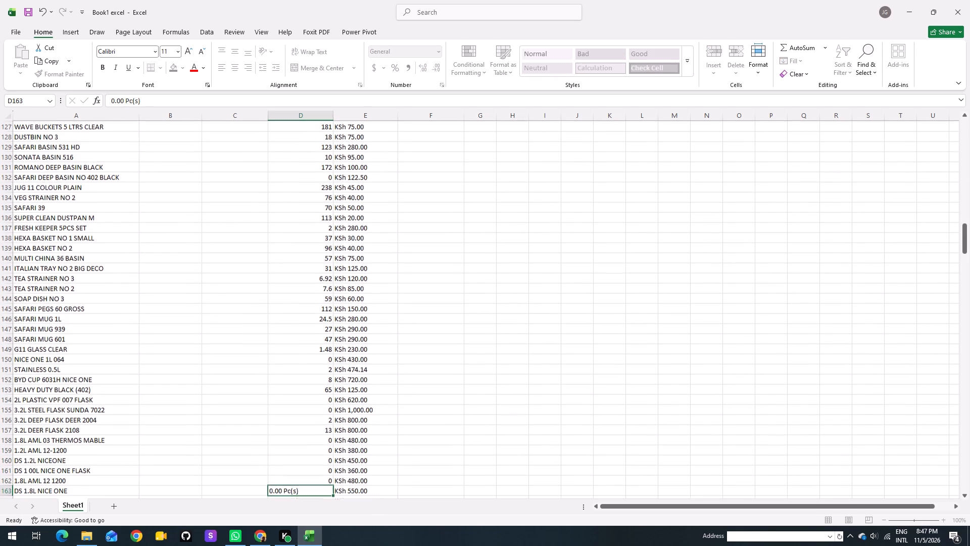
# Enter the current stock as a plain 0 in each of the cells D163 to D167.
pyautogui.press('0')
pyautogui.press('Return')
pyautogui.press('0')
pyautogui.press('Return')
pyautogui.press('0')
pyautogui.press('Return')
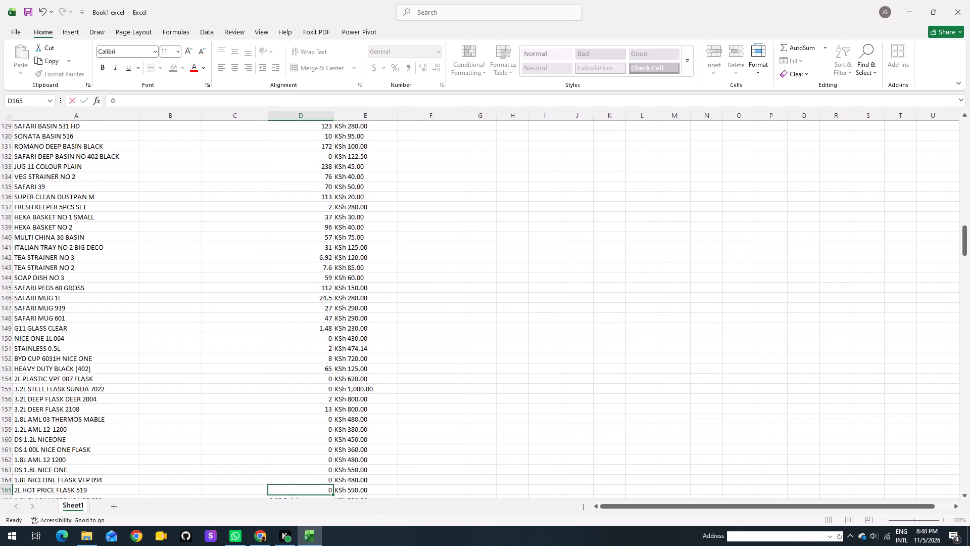
pyautogui.press('0')
pyautogui.press('Return')
pyautogui.press('0')
pyautogui.press('Return')
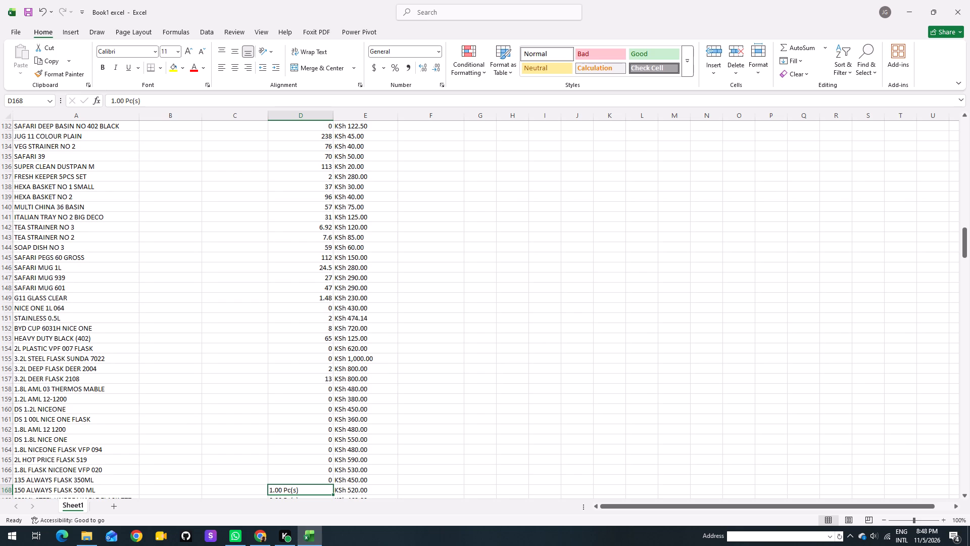
# Enter the current stock in D168 to D171 as plain numbers: 1, 0, 4 and 0.
pyautogui.press('1')
pyautogui.press('Return')
pyautogui.press('0')
pyautogui.press('Return')
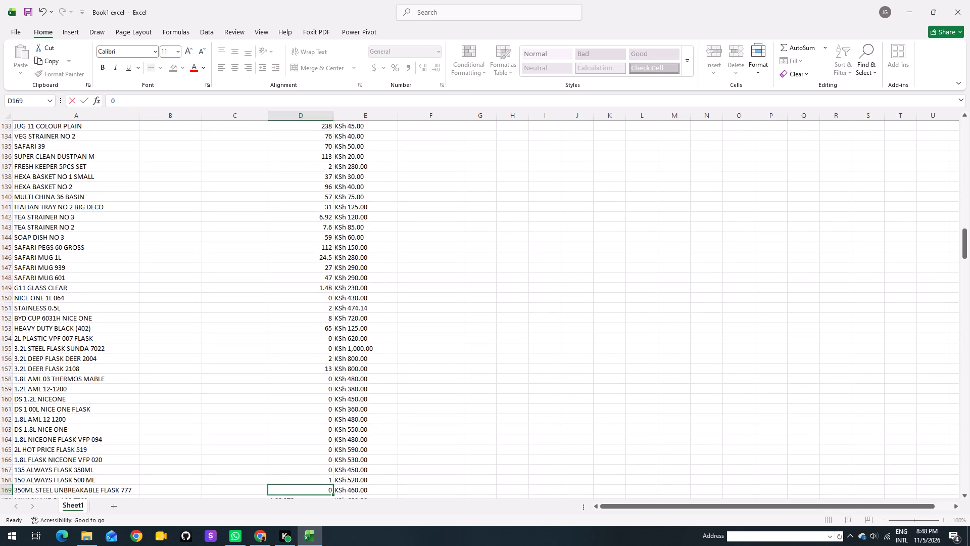
pyautogui.press('4')
pyautogui.press('Return')
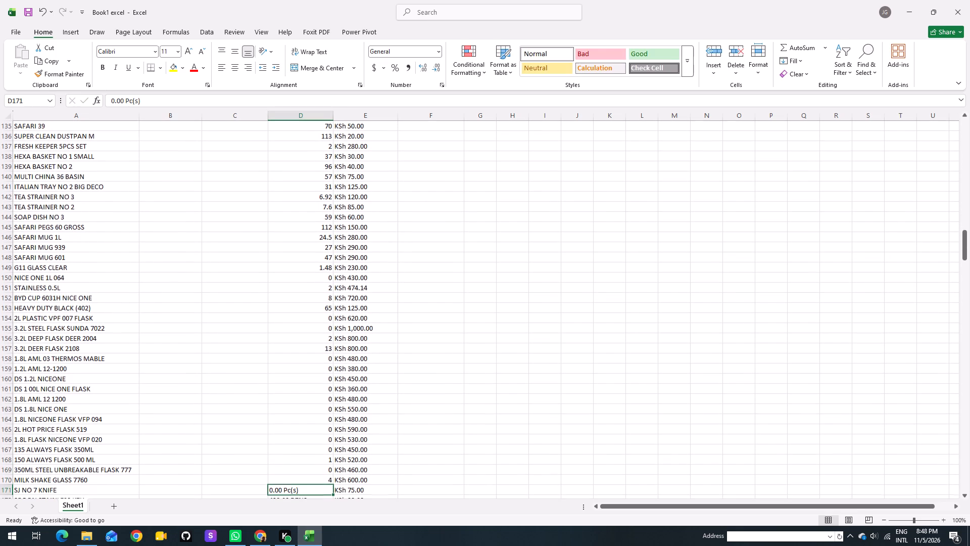
pyautogui.press('0')
pyautogui.press('Return')
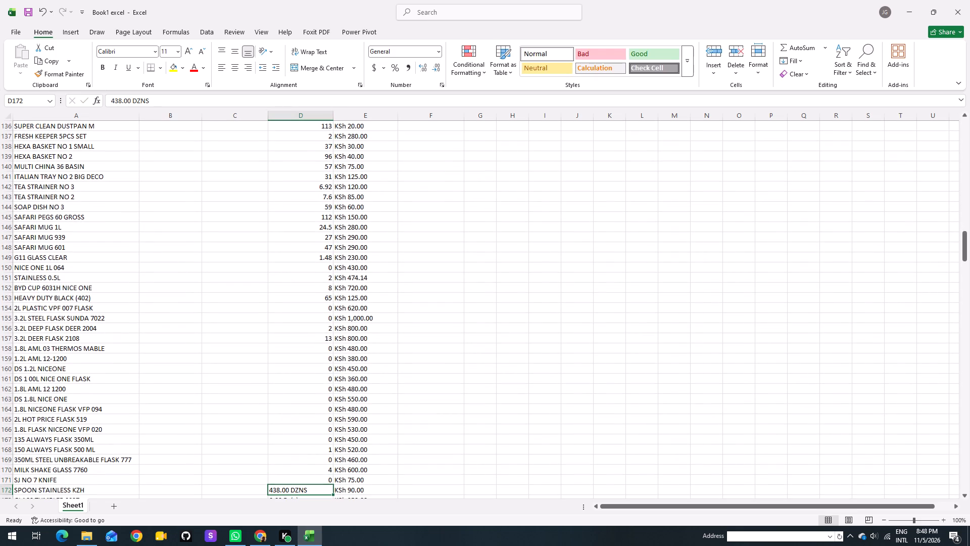
# Enter the current stock in D172 to D176 as plain numbers: 438, 0, 3, 13 and 26.
pyautogui.write('438')
pyautogui.press('Return')
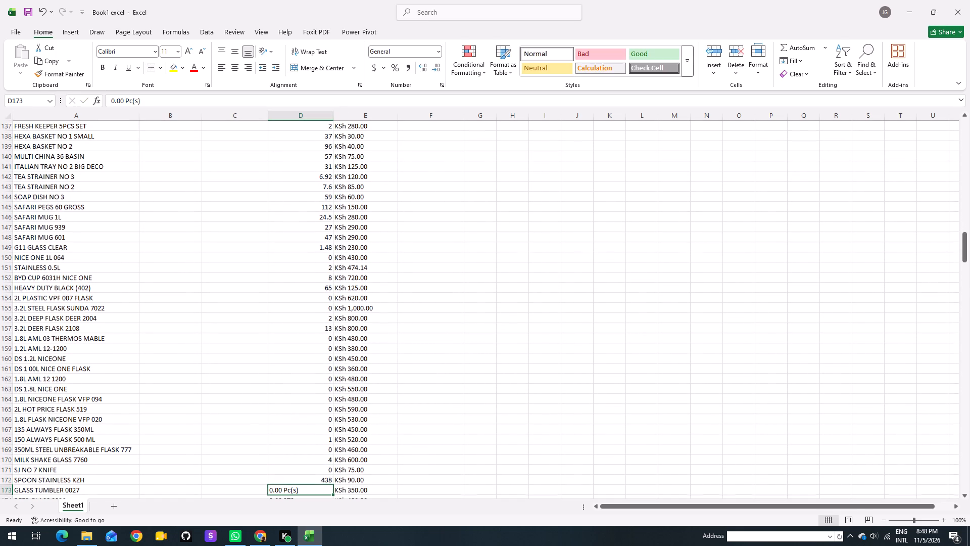
pyautogui.press('0')
pyautogui.press('Return')
pyautogui.press('3')
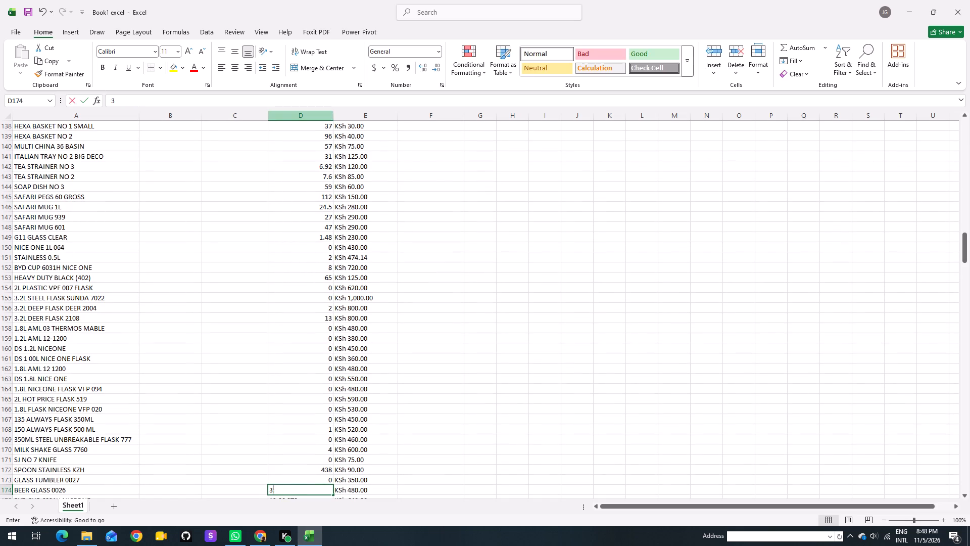
pyautogui.press('Return')
pyautogui.write('13')
pyautogui.press('Return')
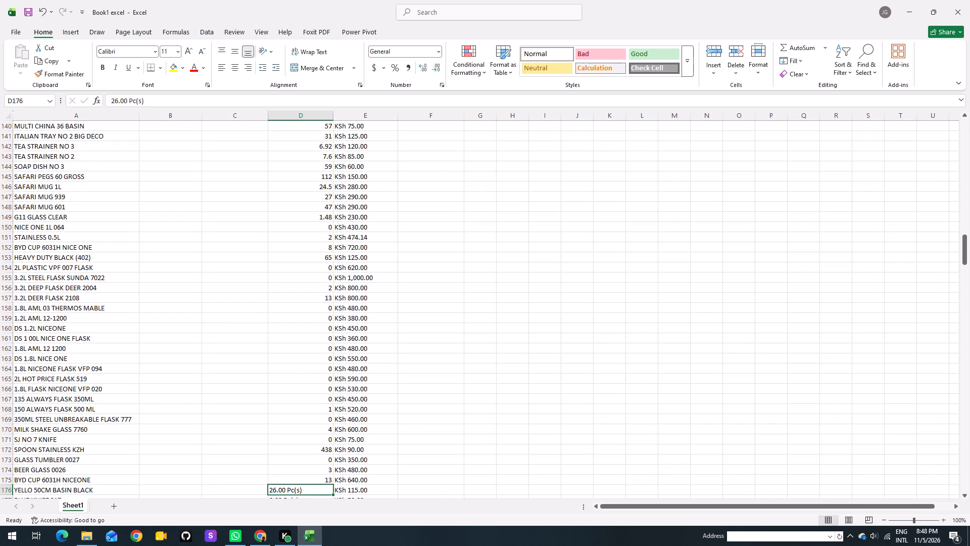
pyautogui.write('26')
pyautogui.press('Return')
# Enter the current stock in D177 to D181 as plain numbers: 0, 0, 0, 17 and 0.
pyautogui.press('0')
pyautogui.press('Return')
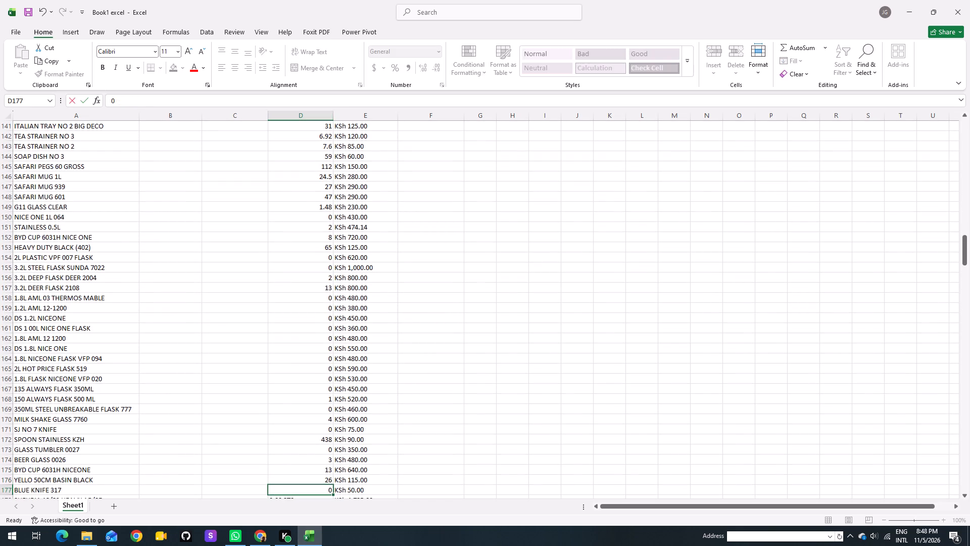
pyautogui.press('0')
pyautogui.press('Return')
pyautogui.press('0')
pyautogui.press('Return')
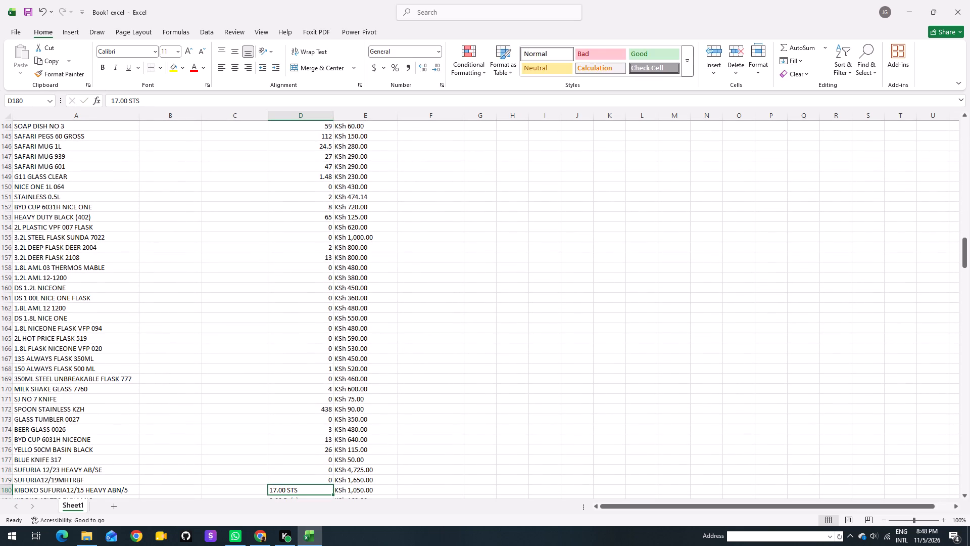
pyautogui.write('17')
pyautogui.press('Return')
pyautogui.press('0')
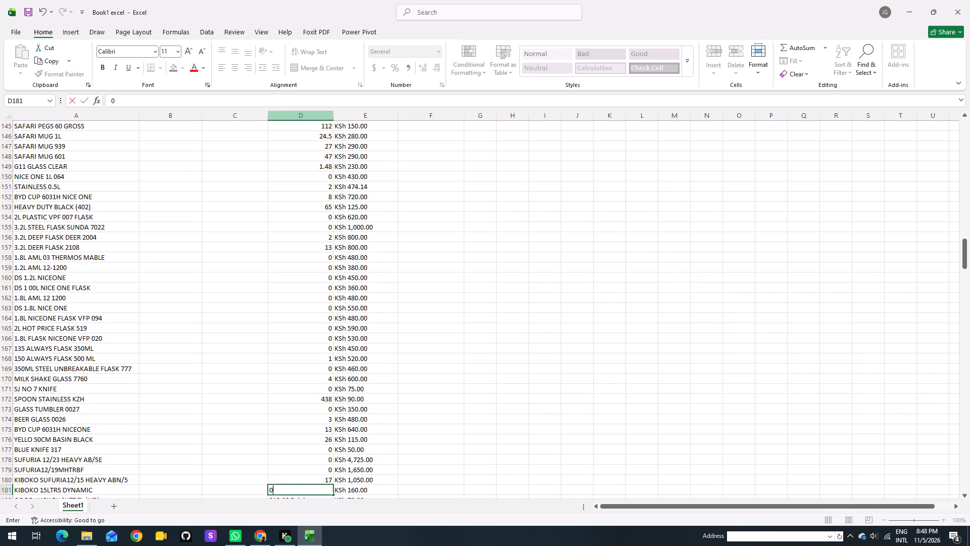
pyautogui.press('Return')
# Enter the current stock in D182 to D185 as plain numbers: 312, 1, 4 and 10.
pyautogui.write('312')
pyautogui.press('Return')
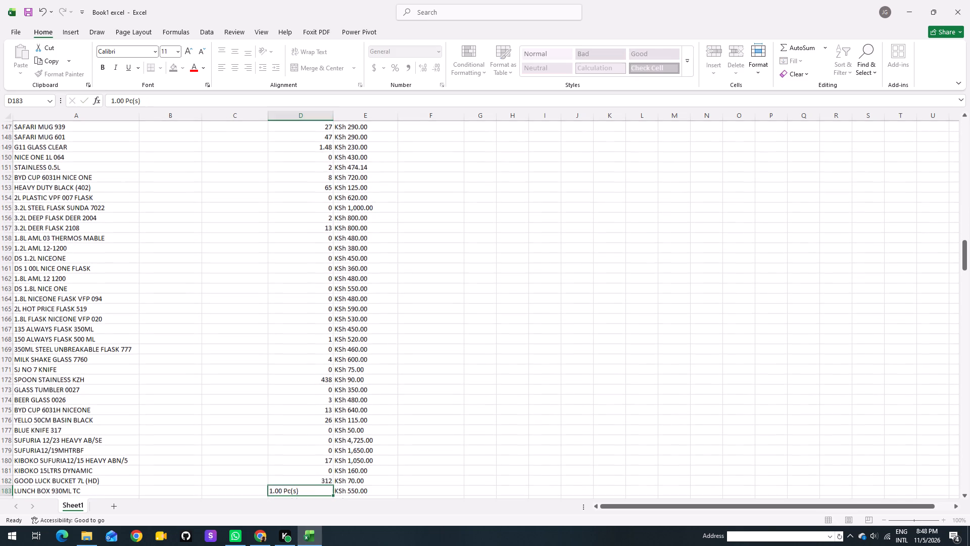
pyautogui.press('1')
pyautogui.press('Return')
pyautogui.press('4')
pyautogui.press('Return')
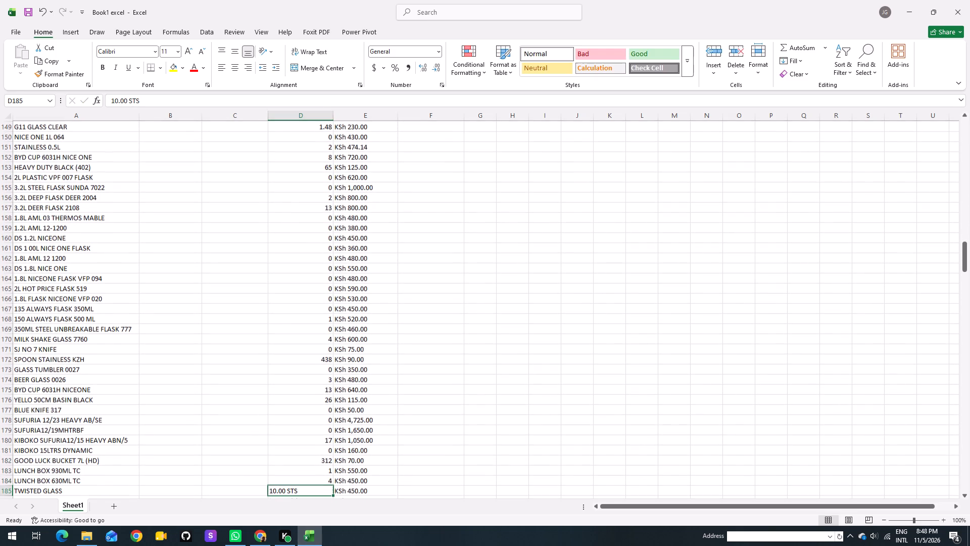
pyautogui.write('10')
pyautogui.press('Return')
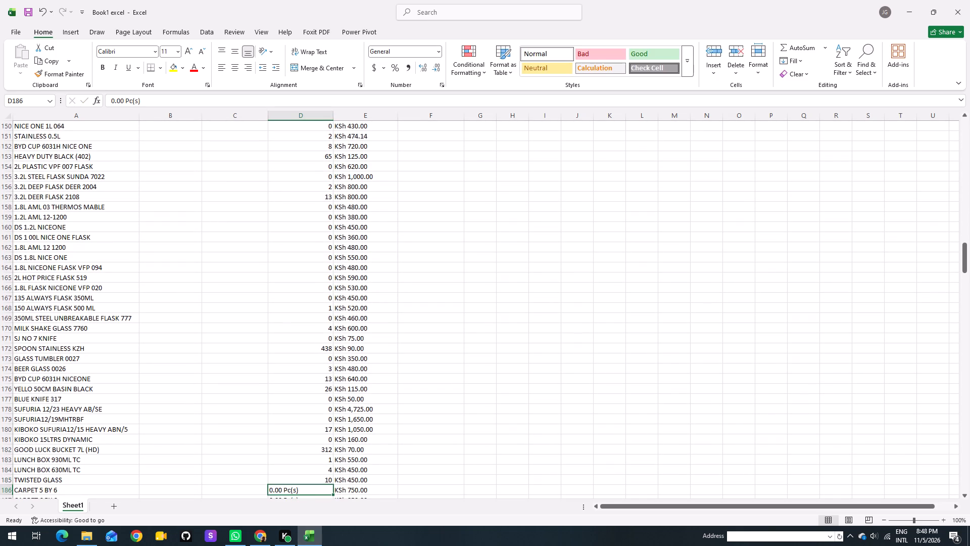
# Enter the current stock of the four carpets in D186 to D189 as plain number 0 each.
pyautogui.press('0')
pyautogui.press('Return')
pyautogui.press('0')
pyautogui.press('Return')
pyautogui.press('0')
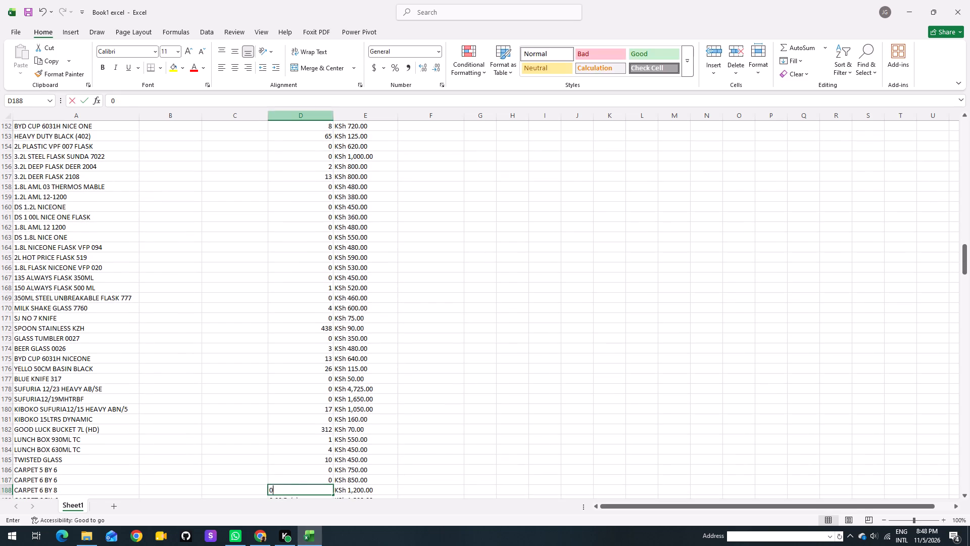
pyautogui.press('Return')
pyautogui.press('0')
pyautogui.press('Return')
# Enter the current stock in D190 to D194 as plain numbers: 1, 8, 72, 0 and 0.
pyautogui.press('1')
pyautogui.press('Return')
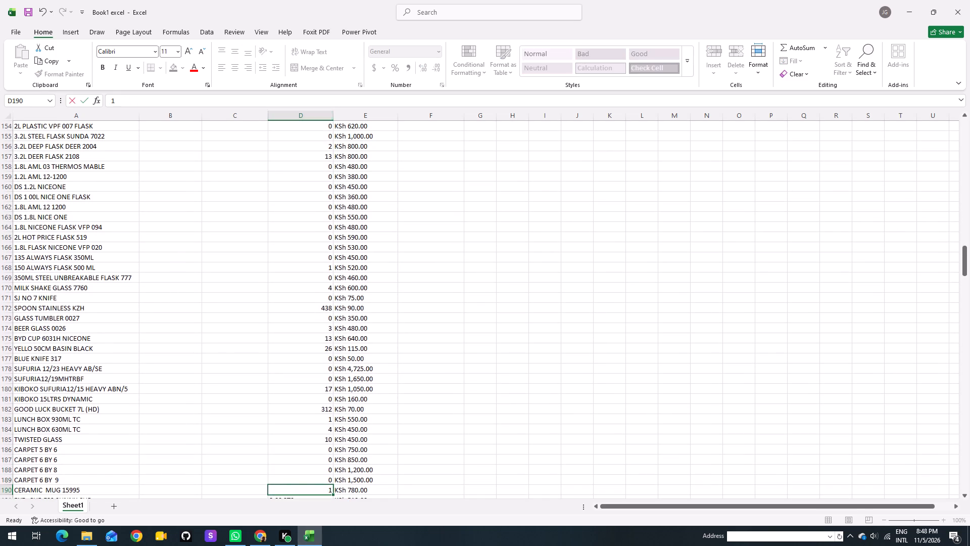
pyautogui.press('8')
pyautogui.press('Return')
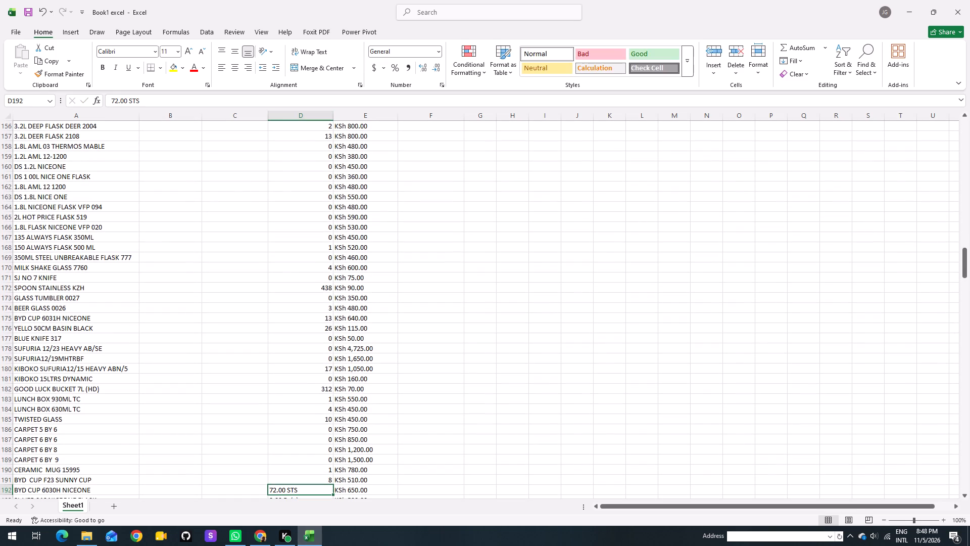
pyautogui.write('72')
pyautogui.press('Return')
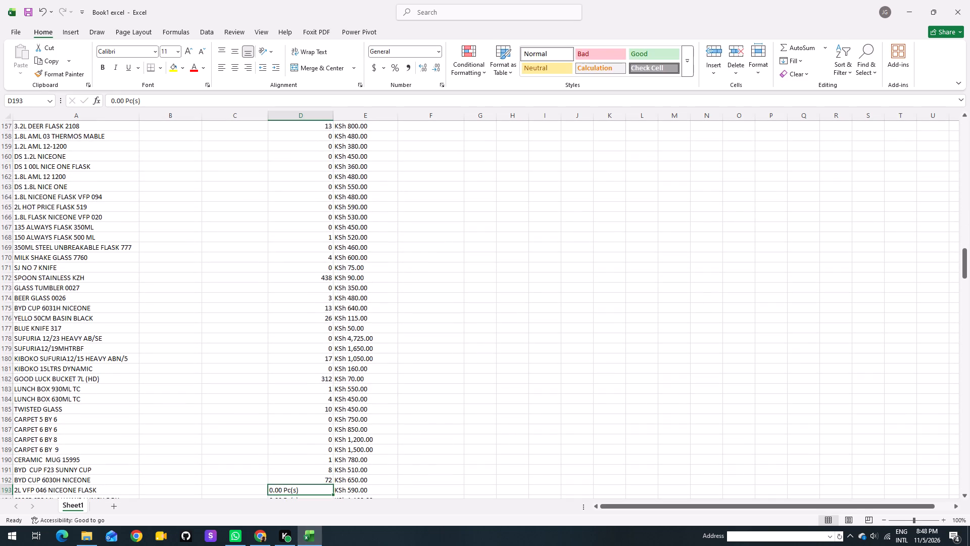
pyautogui.press('0')
pyautogui.press('Return')
pyautogui.press('0')
pyautogui.press('Return')
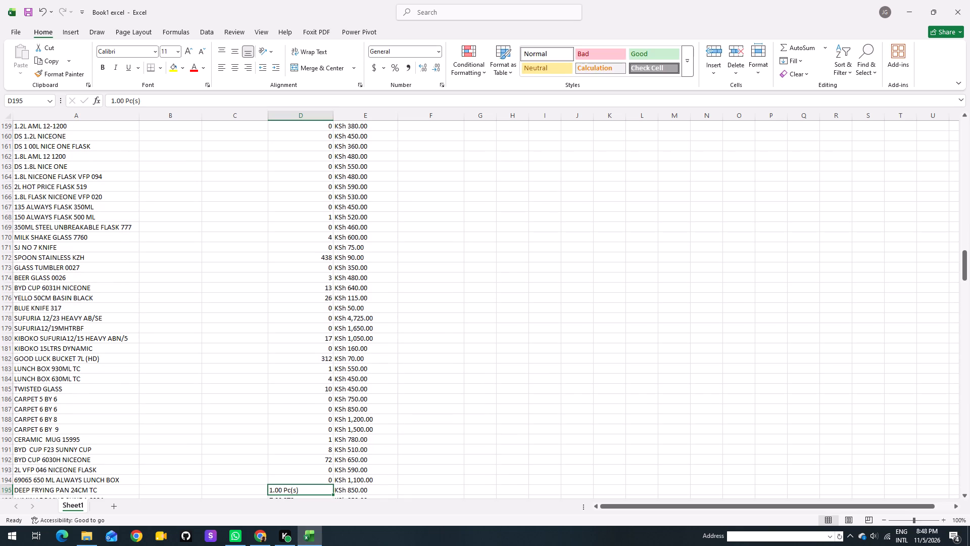
# Enter the current stock in D195 to D199 as plain numbers: 1, 7, 11, 0 and 3.
pyautogui.press('1')
pyautogui.press('Return')
pyautogui.press('7')
pyautogui.press('Return')
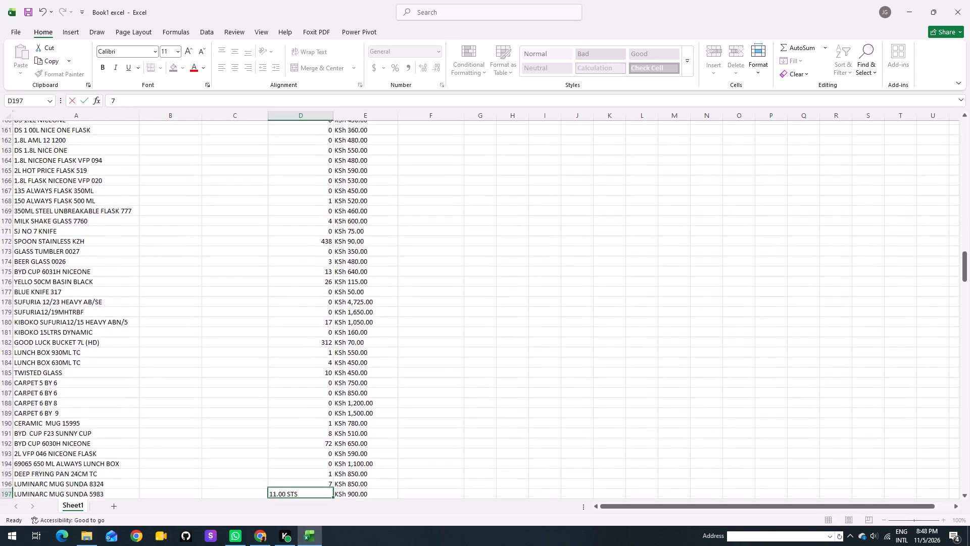
pyautogui.write('11')
pyautogui.press('Return')
pyautogui.press('0')
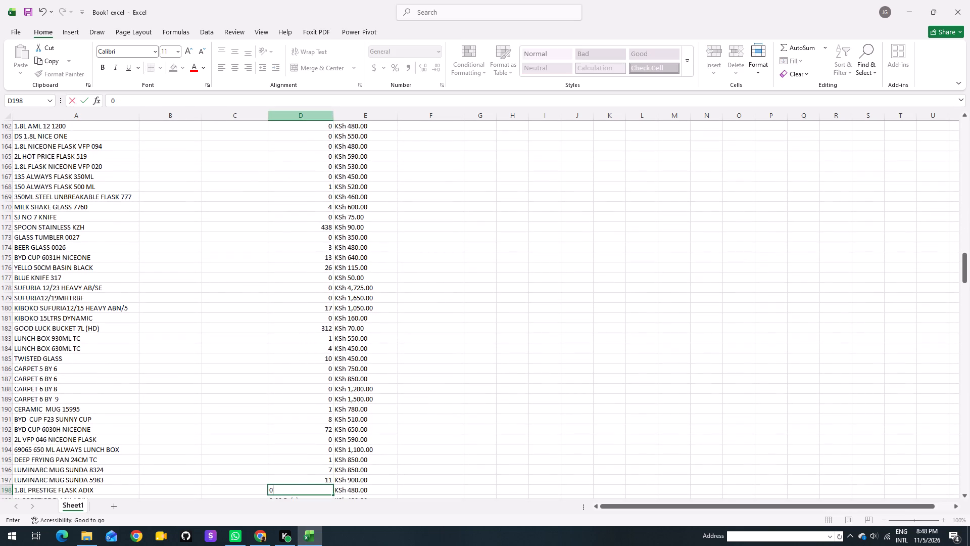
pyautogui.press('Return')
pyautogui.press('3')
pyautogui.press('Return')
# Enter the current stock of the pans in D200 to D203 as plain numbers: 0, 1, 3 and 1.
pyautogui.press('0')
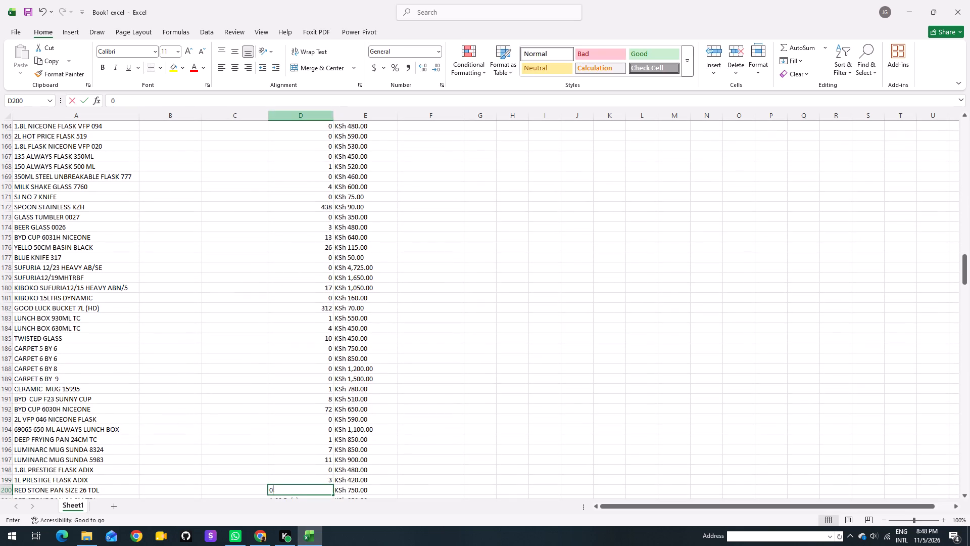
pyautogui.press('Return')
pyautogui.press('1')
pyautogui.press('Return')
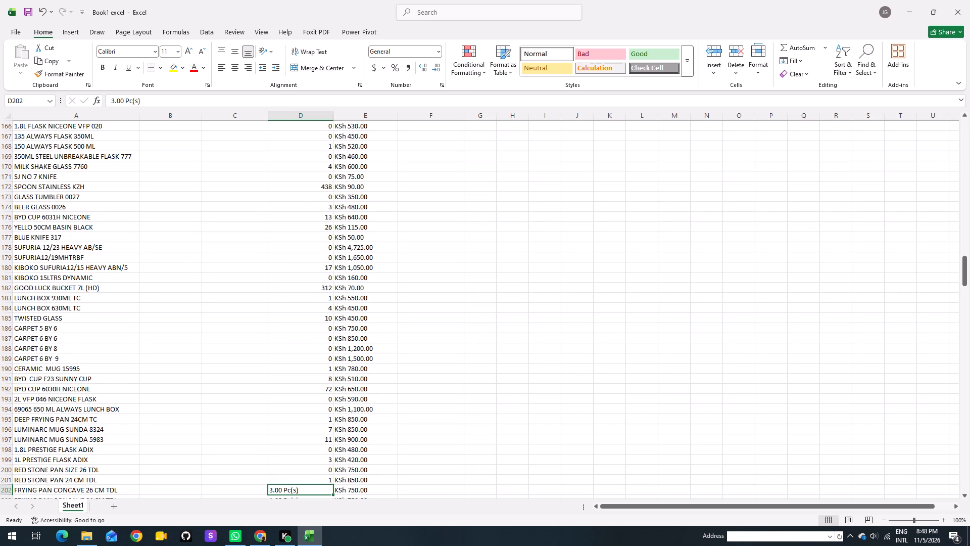
pyautogui.press('3')
pyautogui.press('Return')
pyautogui.press('1')
pyautogui.press('Return')
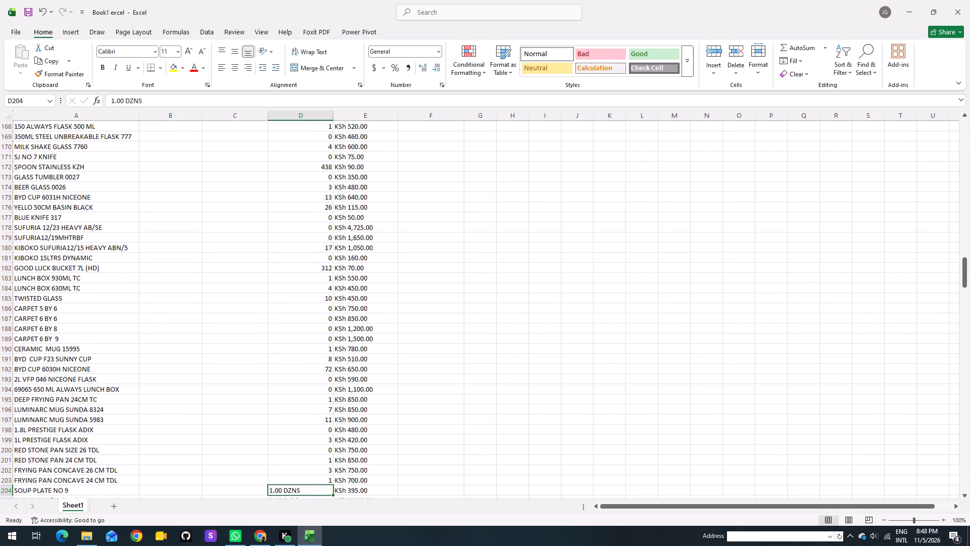
# Enter the current stock in D204 to D210 as plain numbers: 1, 3, 0, 0, 0, 0 and 0.
pyautogui.press('1')
pyautogui.press('Return')
pyautogui.press('3')
pyautogui.press('Return')
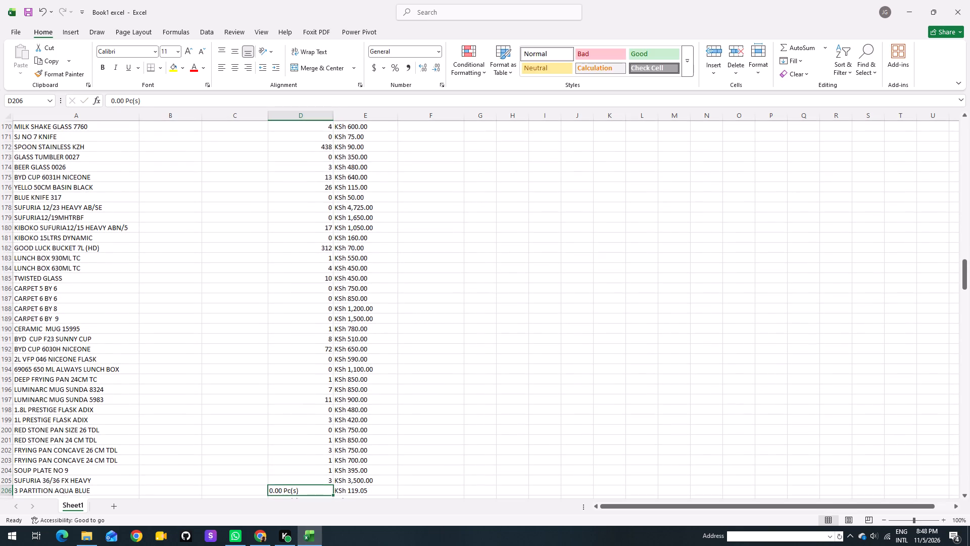
pyautogui.press('0')
pyautogui.press('Return')
pyautogui.press('0')
pyautogui.press('Return')
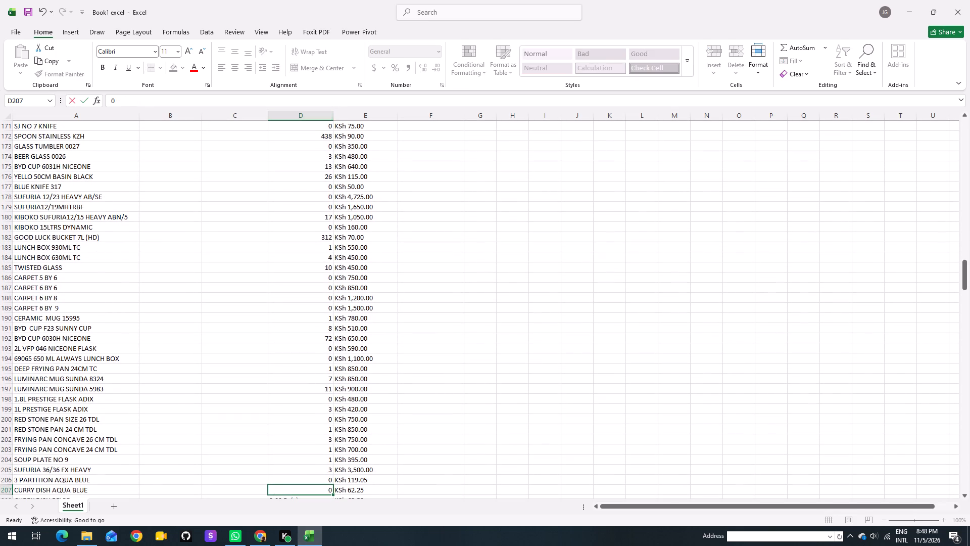
pyautogui.press('0')
pyautogui.press('Return')
pyautogui.press('0')
pyautogui.press('Return')
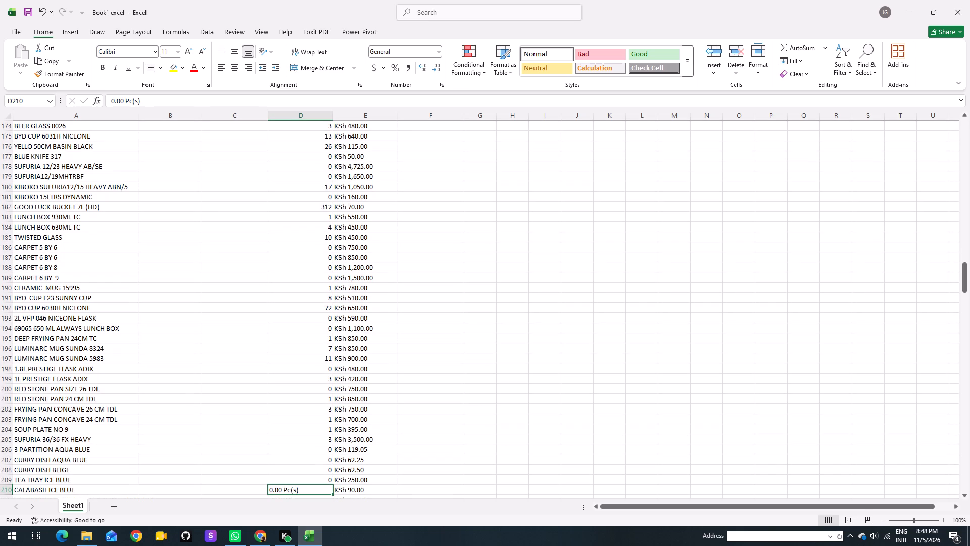
pyautogui.press('0')
pyautogui.press('Return')
# Enter the current stock of the Sundabests ceramic mugs in D211 to D214 as plain numbers: 8, 8, 1 and 8.
pyautogui.press('8')
pyautogui.press('Return')
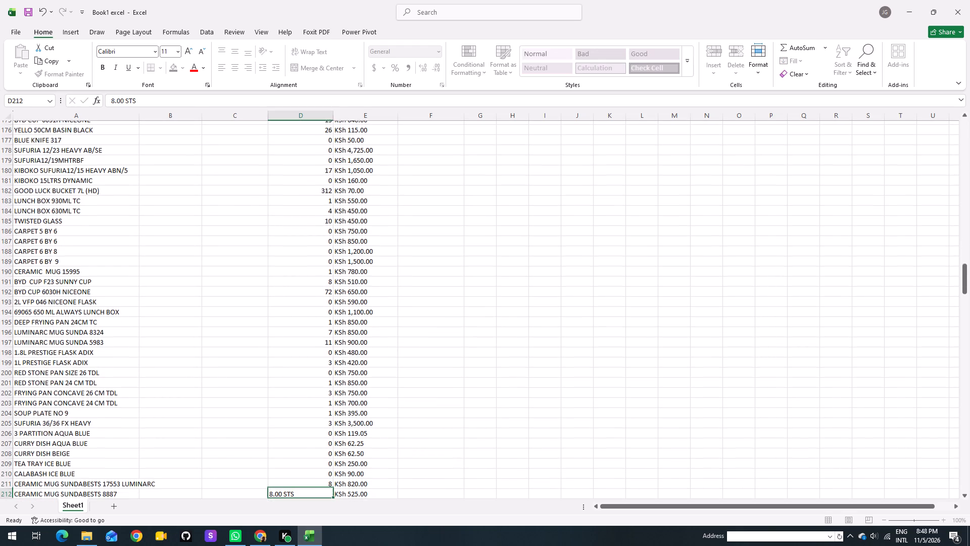
pyautogui.press('8')
pyautogui.press('Return')
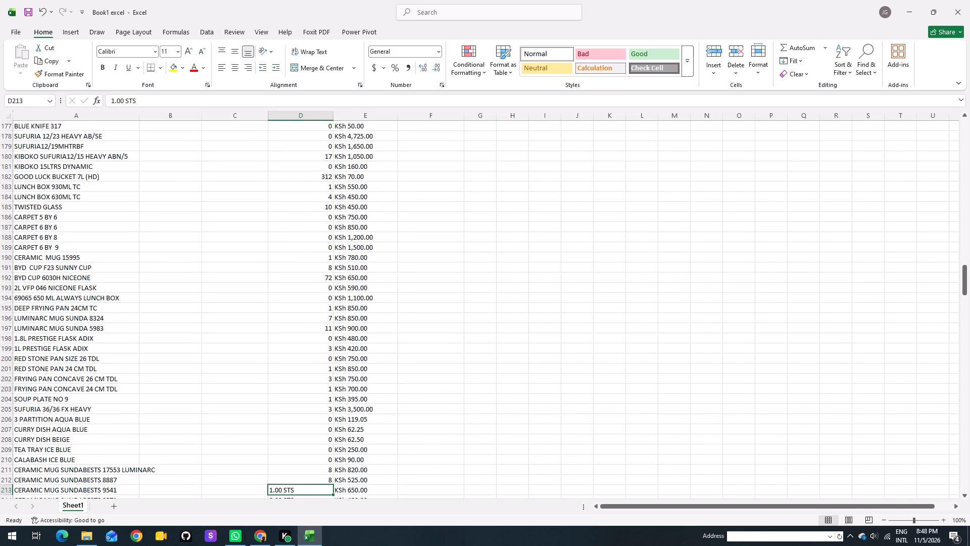
pyautogui.press('1')
pyautogui.press('Return')
pyautogui.press('8')
pyautogui.press('Return')
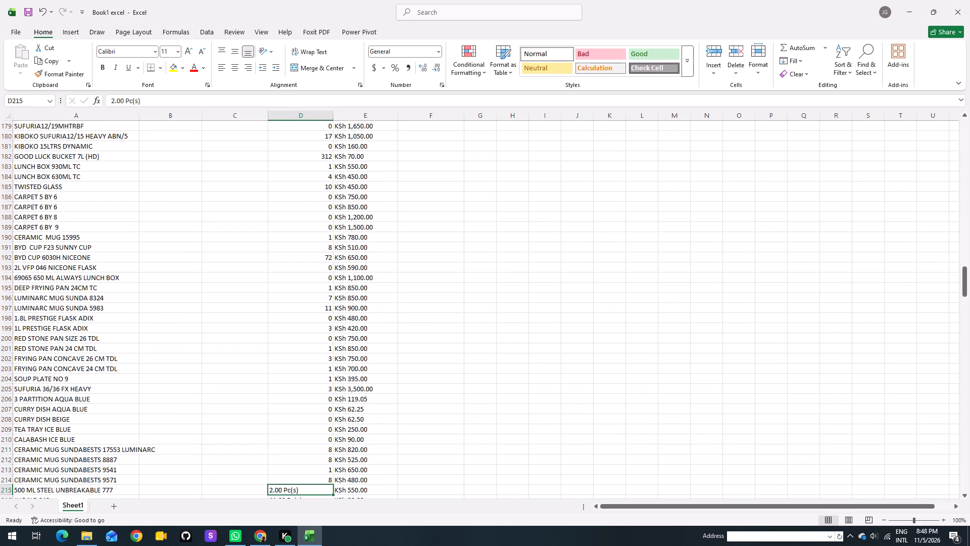
# Enter the current stock in D215 to D219 as plain numbers: 2, 41, 58, 134 and 1.
pyautogui.press('2')
pyautogui.press('Return')
pyautogui.write('41')
pyautogui.press('Return')
pyautogui.write('58')
pyautogui.press('Return')
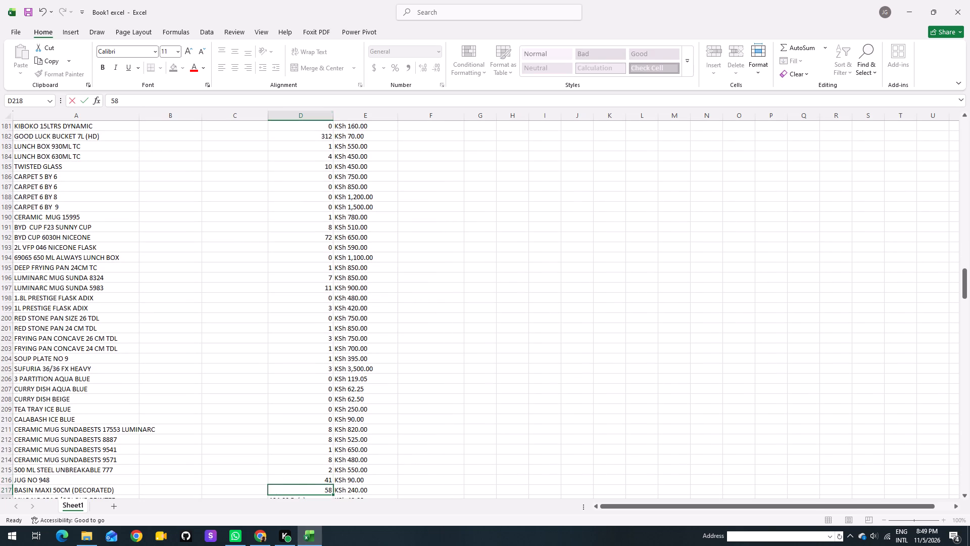
pyautogui.write('134')
pyautogui.press('Return')
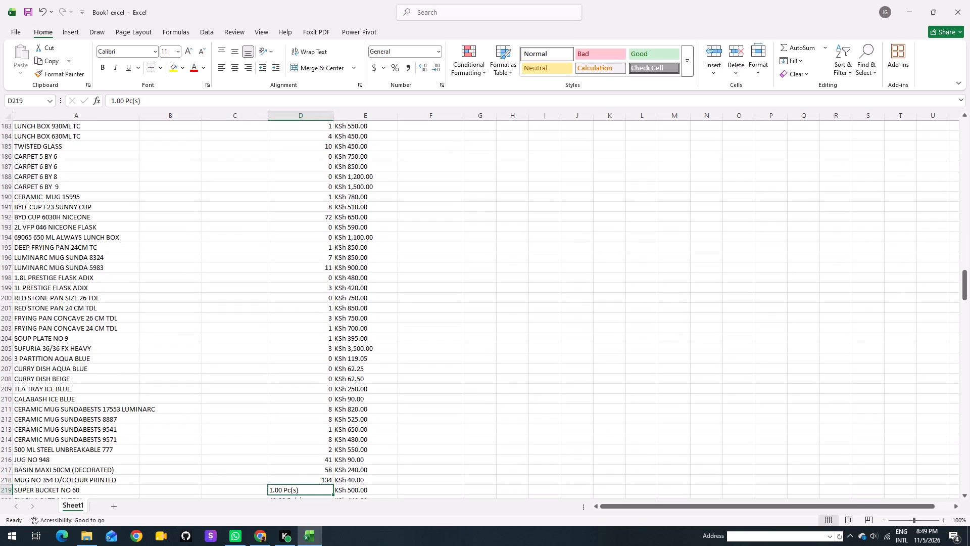
pyautogui.press('1')
pyautogui.press('Return')
# Enter the current stock in D220 to D225 as plain numbers: 43, 67, 3, 28, 8 and 6.
pyautogui.write('43')
pyautogui.press('Return')
pyautogui.write('67')
pyautogui.press('Return')
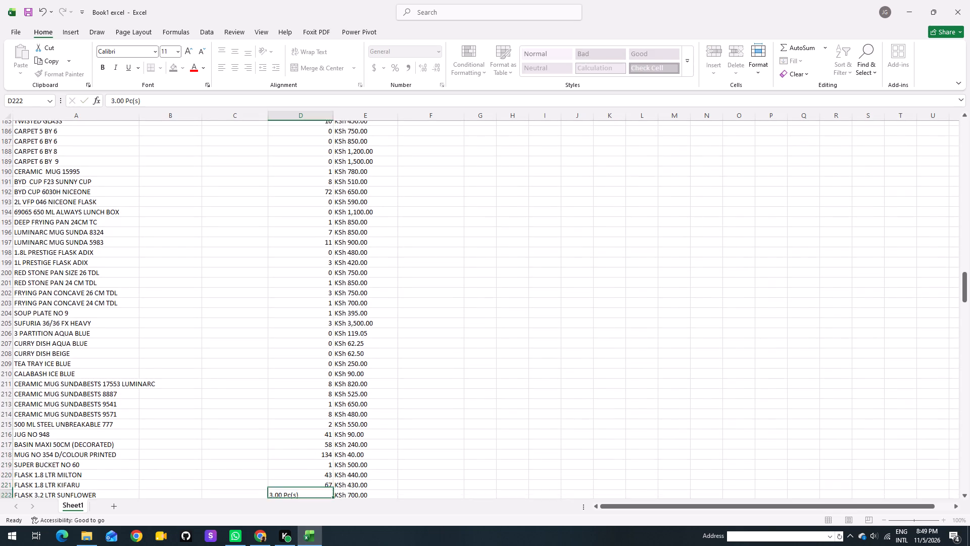
pyautogui.press('3')
pyautogui.press('Return')
pyautogui.write('28')
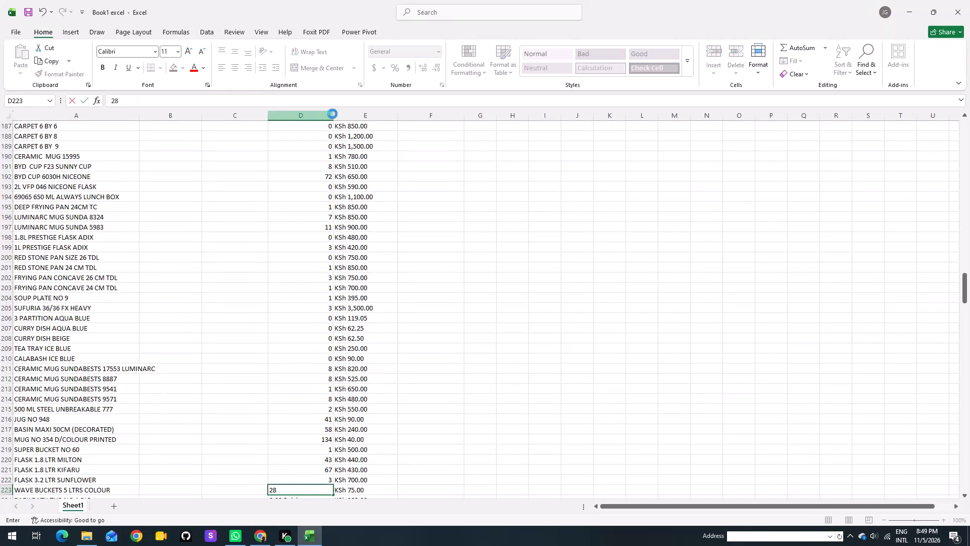
pyautogui.press('Return')
pyautogui.press('8')
pyautogui.press('Return')
pyautogui.press('6')
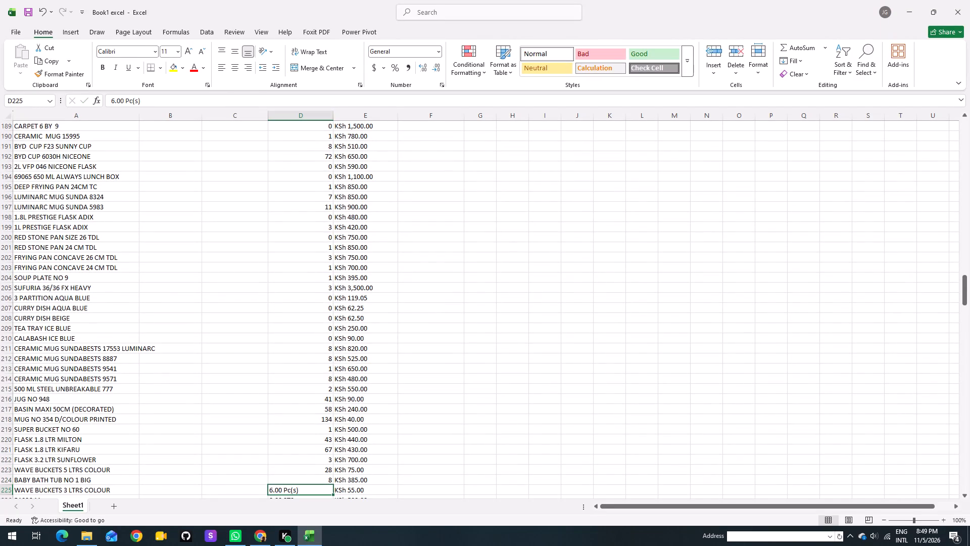
pyautogui.press('Return')
# Enter the current stock in D226 to D232 as plain numbers: 0, 0, 20, 0, 20, 0 and 0.
pyautogui.press('0')
pyautogui.press('Return')
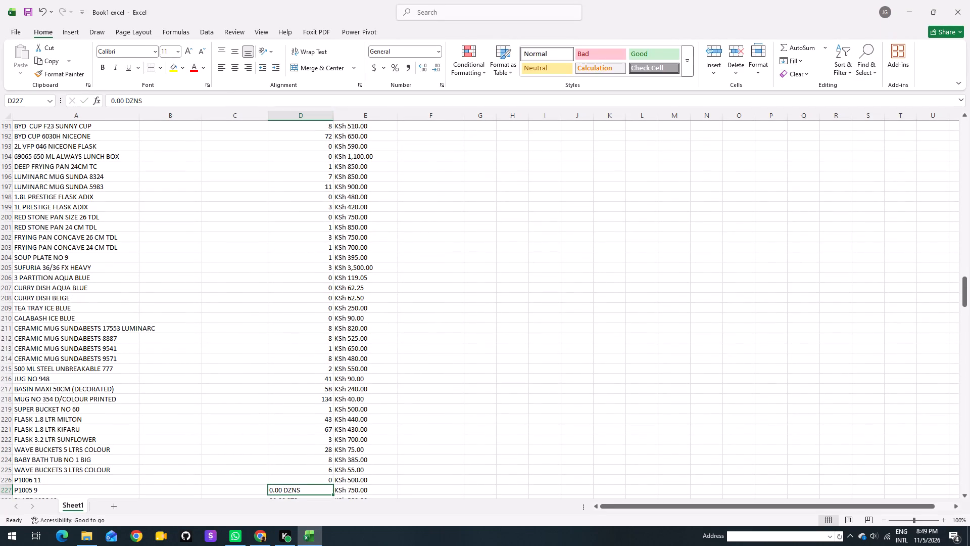
pyautogui.press('0')
pyautogui.press('Return')
pyautogui.write('20')
pyautogui.press('Return')
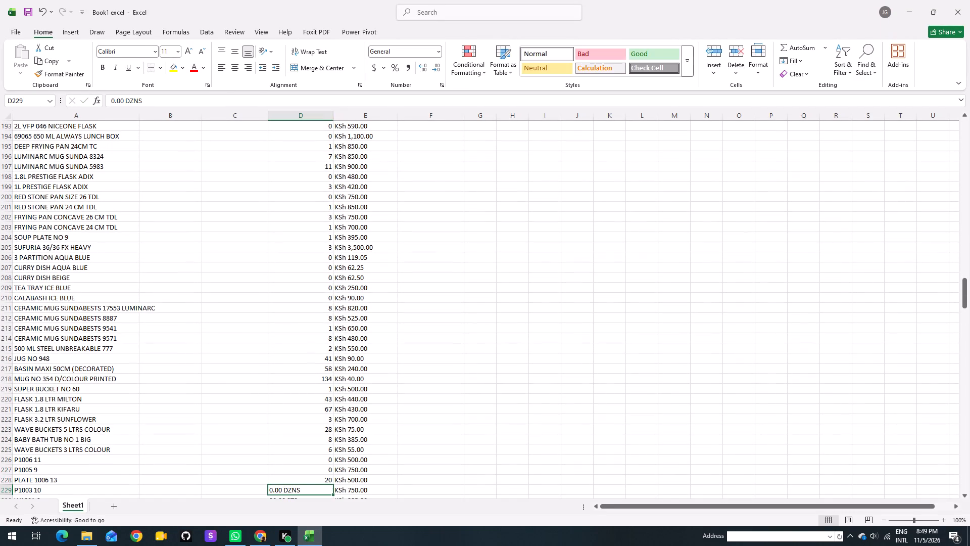
pyautogui.press('0')
pyautogui.press('Return')
pyautogui.write('20')
pyautogui.press('Return')
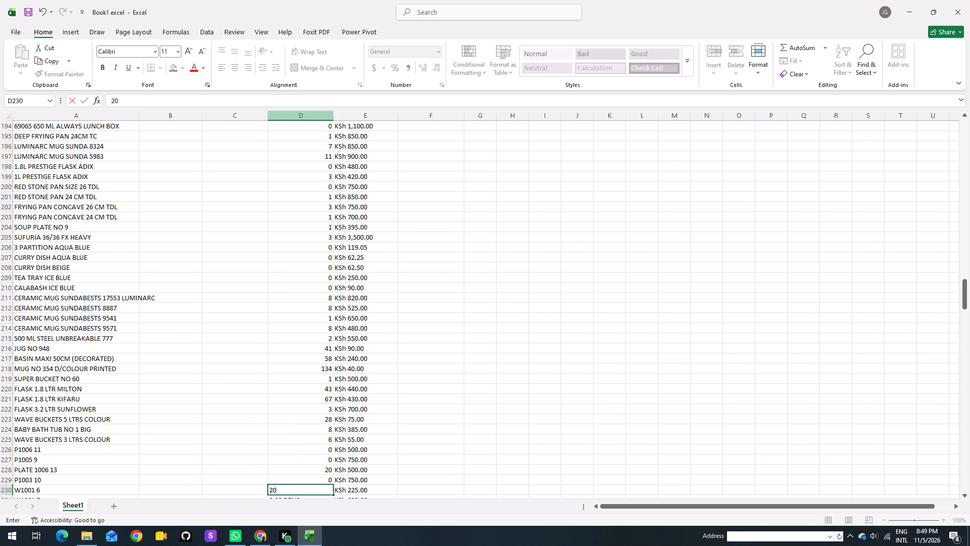
pyautogui.press('0')
pyautogui.press('Return')
pyautogui.press('0')
pyautogui.press('Return')
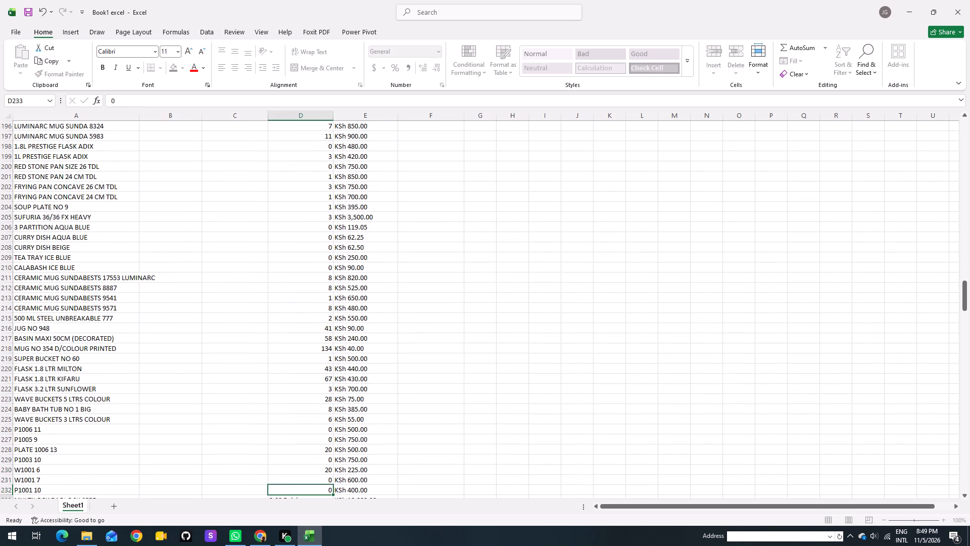
# Enter the current stock of the padlocks in D233 to D235 as plain numbers: 2, 1 and 3.
pyautogui.press('2')
pyautogui.press('Return')
pyautogui.press('1')
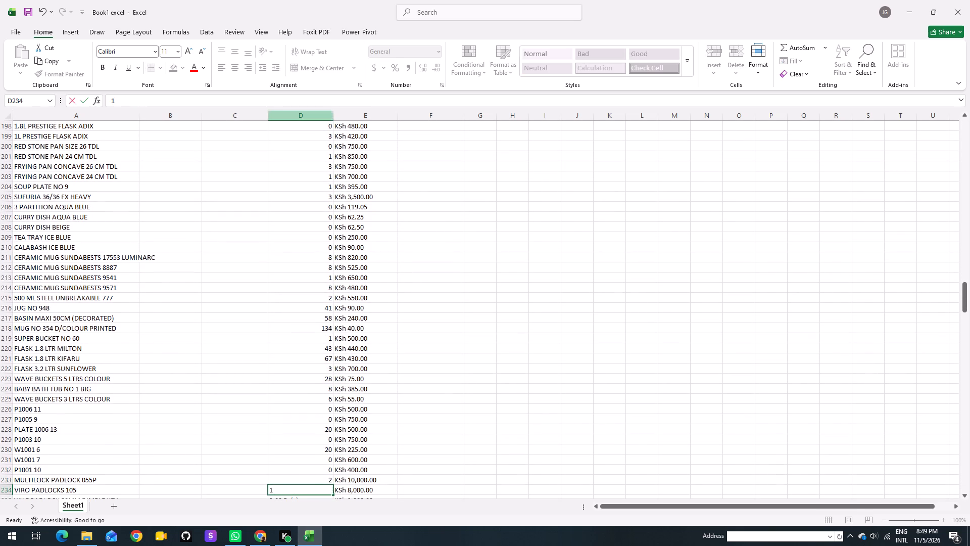
pyautogui.press('Return')
pyautogui.press('3')
pyautogui.press('Return')
# Enter the current stock of the mattresses in D236 to D240 as plain numbers: 4, 5, 3, 5 and 5.
pyautogui.press('4')
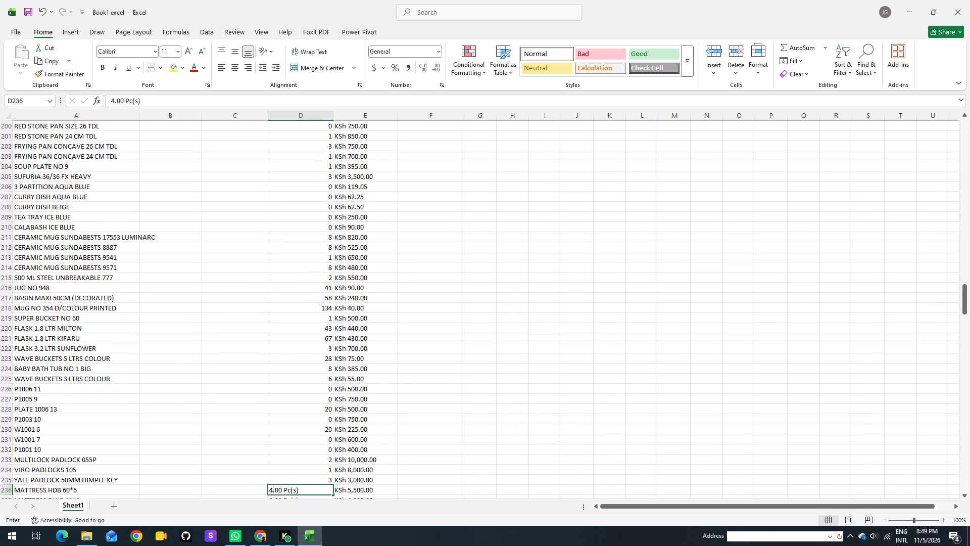
pyautogui.press('Return')
pyautogui.press('5')
pyautogui.press('Return')
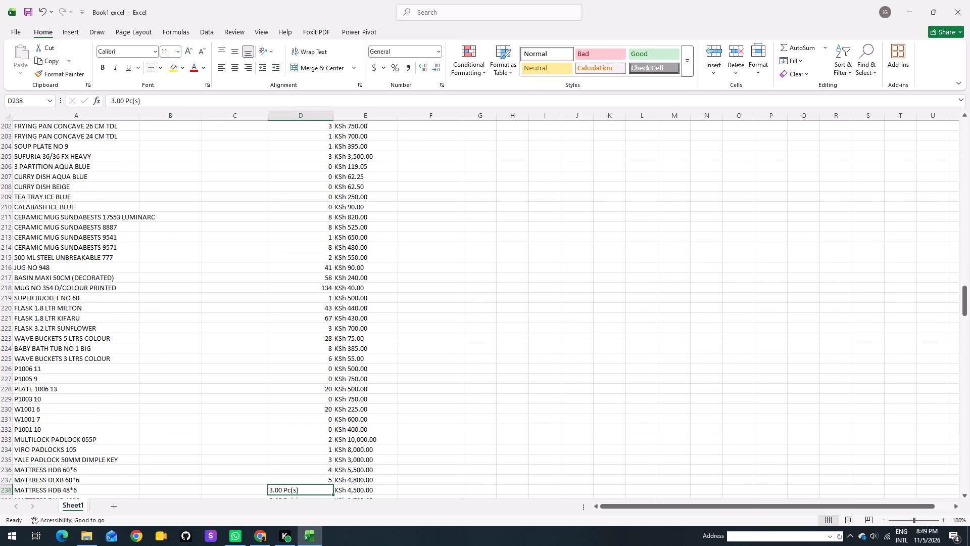
pyautogui.press('3')
pyautogui.press('Return')
pyautogui.press('5')
pyautogui.press('Return')
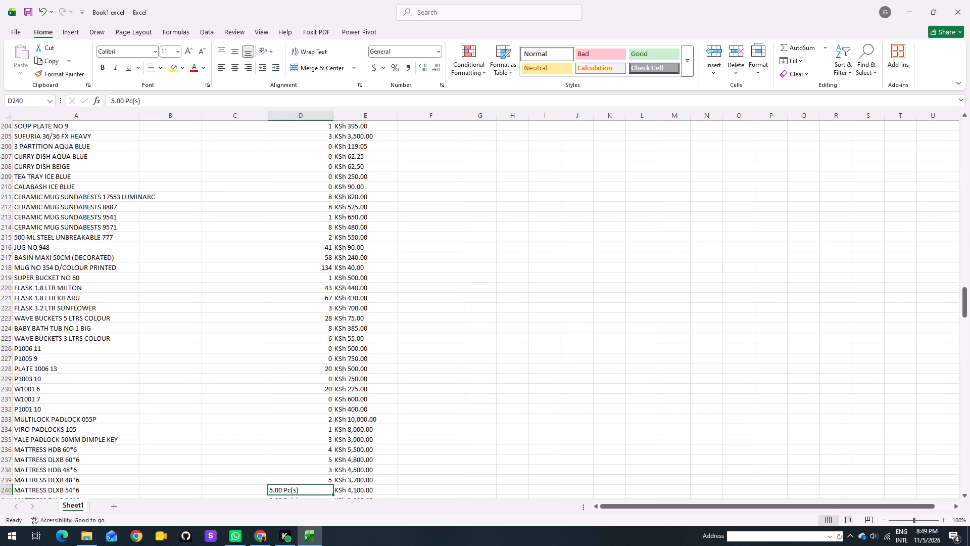
pyautogui.press('5')
pyautogui.press('Return')
# Enter the current stock of the mattresses in D241 to D244 as plain numbers: 3, 3, 4 and 5.
pyautogui.press('3')
pyautogui.press('Return')
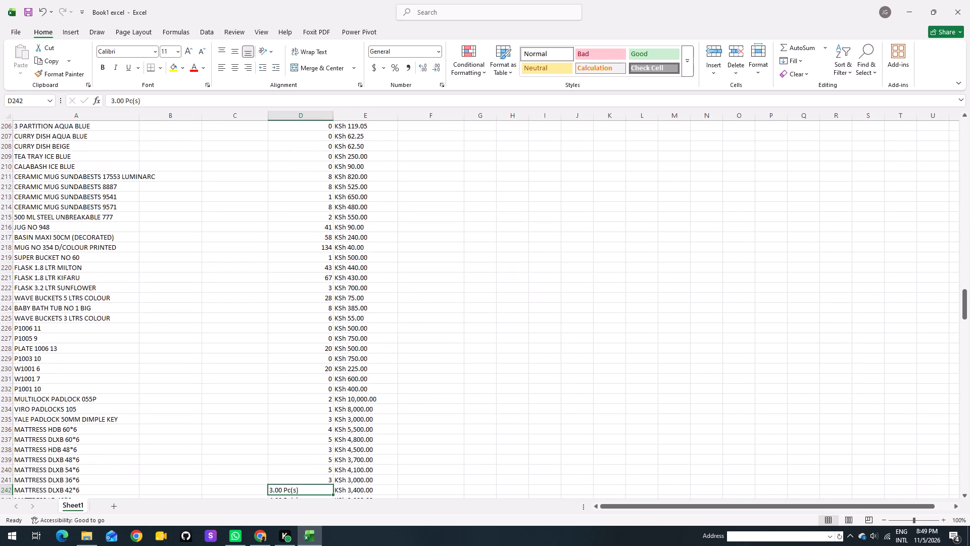
pyautogui.press('3')
pyautogui.press('Return')
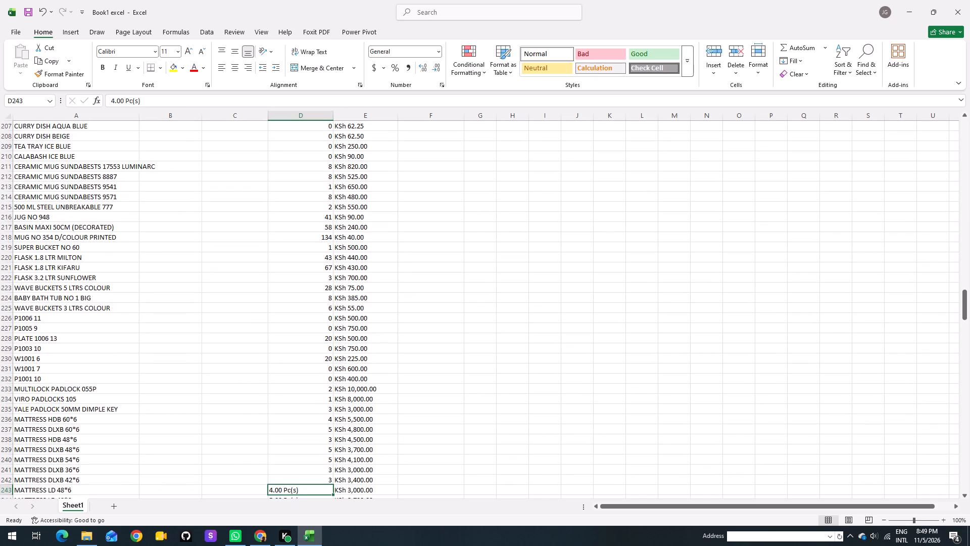
pyautogui.press('4')
pyautogui.press('Return')
pyautogui.press('5')
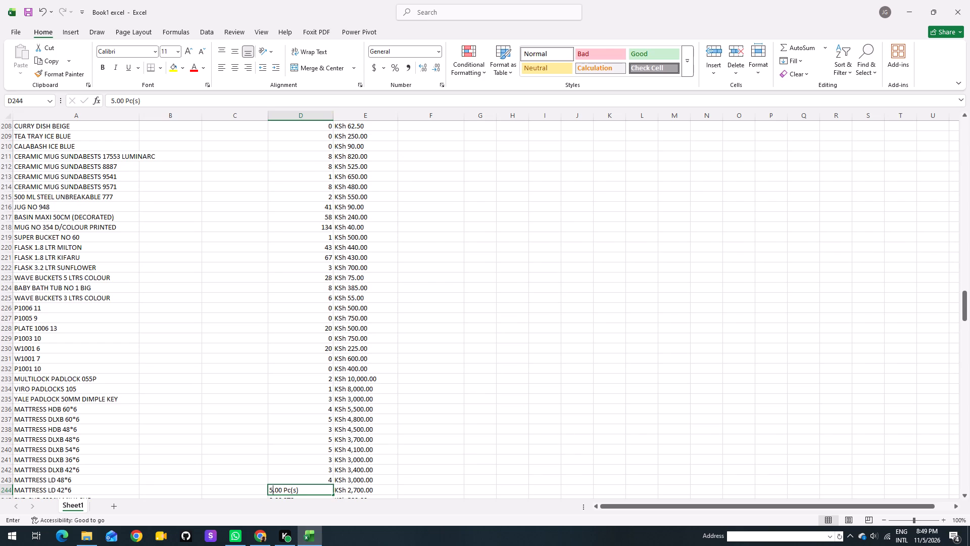
pyautogui.press('Return')
# Enter the current stock in D245 to D249 as plain numbers: 2, 0, 0, 0 and 0.
pyautogui.press('2')
pyautogui.press('Return')
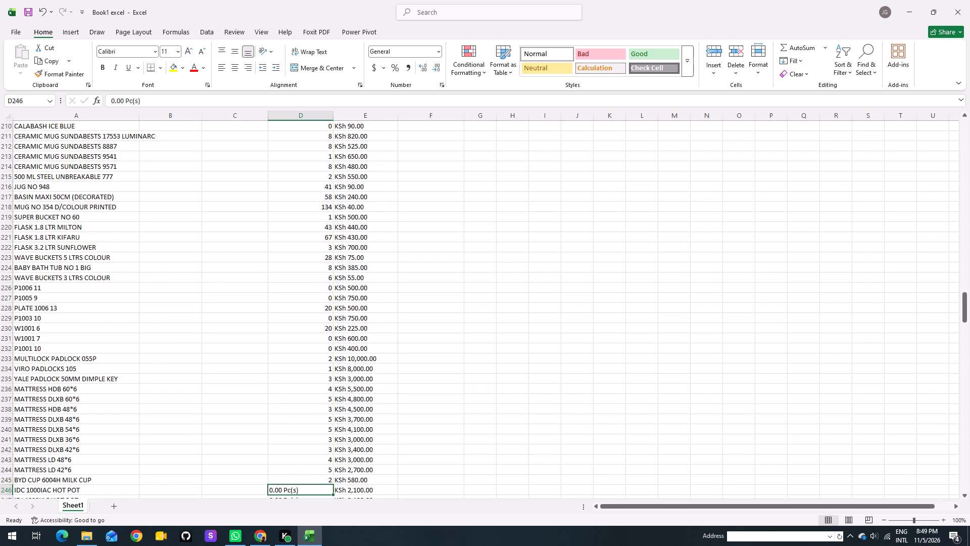
pyautogui.press('0')
pyautogui.press('Return')
pyautogui.press('0')
pyautogui.press('Return')
pyautogui.press('0')
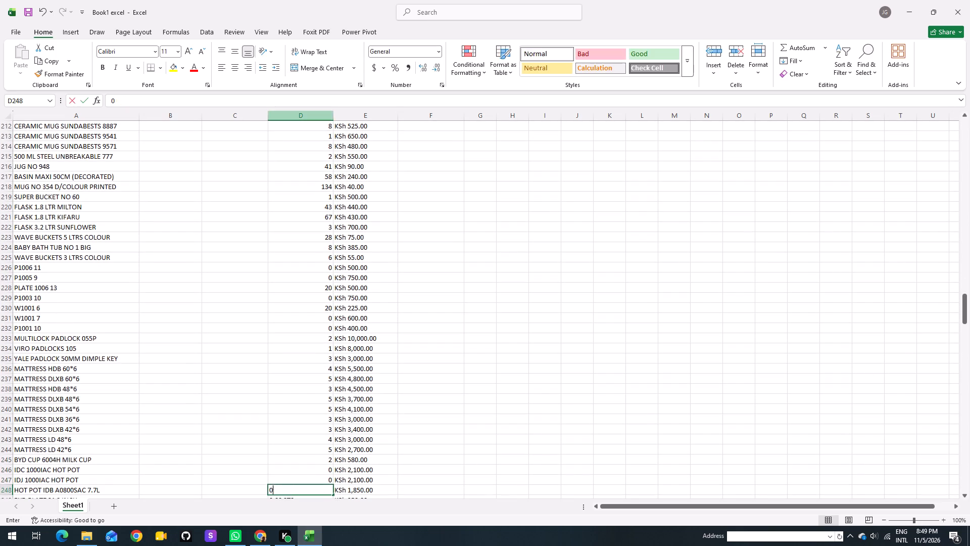
pyautogui.press('Return')
pyautogui.press('0')
pyautogui.press('Return')
# Enter the current stock in D250 to D253 as plain numbers: 16, 0, 12 and 3.
pyautogui.write('16')
pyautogui.press('Return')
pyautogui.press('0')
pyautogui.press('Return')
pyautogui.write('12')
pyautogui.press('Return')
pyautogui.press('3')
pyautogui.press('Return')
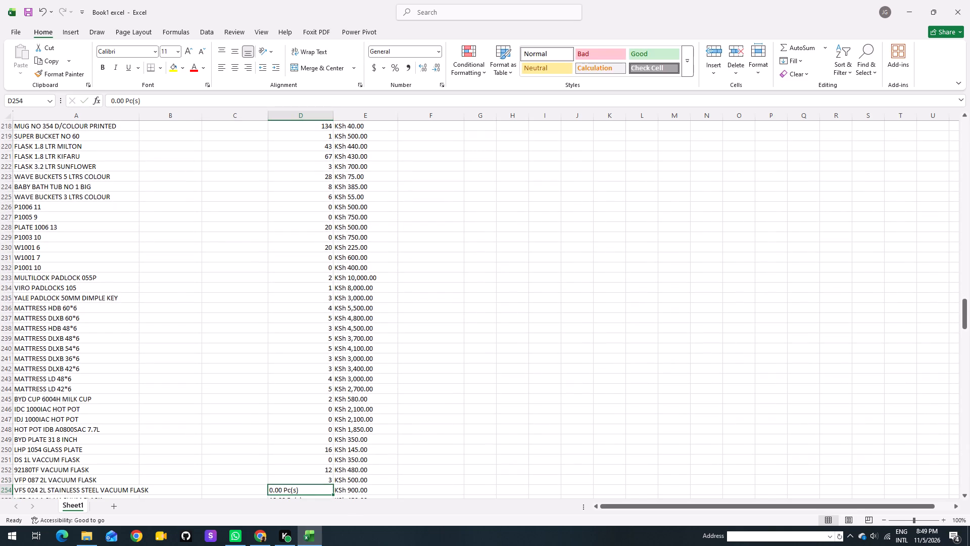
# Enter the current stock of the vacuum flasks and vacuum cup in D254 to D258 as plain numbers: 0, 18, 0, 53 and 1.
pyautogui.press('0')
pyautogui.press('Return')
pyautogui.write('18')
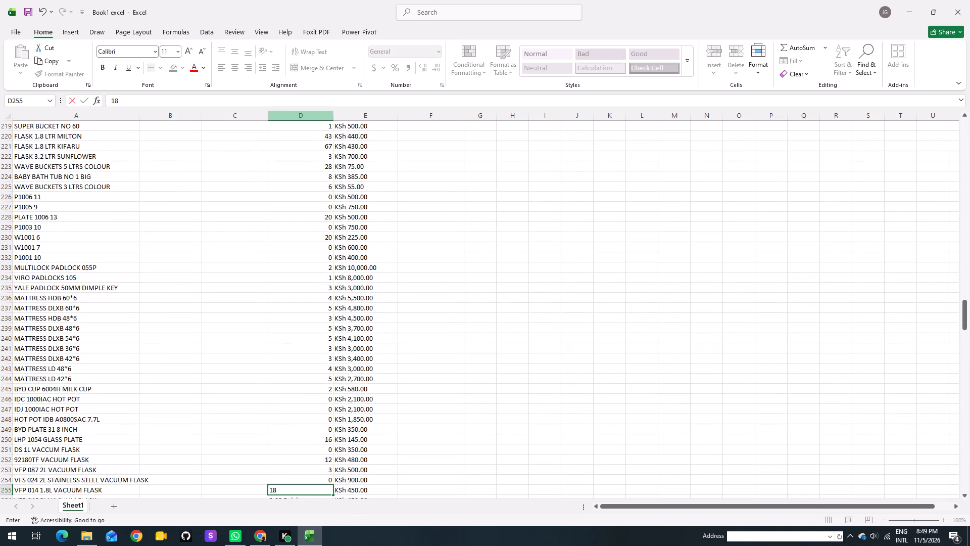
pyautogui.press('Return')
pyautogui.press('0')
pyautogui.press('Return')
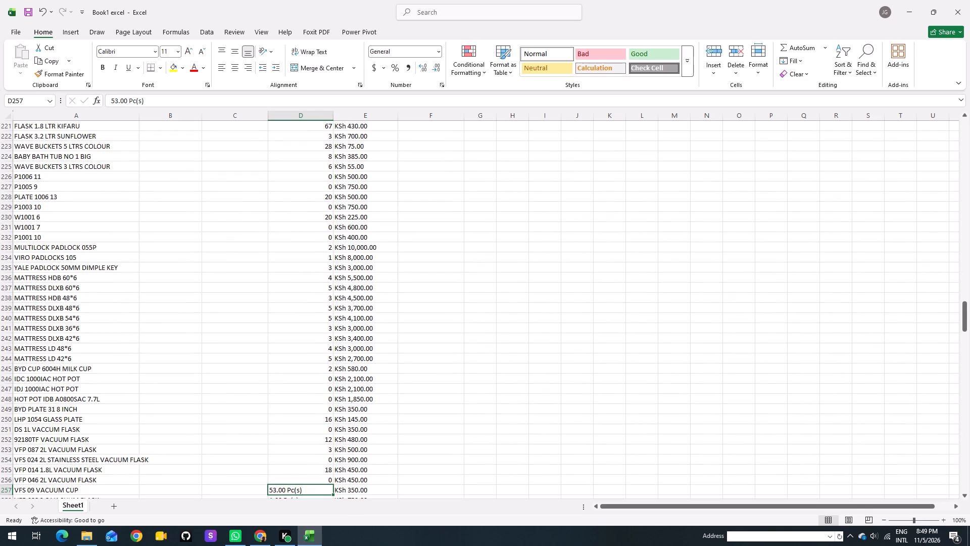
pyautogui.press('2')
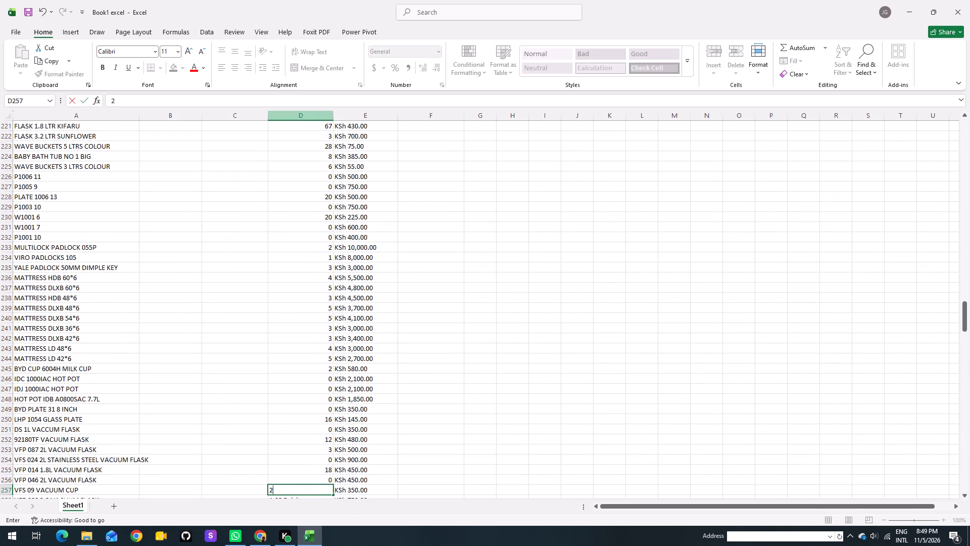
pyautogui.press('BackSpace')
pyautogui.write('53')
pyautogui.press('Return')
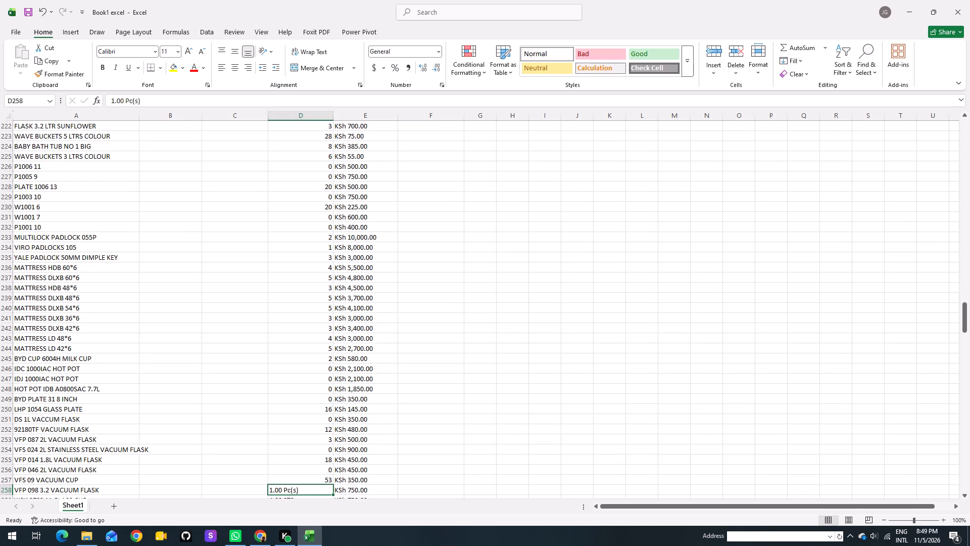
pyautogui.write('21')
pyautogui.press('BackSpace')
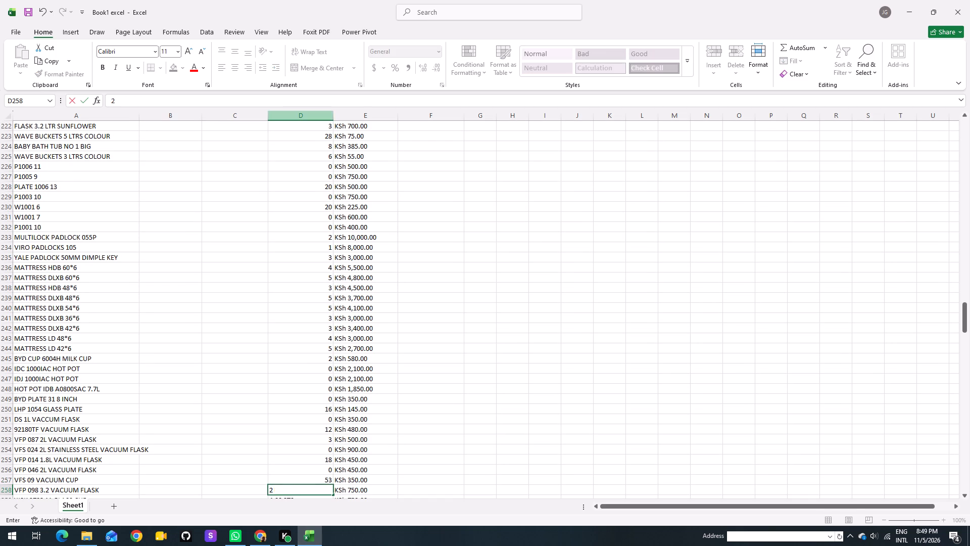
pyautogui.press('BackSpace')
pyautogui.press('1')
pyautogui.press('Return')
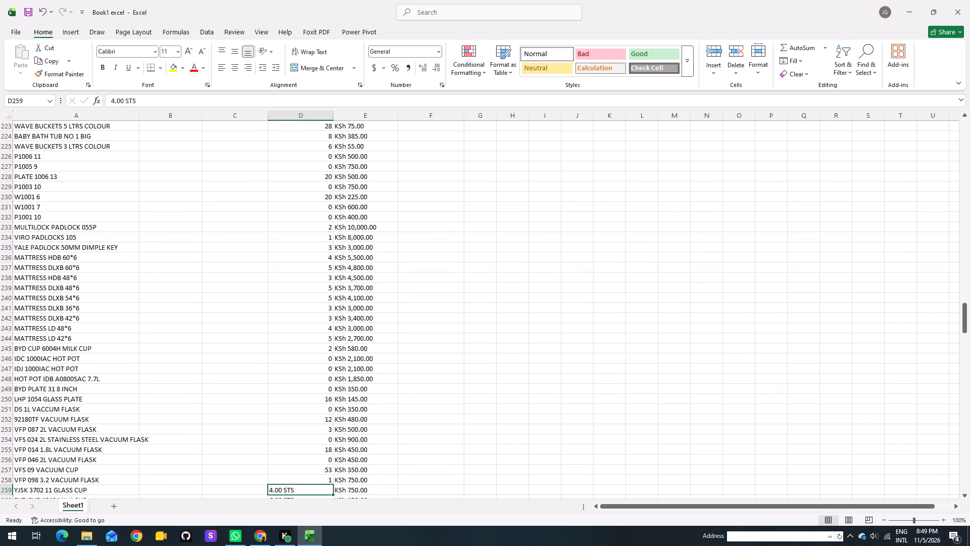
# Enter the current stock of the glass and milk cups in D259 to D263 as plain numbers: 4, 6, 3, 5 and 15.
pyautogui.press('4')
pyautogui.press('Return')
pyautogui.press('6')
pyautogui.press('Return')
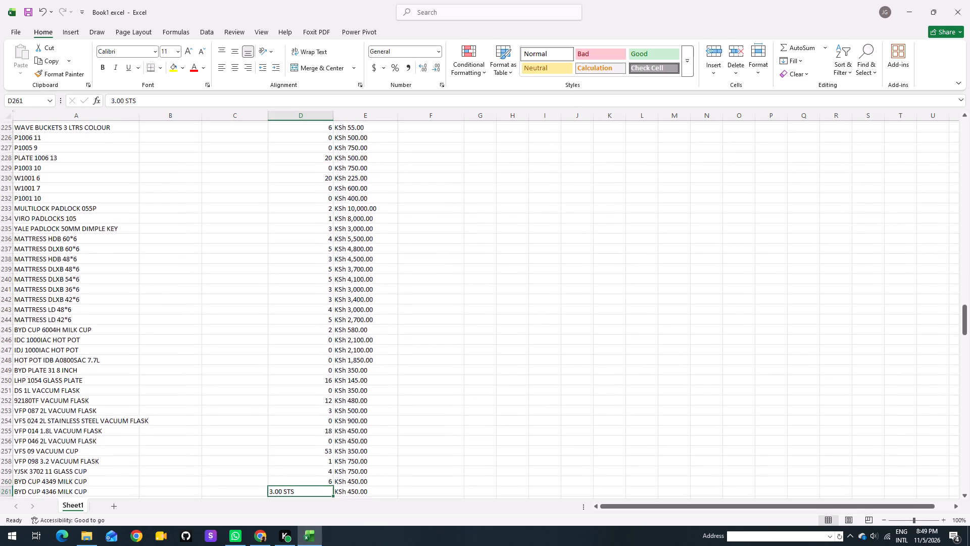
pyautogui.press('3')
pyautogui.press('Return')
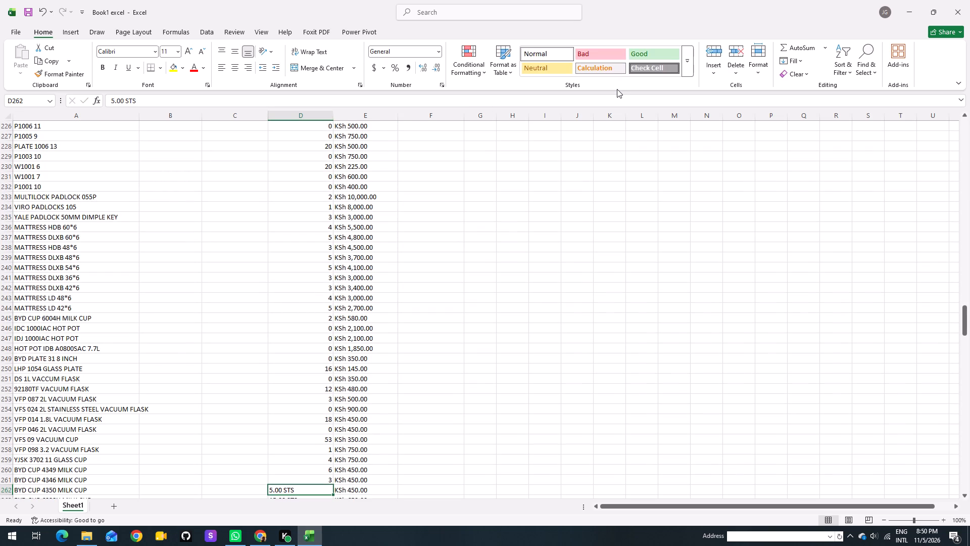
pyautogui.press('5')
pyautogui.press('Return')
pyautogui.write('12')
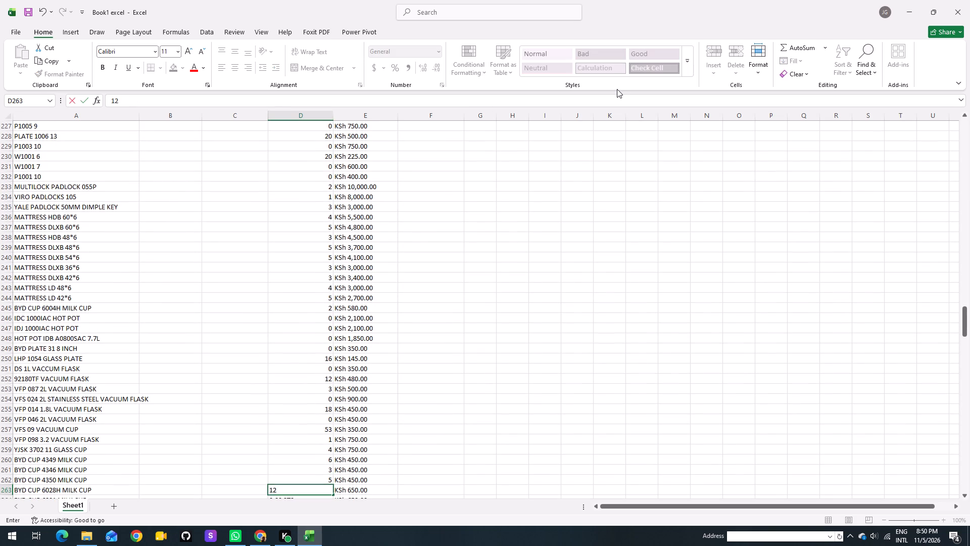
pyautogui.press('BackSpace')
pyautogui.press('5')
pyautogui.press('Return')
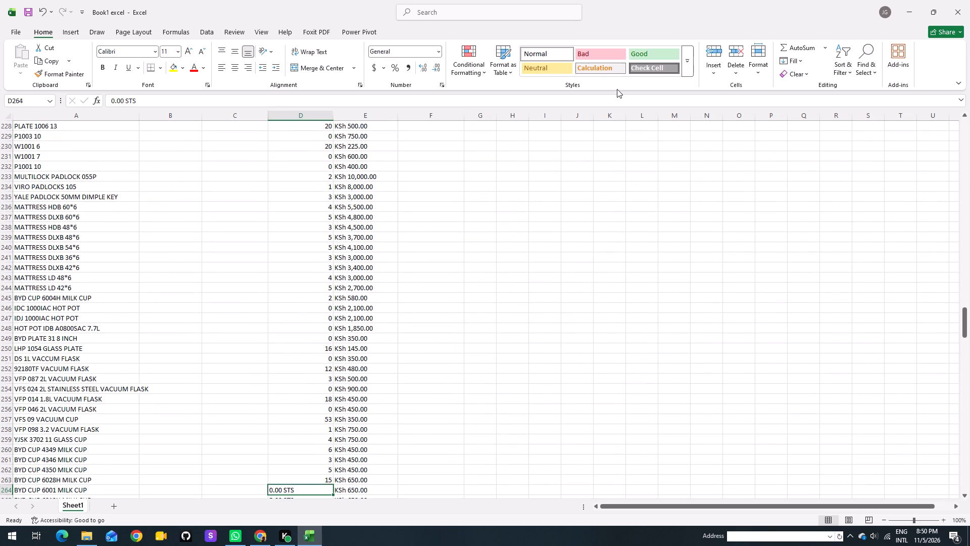
# Enter the current stock of the milk and glass cups in D264 to D268 as plain numbers: 0, 5, 6, 30 and 8.
pyautogui.press('0')
pyautogui.press('Return')
pyautogui.press('5')
pyautogui.press('Return')
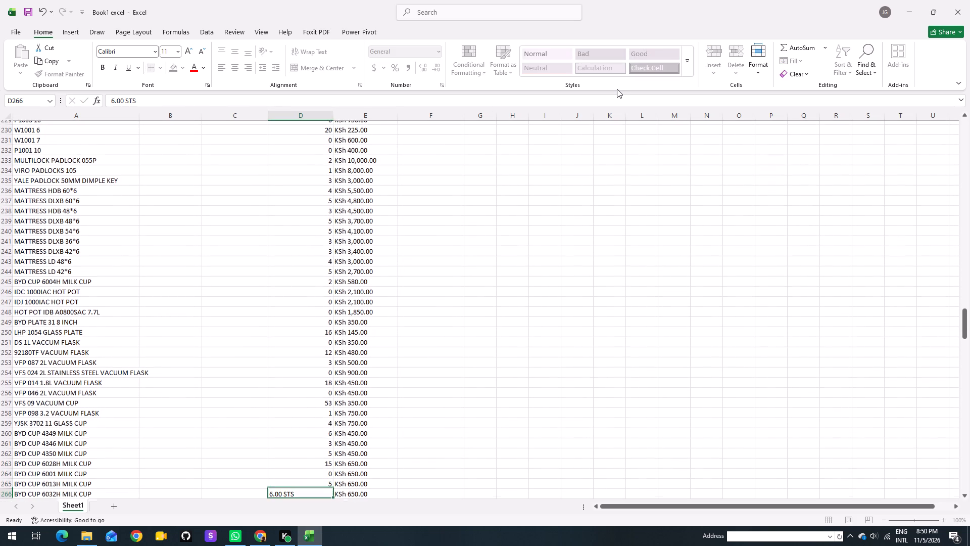
pyautogui.press('6')
pyautogui.press('Return')
pyautogui.press('3')
pyautogui.press('0')
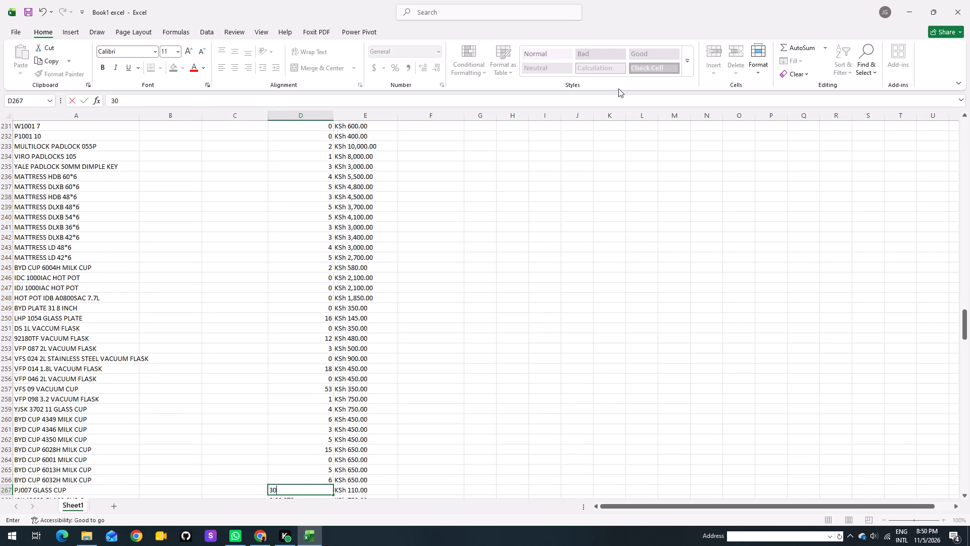
pyautogui.press('Return')
pyautogui.press('8')
pyautogui.press('Return')
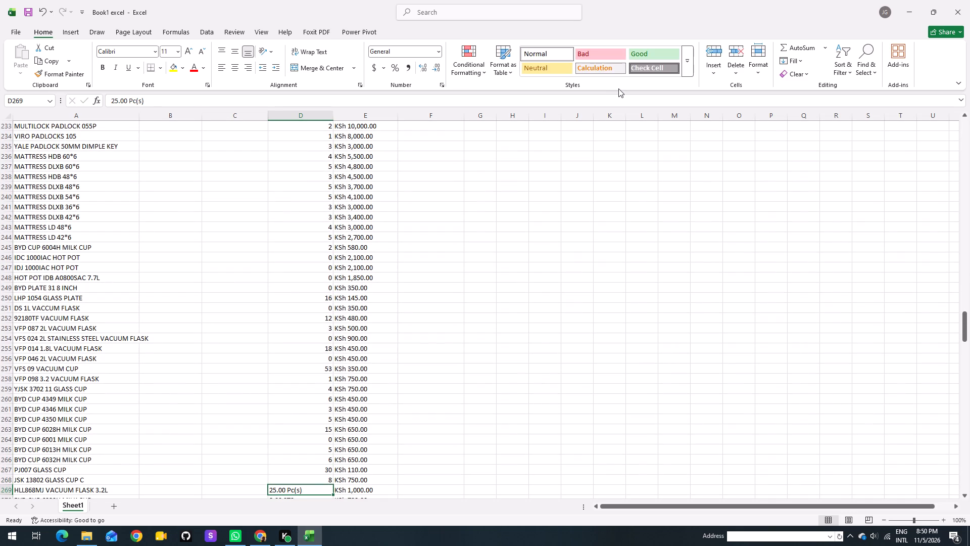
# Enter the current stock in D269 to D273 as plain numbers: 25, 8, 13, 0 and 2.
pyautogui.write('25')
pyautogui.press('Return')
pyautogui.press('8')
pyautogui.press('Return')
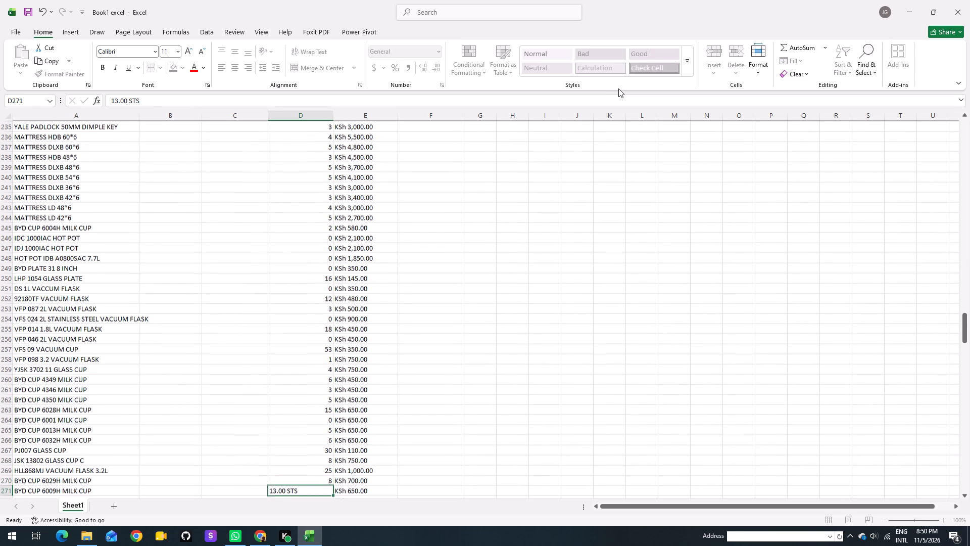
pyautogui.write('13')
pyautogui.press('Return')
pyautogui.press('0')
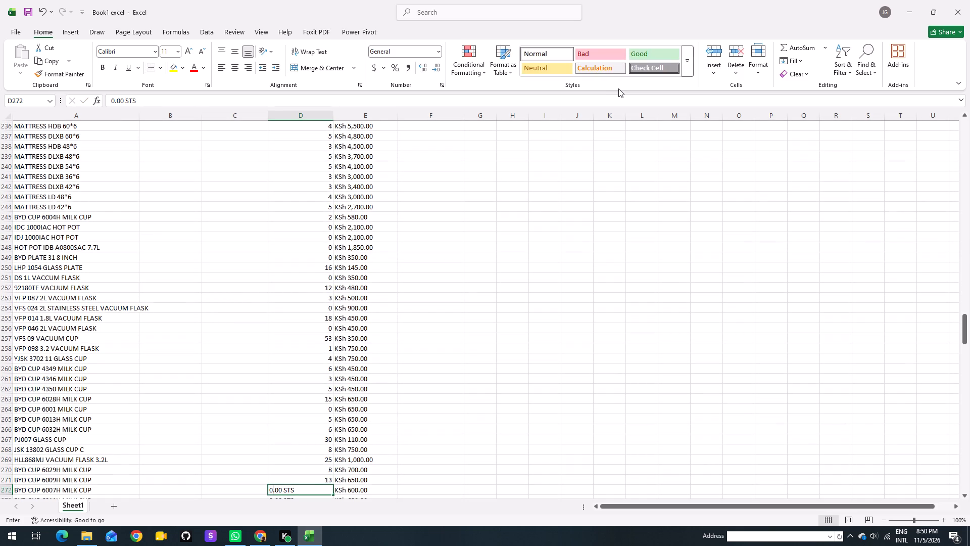
pyautogui.press('Return')
pyautogui.press('2')
pyautogui.press('Return')
# Enter the current stock in D274 to D278 as plain numbers: 0, 1, 4, 9 and 0.
pyautogui.press('0')
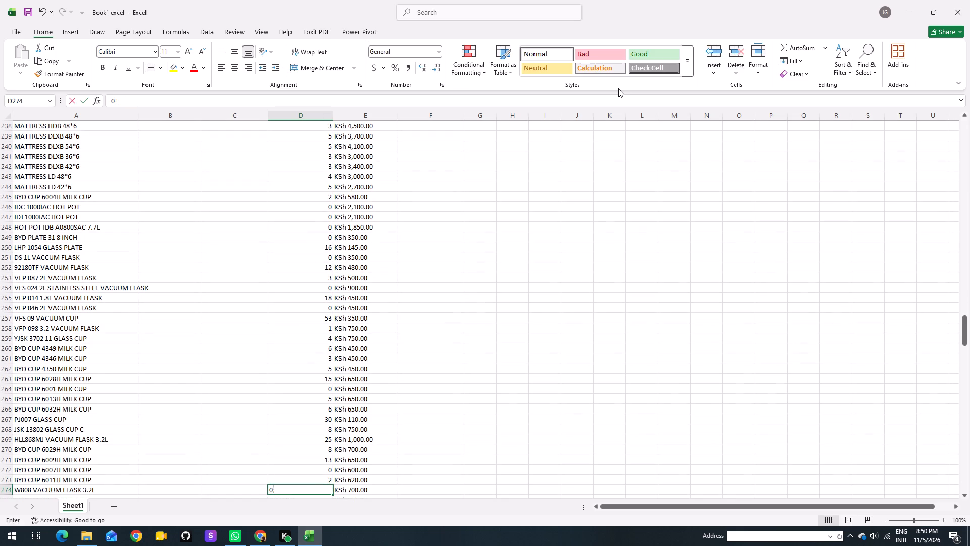
pyautogui.press('Return')
pyautogui.press('1')
pyautogui.press('Return')
pyautogui.press('4')
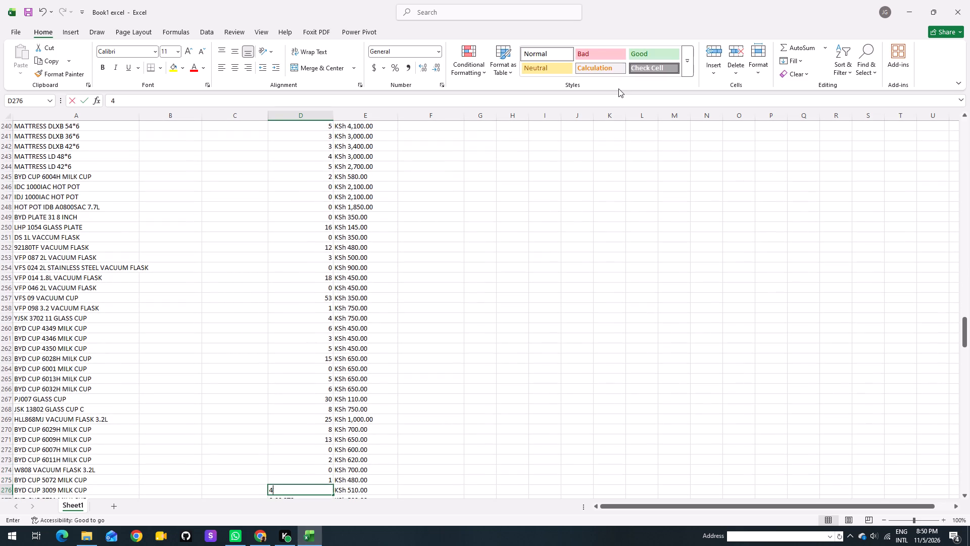
pyautogui.press('Return')
pyautogui.press('9')
pyautogui.press('Return')
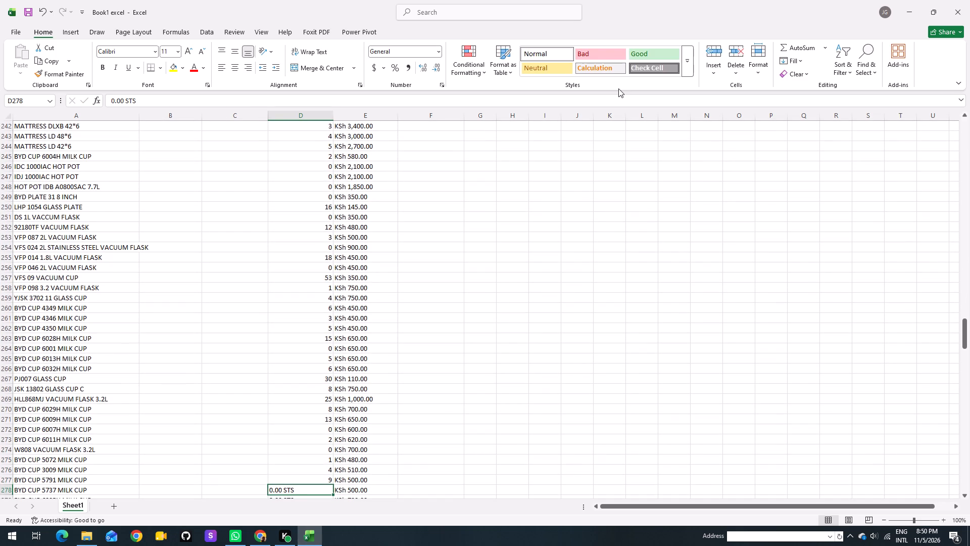
pyautogui.press('0')
pyautogui.press('Return')
# Enter the current stock in D279 to D282 as plain numbers: 2, 3, 2 and 1.
pyautogui.press('2')
pyautogui.press('Return')
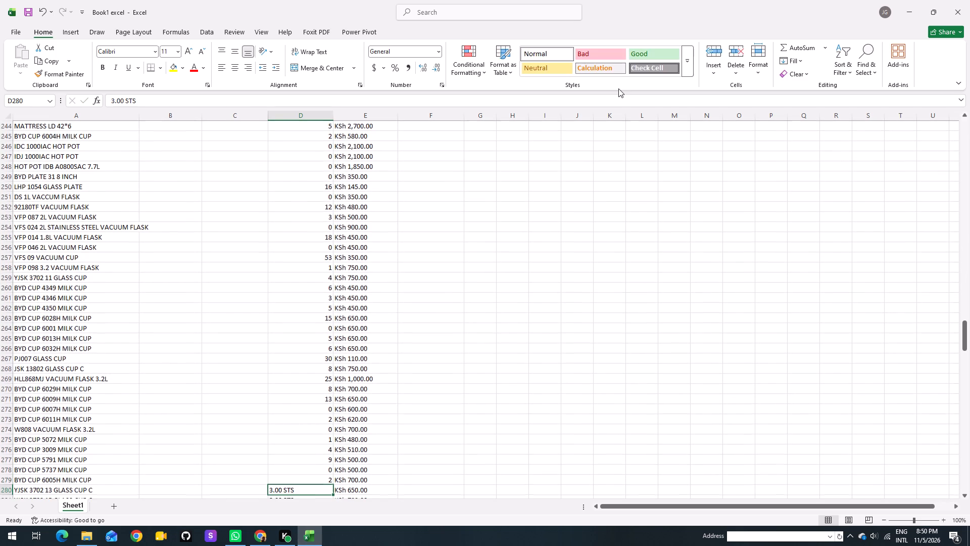
pyautogui.press('3')
pyautogui.press('Return')
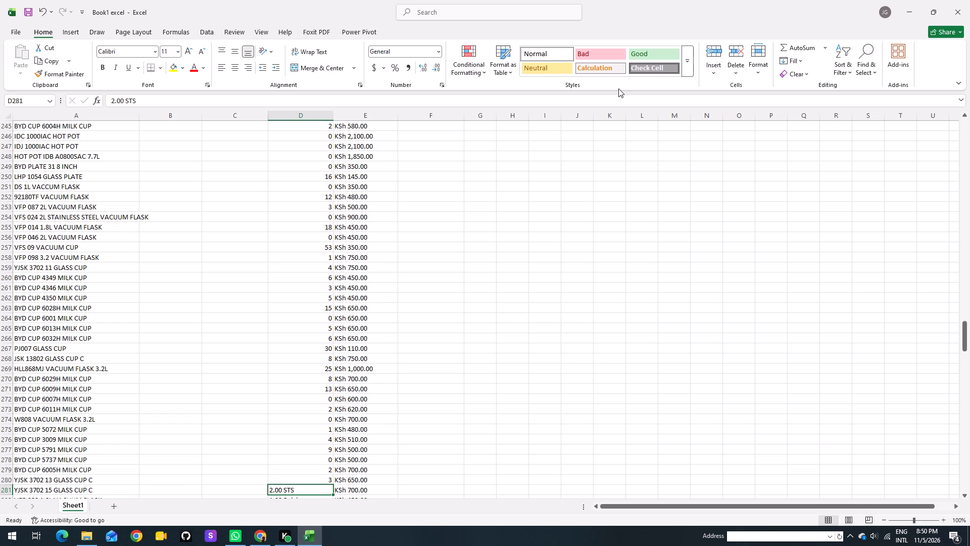
pyautogui.press('2')
pyautogui.press('Return')
pyautogui.press('1')
pyautogui.press('Return')
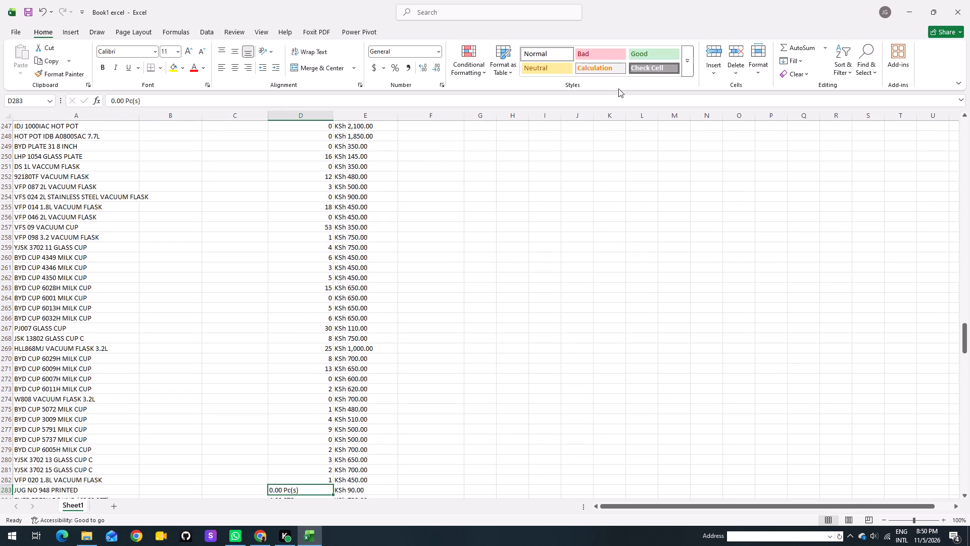
# Enter the current stock in D283 to D286 as plain numbers: 0, 4, 210 and 155.40.
pyautogui.press('0')
pyautogui.press('Return')
pyautogui.press('4')
pyautogui.press('Return')
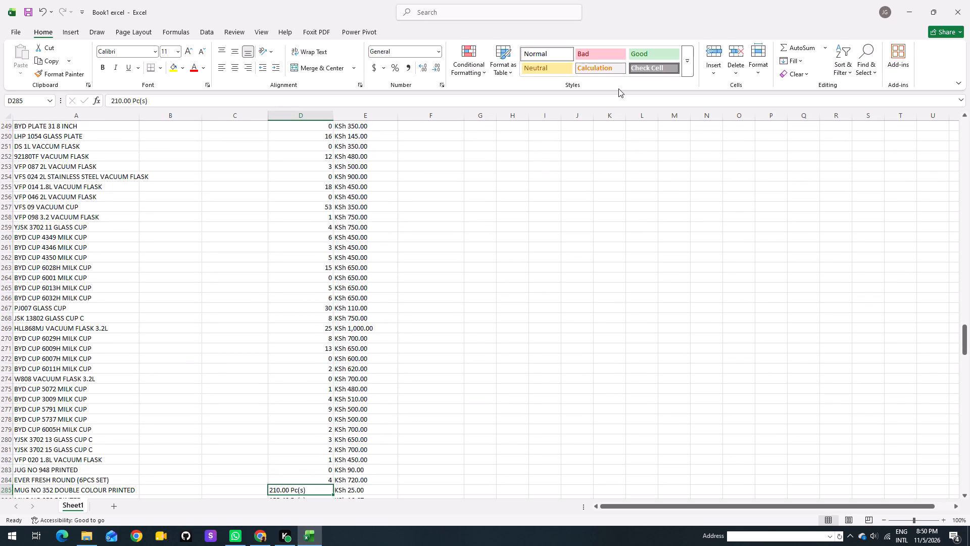
pyautogui.write('210')
pyautogui.press('Return')
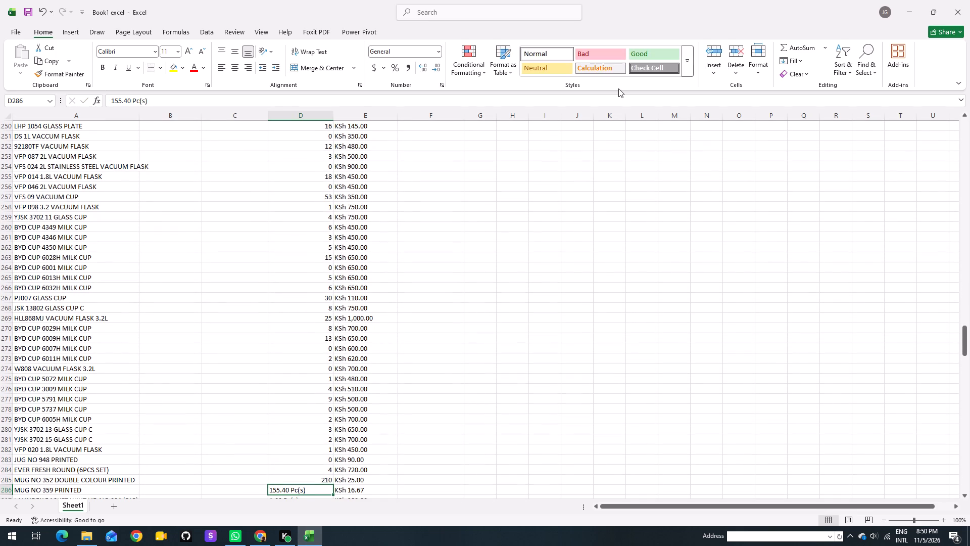
pyautogui.write('155.40')
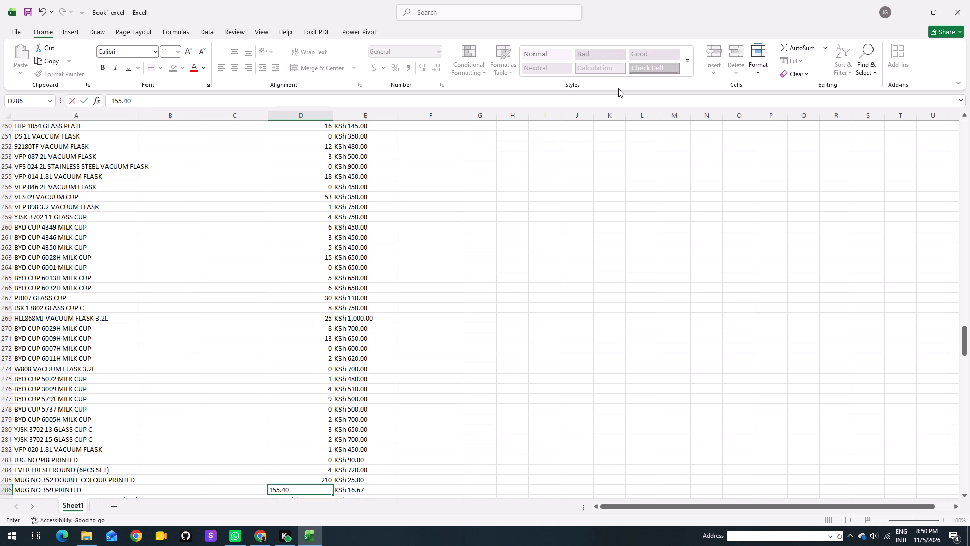
pyautogui.press('Return')
# Enter the current stock in D287 to D292 as plain numbers: 0, 17, 31, 17, 9 and 19.
pyautogui.press('0')
pyautogui.press('Return')
pyautogui.write('17')
pyautogui.press('Return')
pyautogui.write('31')
pyautogui.press('Return')
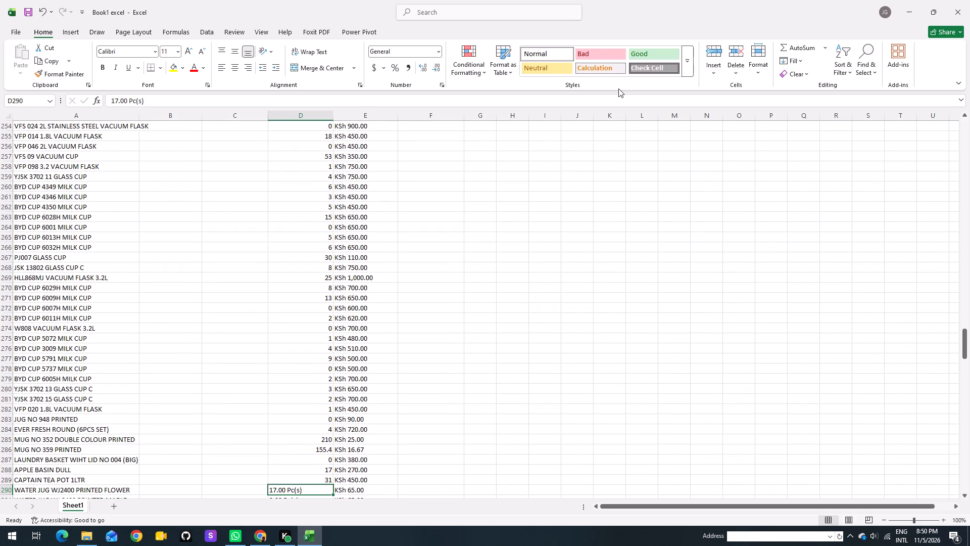
pyautogui.write('17')
pyautogui.press('Return')
pyautogui.press('9')
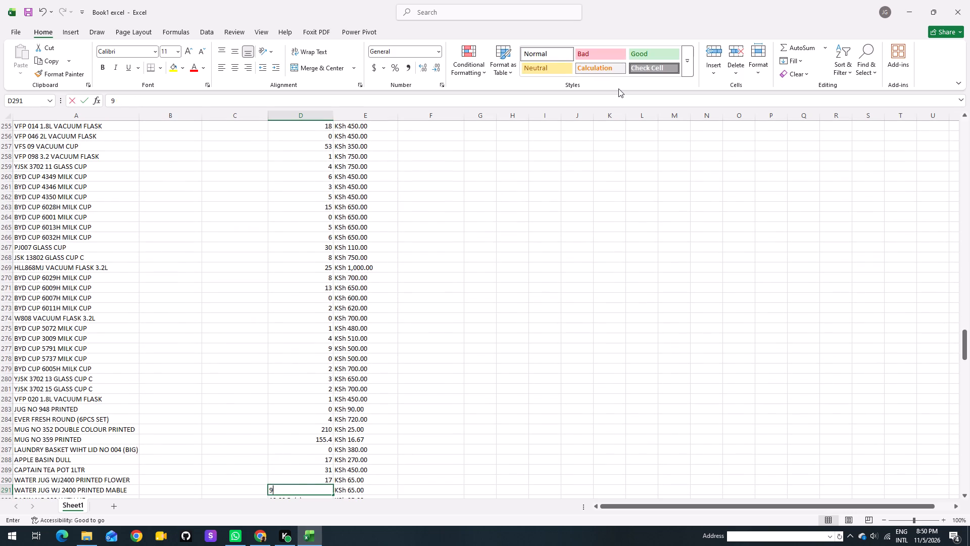
pyautogui.press('Return')
pyautogui.write('19')
pyautogui.press('Return')
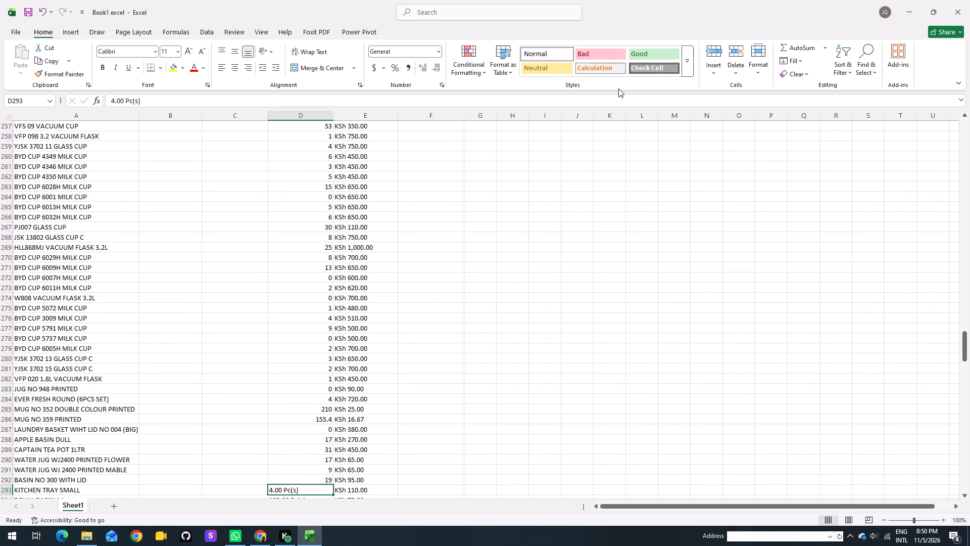
# Enter the current stock in D293 to D296 as plain numbers: 4, 192, 0 and 31.
pyautogui.press('4')
pyautogui.press('Return')
pyautogui.write('192')
pyautogui.press('Return')
pyautogui.press('0')
pyautogui.press('Return')
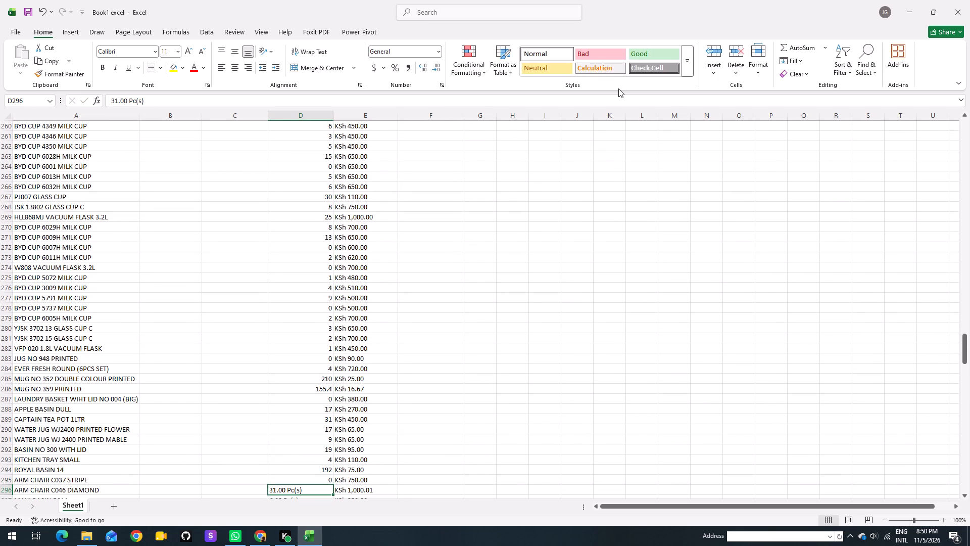
pyautogui.write('31')
pyautogui.press('Return')
# Enter the current stock of the basins and laundry basket in D297 to D300 as plain numbers: 6, 18, 8 and 10.
pyautogui.press('6')
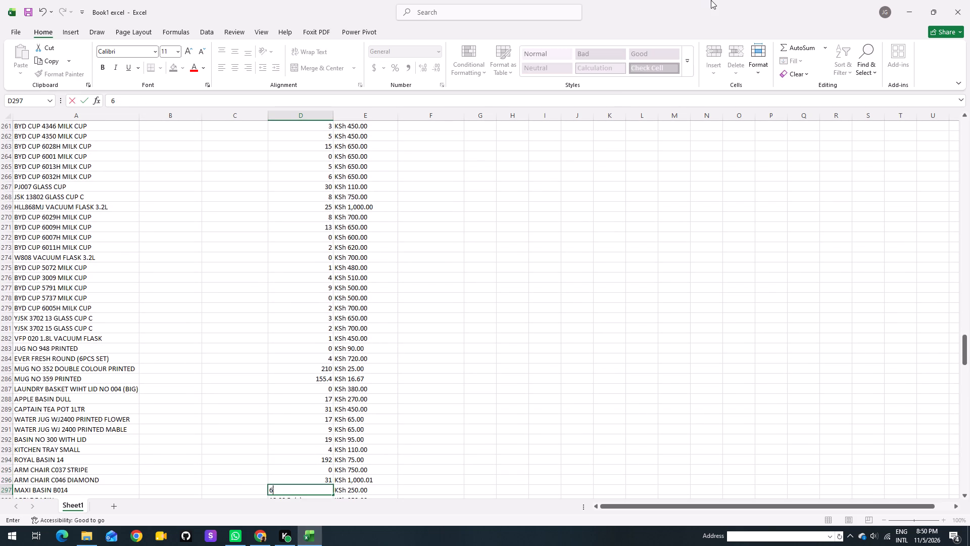
pyautogui.press('Return')
pyautogui.write('18')
pyautogui.press('Return')
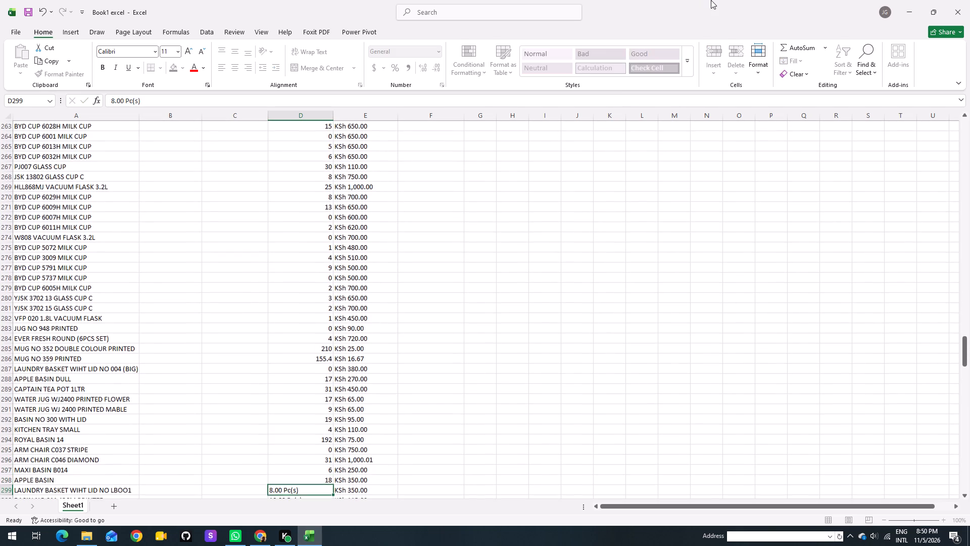
pyautogui.press('8')
pyautogui.press('Return')
pyautogui.write('10')
pyautogui.press('Return')
# Enter the current stock of the OK basins and OK tub in D301 to D305 as plain numbers: 18, 25, 15, 0 and 14.
pyautogui.write('18')
pyautogui.press('Return')
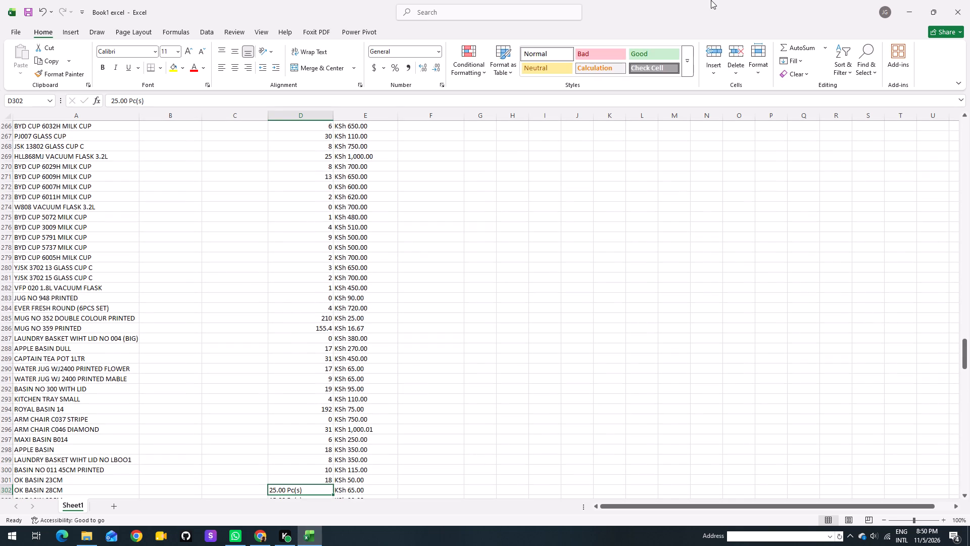
pyautogui.write('25')
pyautogui.press('Return')
pyautogui.write('15')
pyautogui.press('Return')
pyautogui.press('0')
pyautogui.press('Return')
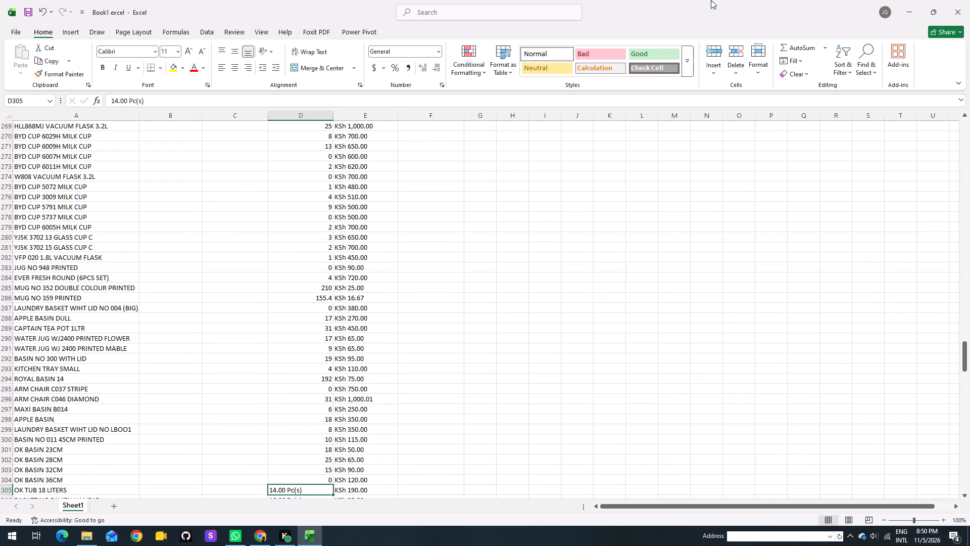
pyautogui.write('14')
pyautogui.press('Return')
# Enter the current stock in D306 to D310 as plain numbers: 16, 2, 2, 0 and 0.
pyautogui.write('16')
pyautogui.press('Return')
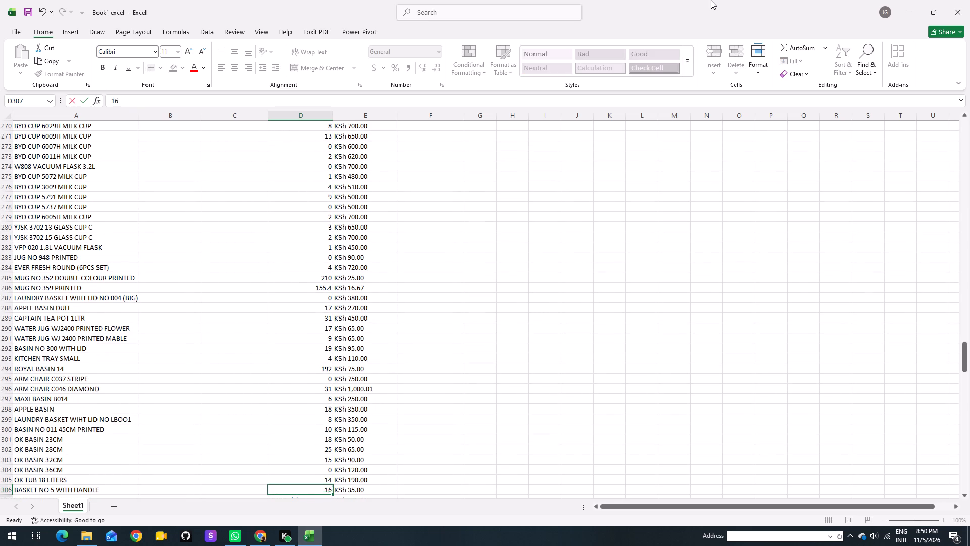
pyautogui.press('2')
pyautogui.press('Return')
pyautogui.press('2')
pyautogui.press('Return')
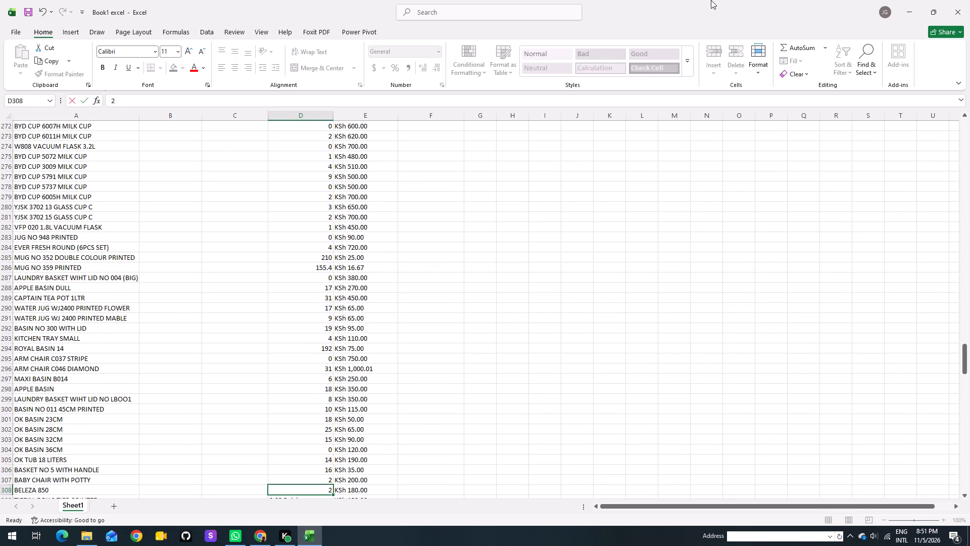
pyautogui.press('0')
pyautogui.press('Return')
pyautogui.press('0')
pyautogui.press('Return')
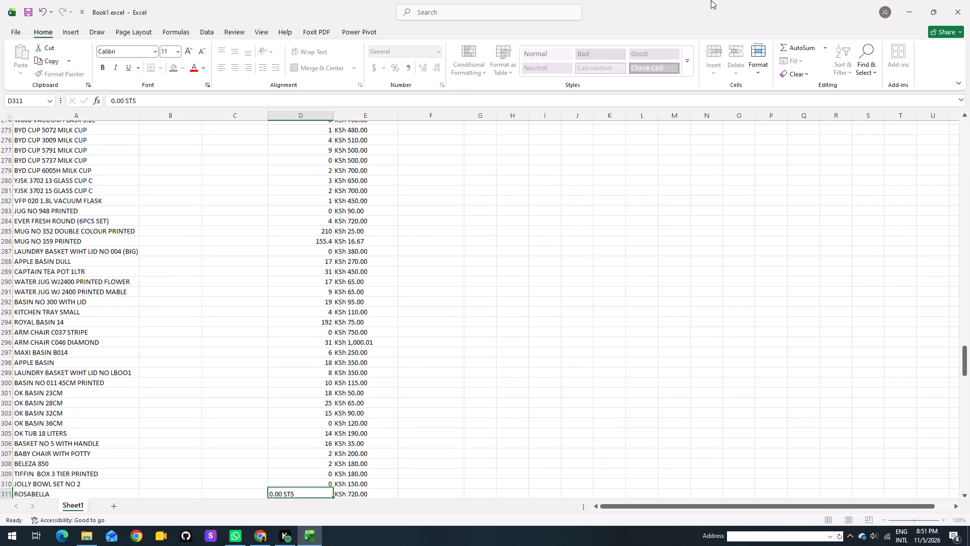
# Enter the current stock in D311 to D314 as plain numbers: 0, 0.94, 2 and 2.
pyautogui.press('0')
pyautogui.press('Return')
pyautogui.press('0')
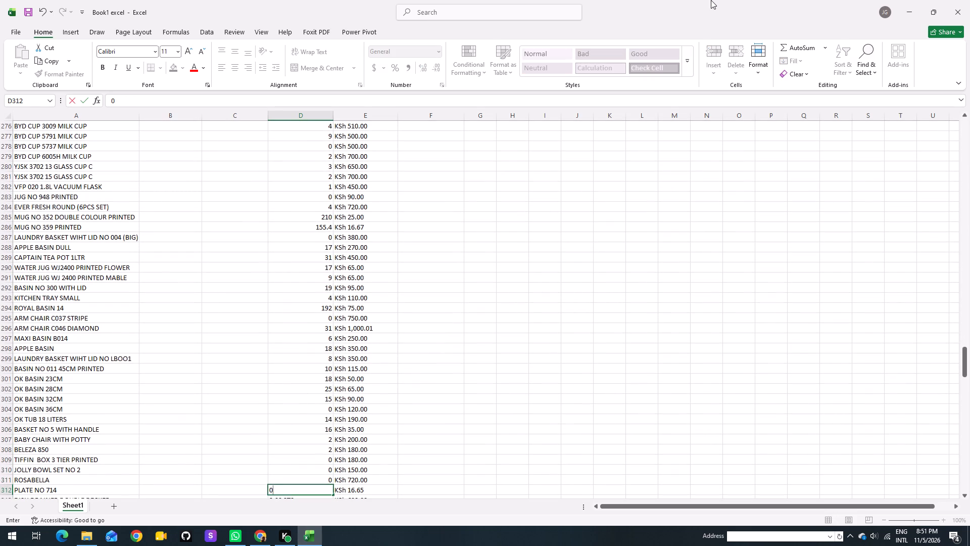
pyautogui.write('.7')
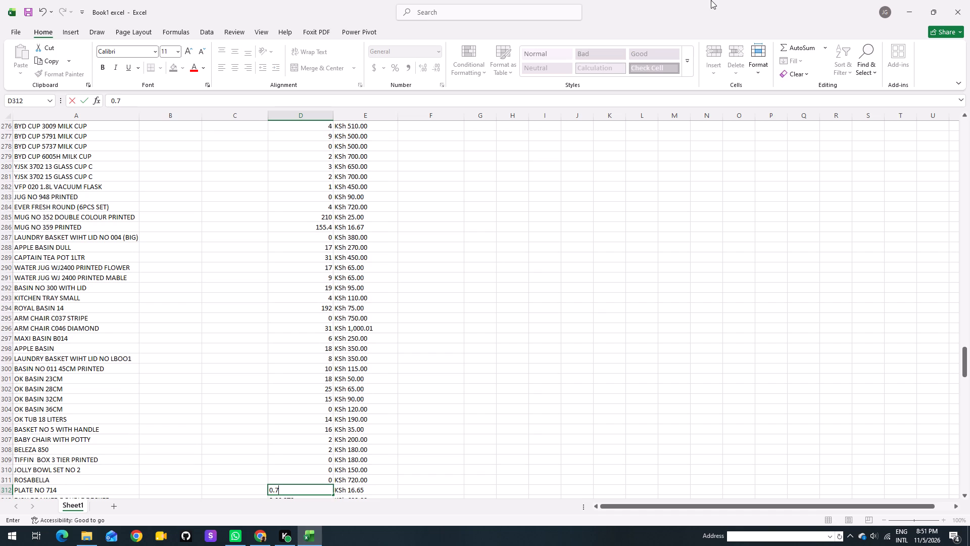
pyautogui.press('BackSpace')
pyautogui.write('94')
pyautogui.press('Return')
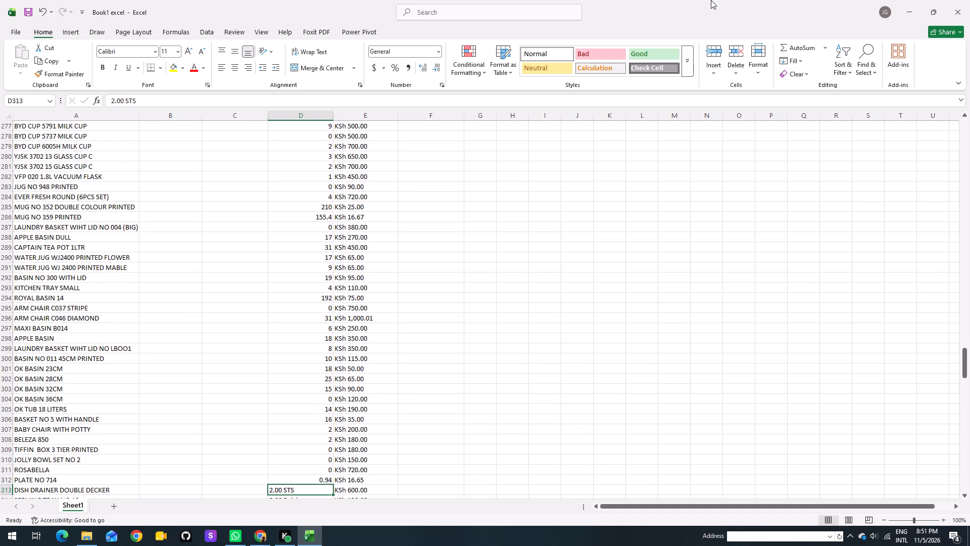
pyautogui.press('2')
pyautogui.press('Return')
pyautogui.press('2')
pyautogui.press('Return')
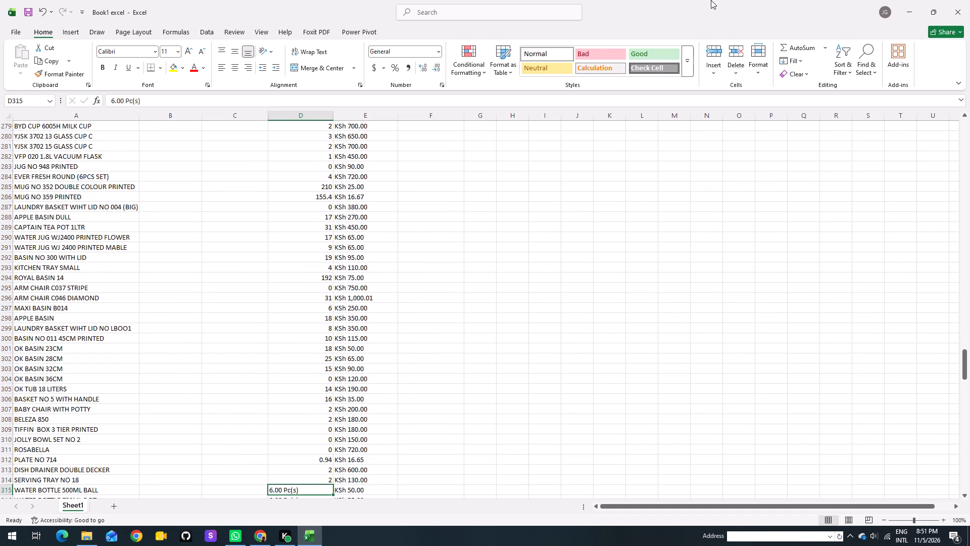
# Enter the current stock in D315 to D319 as plain numbers: 6, 0, 0, 4 and 4.
pyautogui.press('6')
pyautogui.press('Return')
pyautogui.press('0')
pyautogui.press('Return')
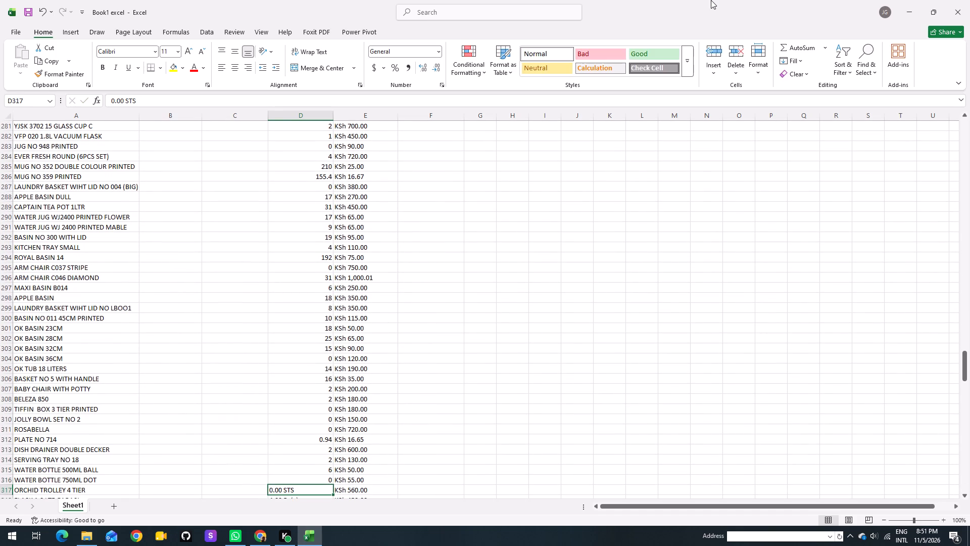
pyautogui.press('0')
pyautogui.press('Return')
pyautogui.press('4')
pyautogui.press('Return')
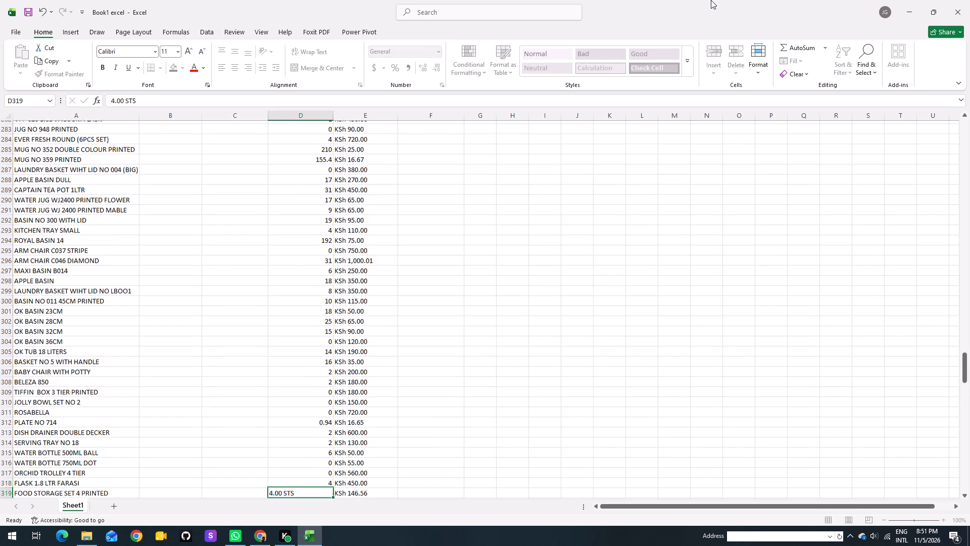
pyautogui.press('4')
pyautogui.press('Return')
# Enter the current stock of the OK bucket and the three-piece sets in D320 to D323 as plain numbers: 0, 241, 19 and 0.
pyautogui.press('0')
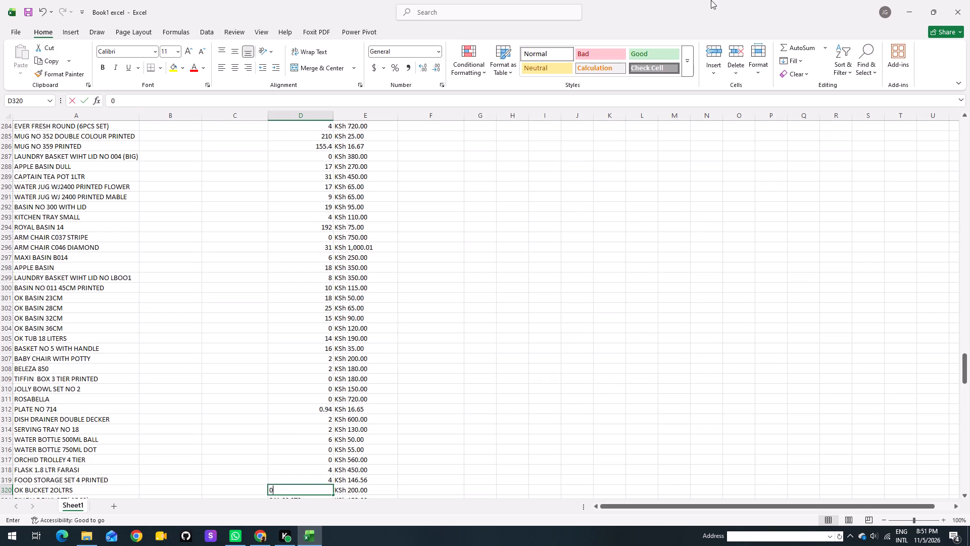
pyautogui.press('Return')
pyautogui.write('241')
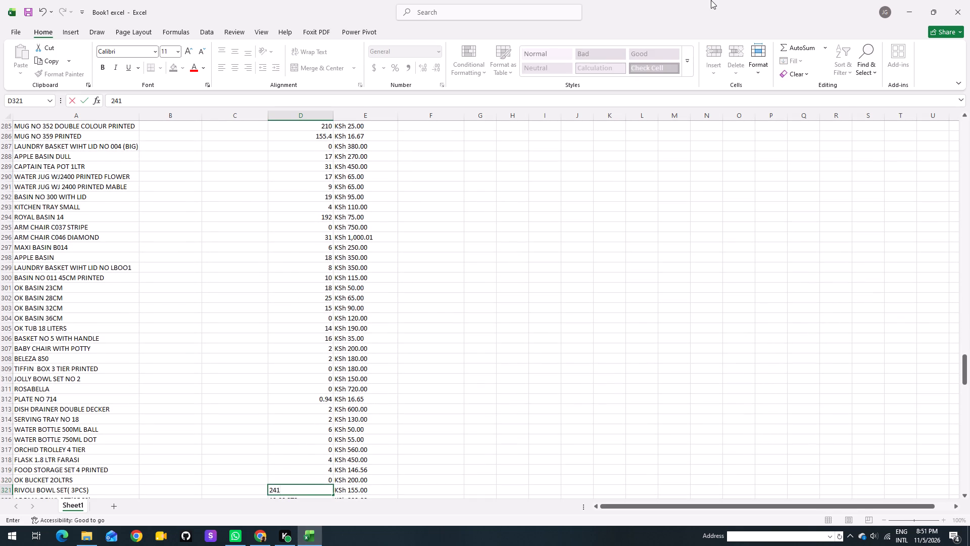
pyautogui.press('Return')
pyautogui.press('1')
pyautogui.press('9')
pyautogui.press('Return')
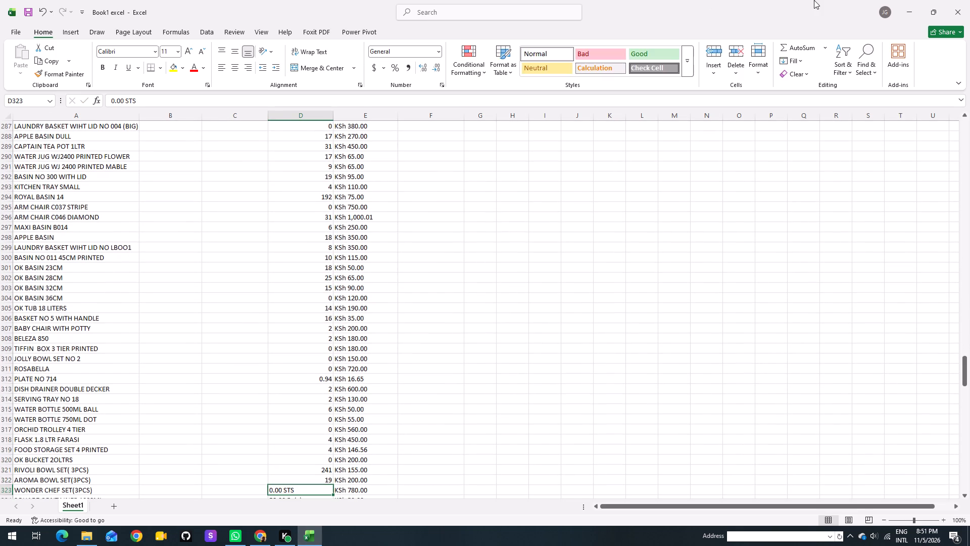
pyautogui.press('0')
pyautogui.press('Return')
# Enter the current stock in D324 to D327 as plain numbers: 58, 2, 12 and 0.
pyautogui.write('58')
pyautogui.press('Return')
pyautogui.press('2')
pyautogui.press('Return')
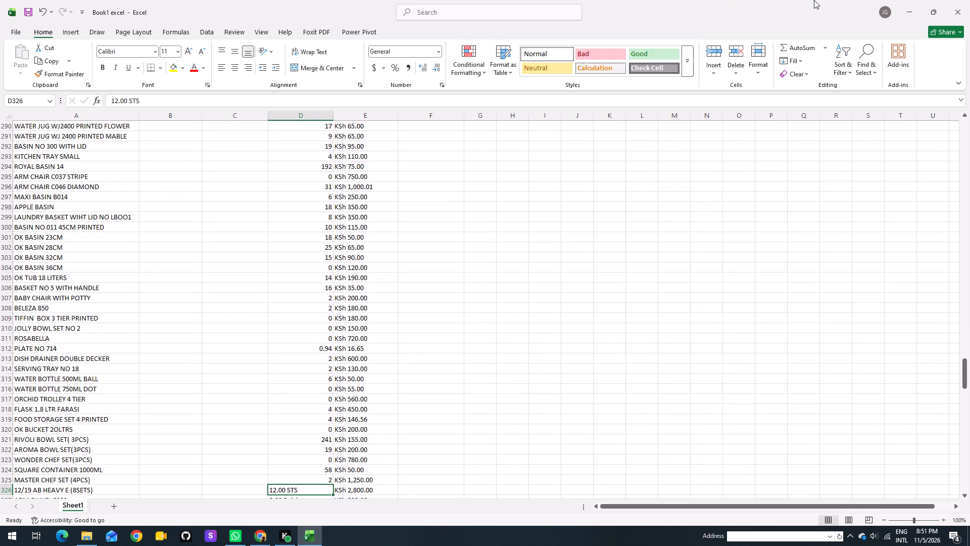
pyautogui.write('12')
pyautogui.press('Return')
pyautogui.press('0')
pyautogui.press('Return')
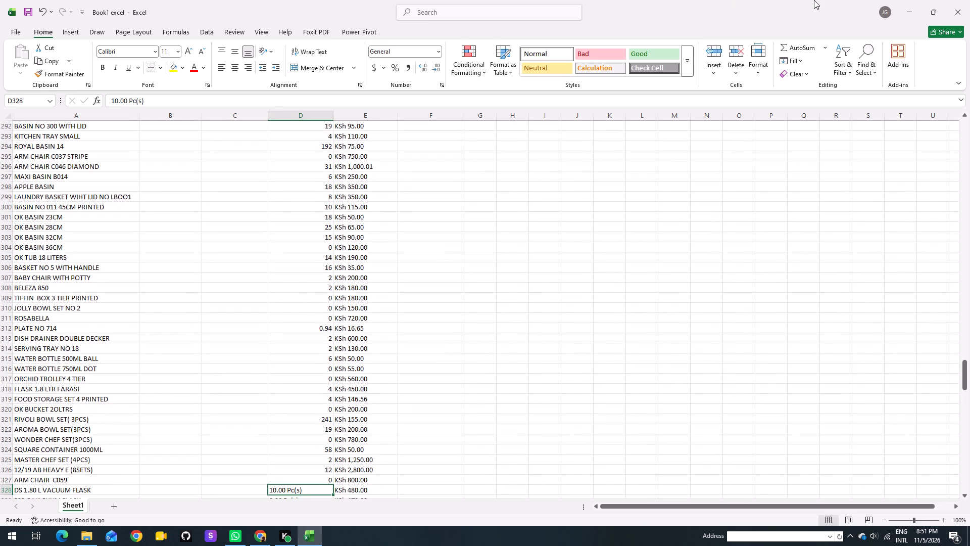
# Enter the current stock of the vacuum flasks in D328 to D331 as plain numbers: 10, 8, 6 and 9.
pyautogui.write('10')
pyautogui.press('Return')
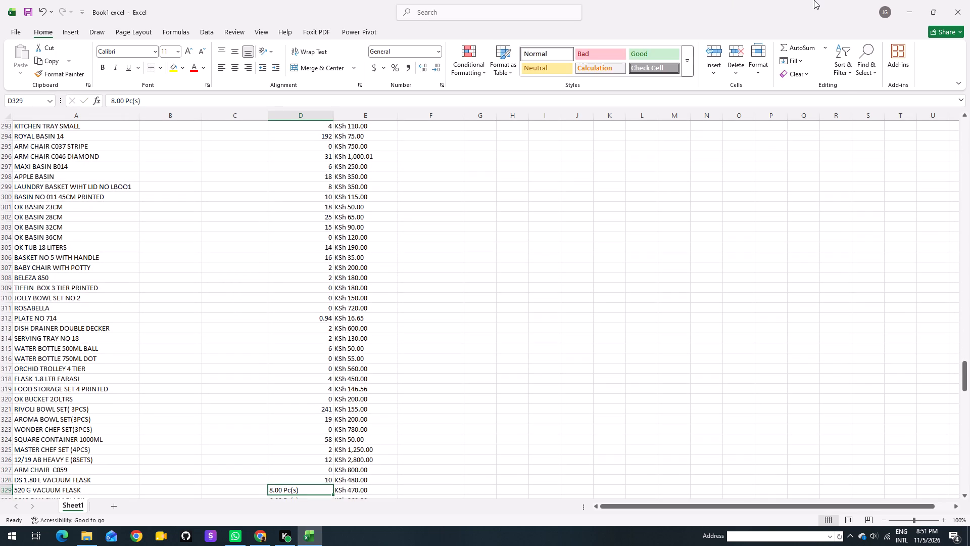
pyautogui.press('8')
pyautogui.press('Return')
pyautogui.press('6')
pyautogui.press('Return')
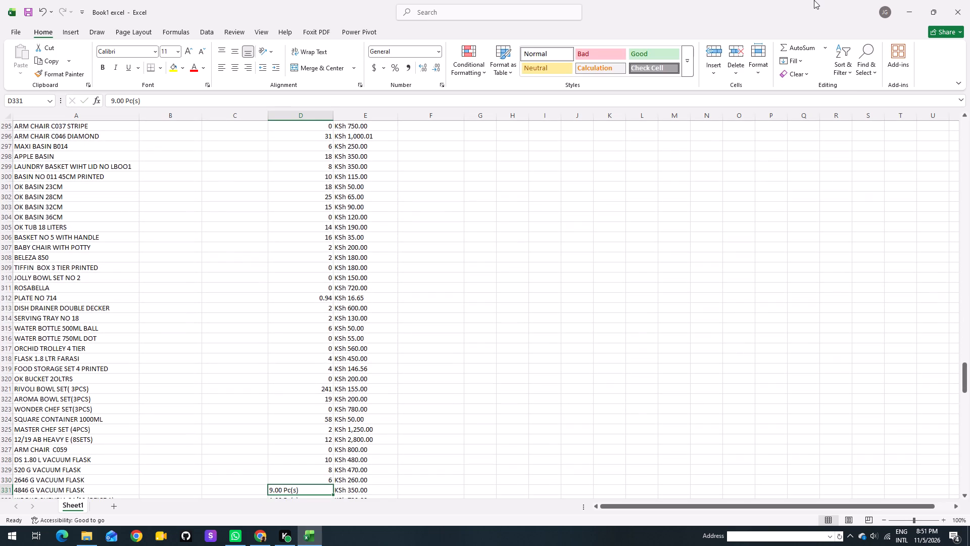
pyautogui.press('9')
pyautogui.press('Return')
# Enter the current stock of the Kiboko sufurias as plain numbers: 1 in D332 and 0 in each of D333 to D338.
pyautogui.press('1')
pyautogui.press('Return')
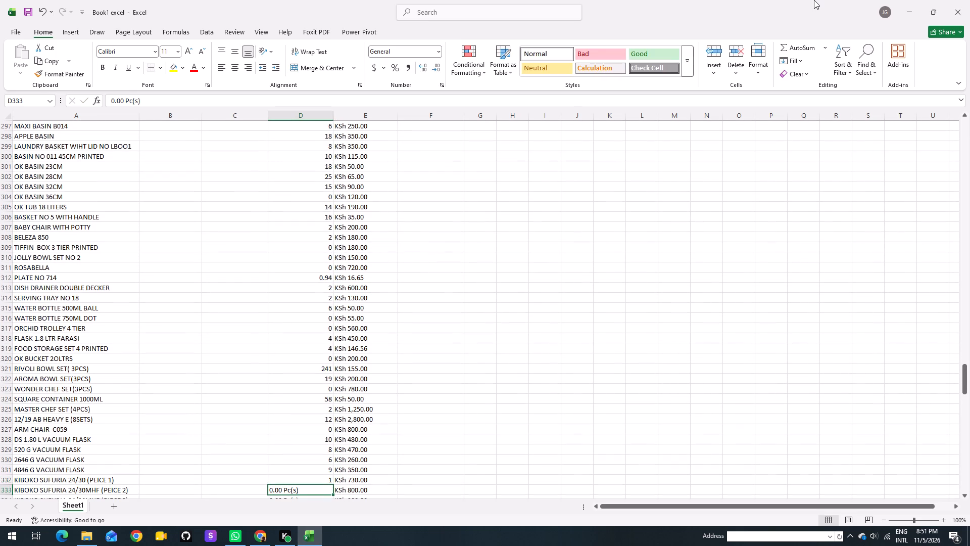
pyautogui.press('0')
pyautogui.press('Return')
pyautogui.press('0')
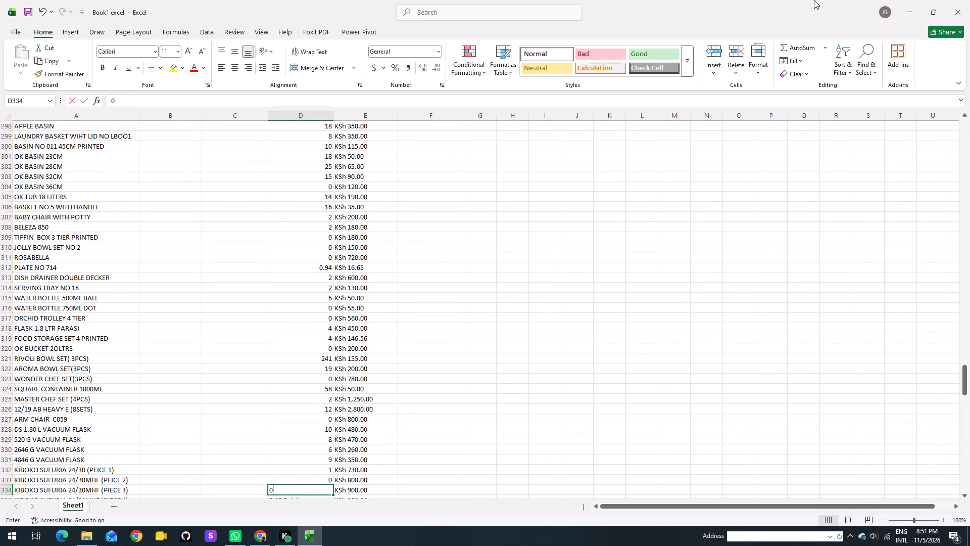
pyautogui.press('Return')
pyautogui.press('0')
pyautogui.press('Return')
pyautogui.press('0')
pyautogui.press('Return')
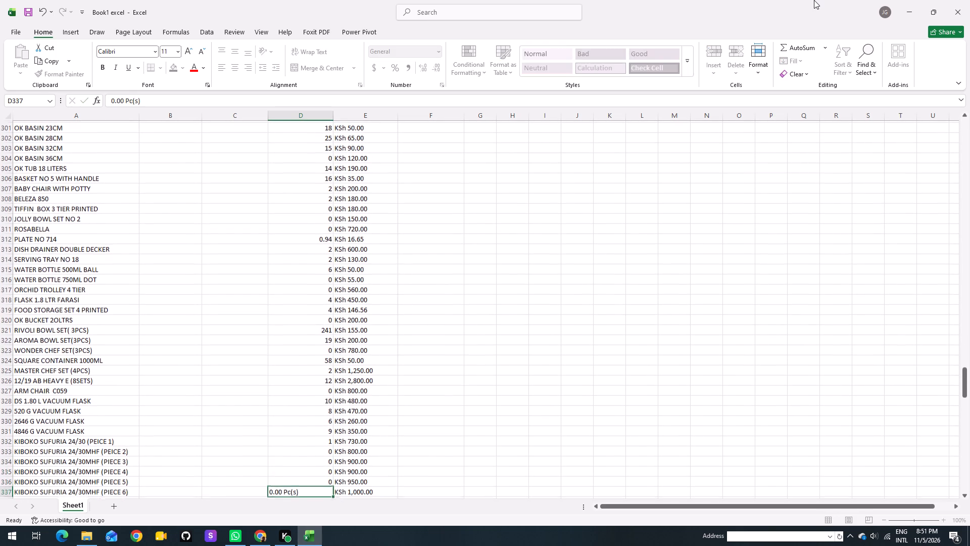
pyautogui.press('0')
pyautogui.press('Return')
pyautogui.press('0')
pyautogui.press('Return')
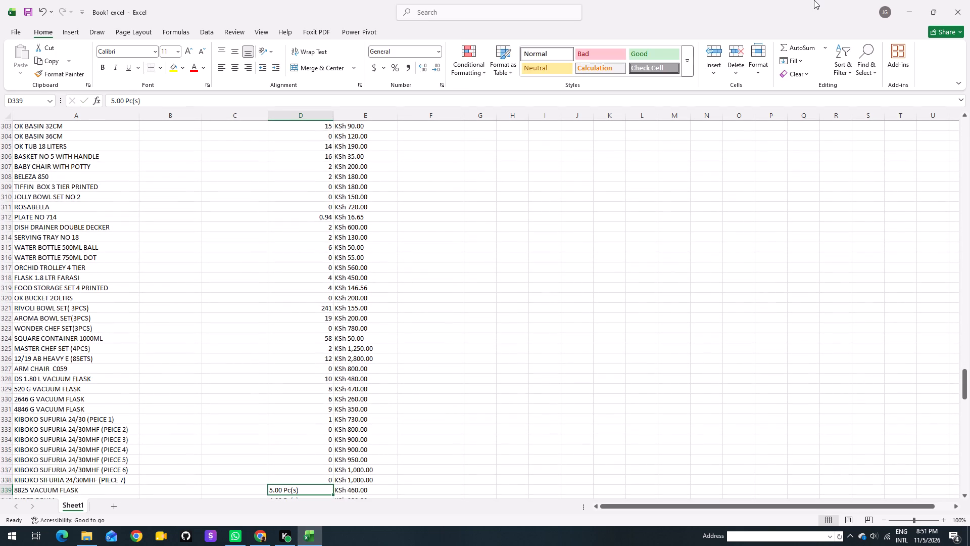
# Enter the current stock in D339 to D343 as plain numbers: 5, 4, 249, 67 and 98.
pyautogui.press('5')
pyautogui.press('Return')
pyautogui.press('4')
pyautogui.press('Return')
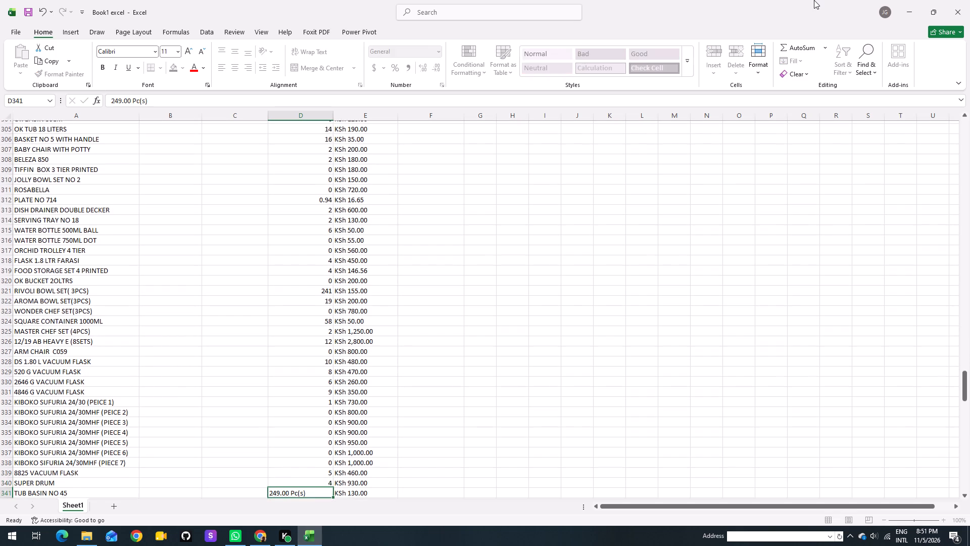
pyautogui.write('249')
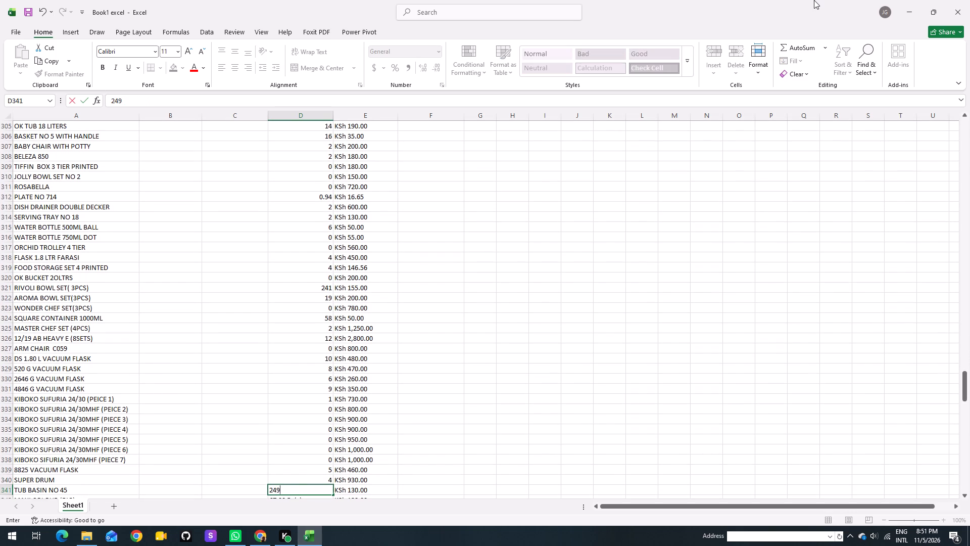
pyautogui.press('Return')
pyautogui.write('67')
pyautogui.press('Return')
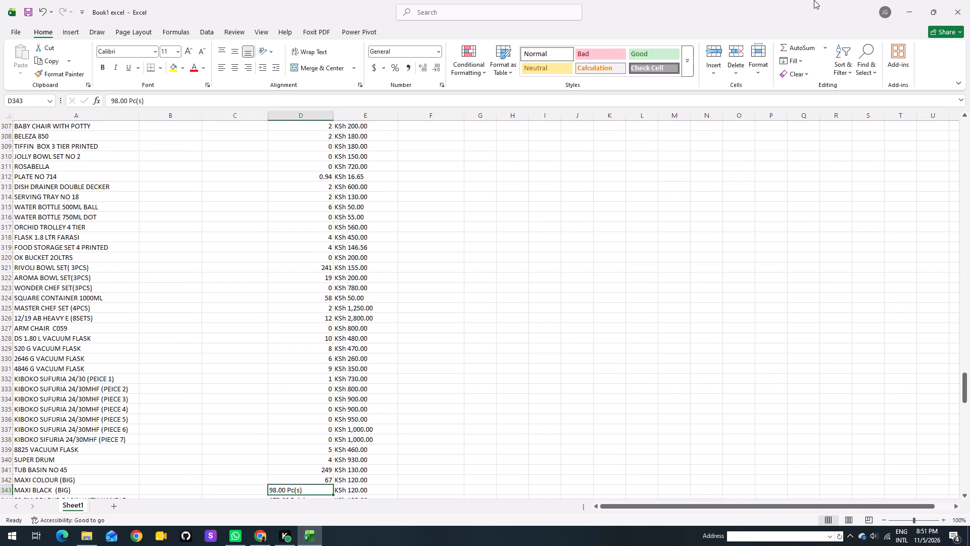
pyautogui.write('98')
pyautogui.press('Return')
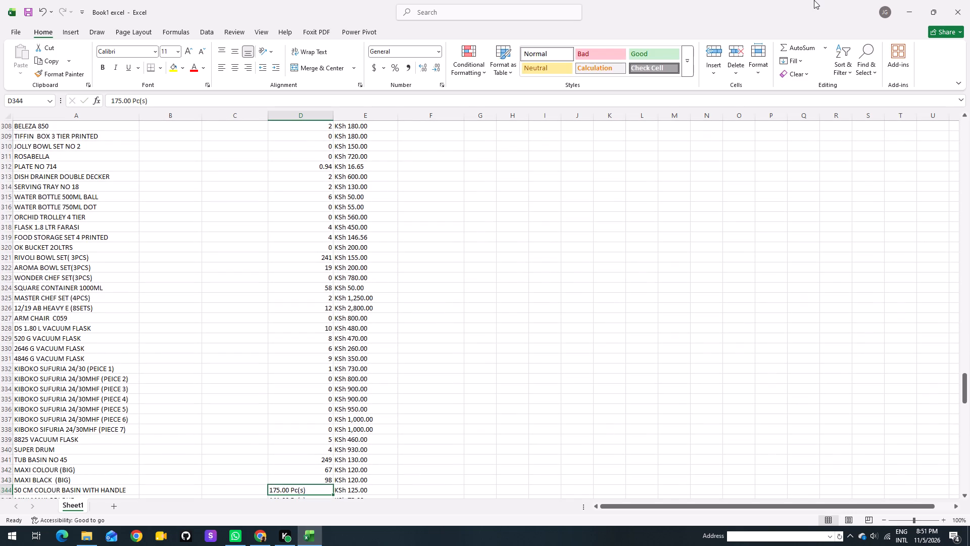
# Enter the current stock of the basins and Mini Maxi items in D344 to D348 as plain numbers: 175, 141, 132, 0 and 0.
pyautogui.write('175')
pyautogui.press('Return')
pyautogui.write('141')
pyautogui.press('Return')
pyautogui.write('132')
pyautogui.press('Return')
pyautogui.press('0')
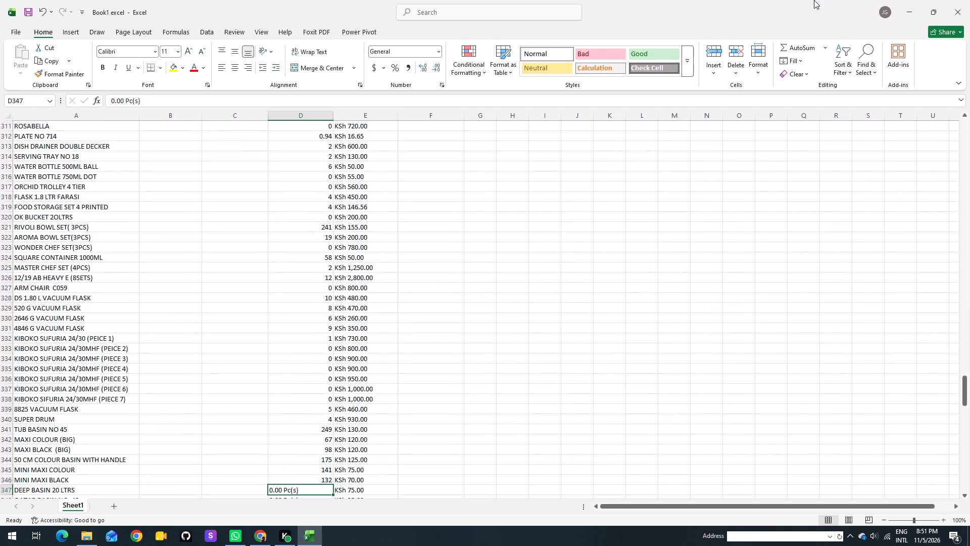
pyautogui.press('Return')
pyautogui.press('0')
pyautogui.press('Return')
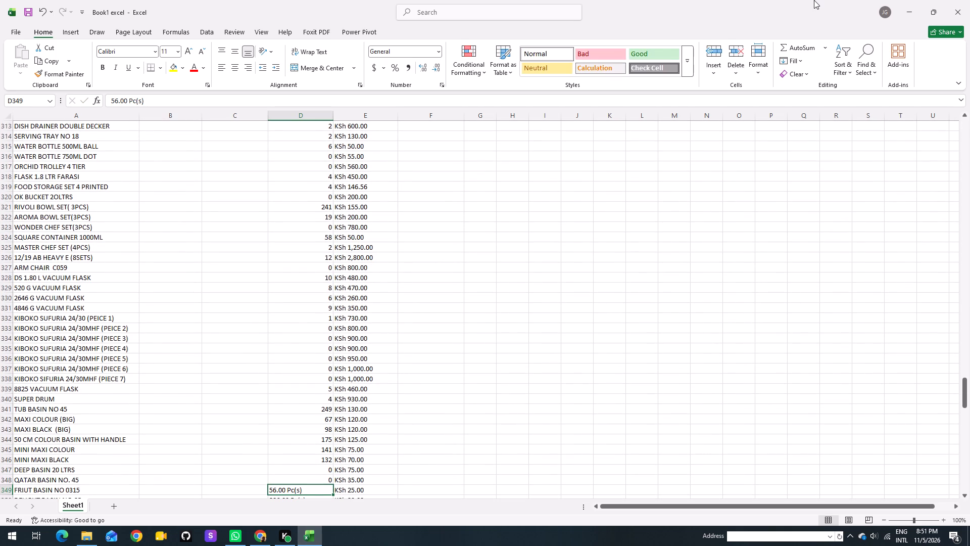
# Enter the current stock of the basins and plates in D349 to D352 as plain numbers: 56, 286, 105 and 12.5.
pyautogui.write('56')
pyautogui.press('Return')
pyautogui.write('286')
pyautogui.press('Return')
pyautogui.write('105')
pyautogui.press('Return')
pyautogui.write('12.5')
pyautogui.press('Return')
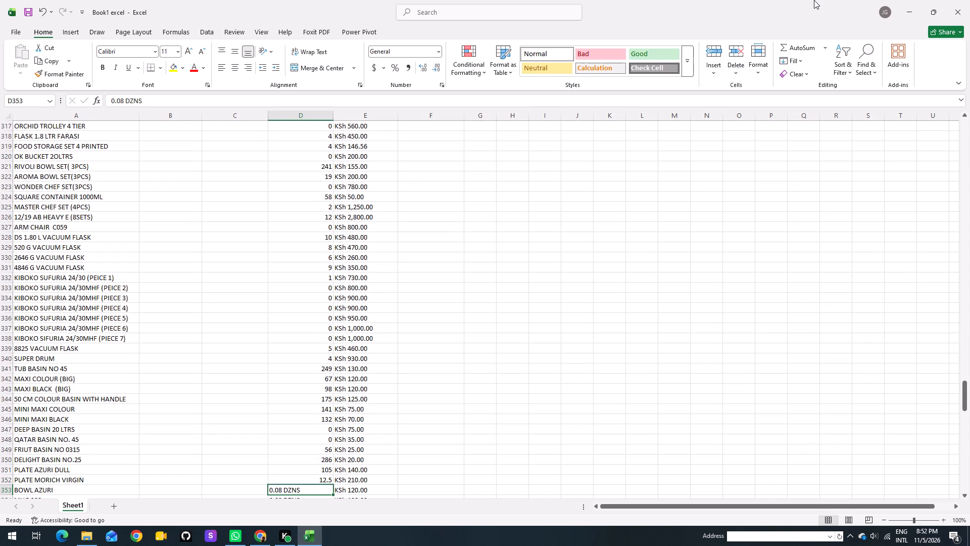
# Enter the current stock of the bowl, mug and jugs in D353 to D357 as plain numbers: 0, 0, 654, 1327 and 334.
pyautogui.press('0')
pyautogui.press('Return')
pyautogui.press('0')
pyautogui.press('Return')
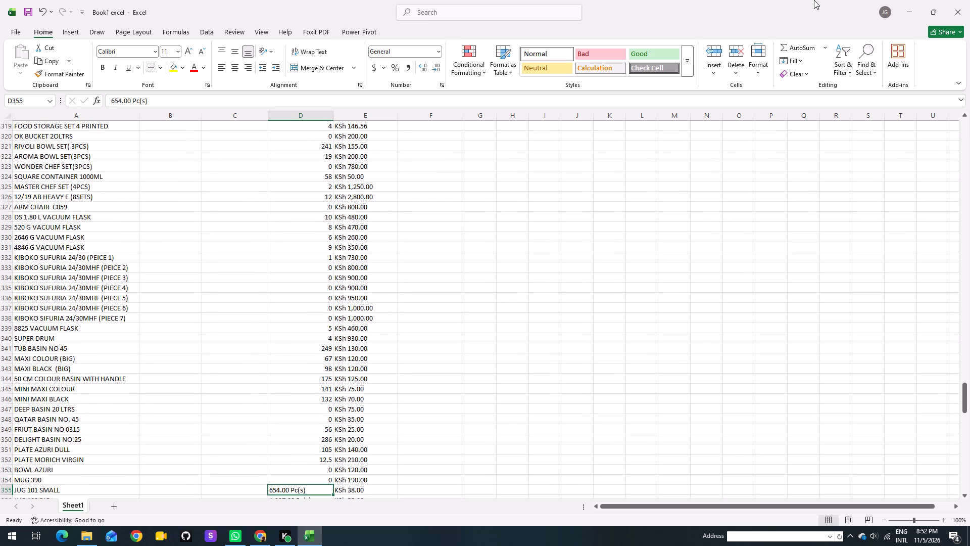
pyautogui.write('654')
pyautogui.press('Return')
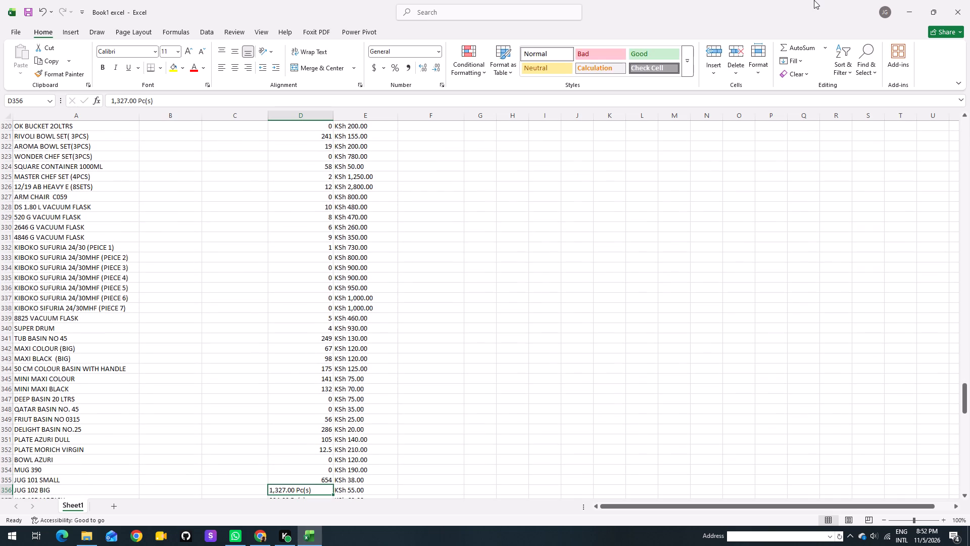
pyautogui.write('1327')
pyautogui.press('Return')
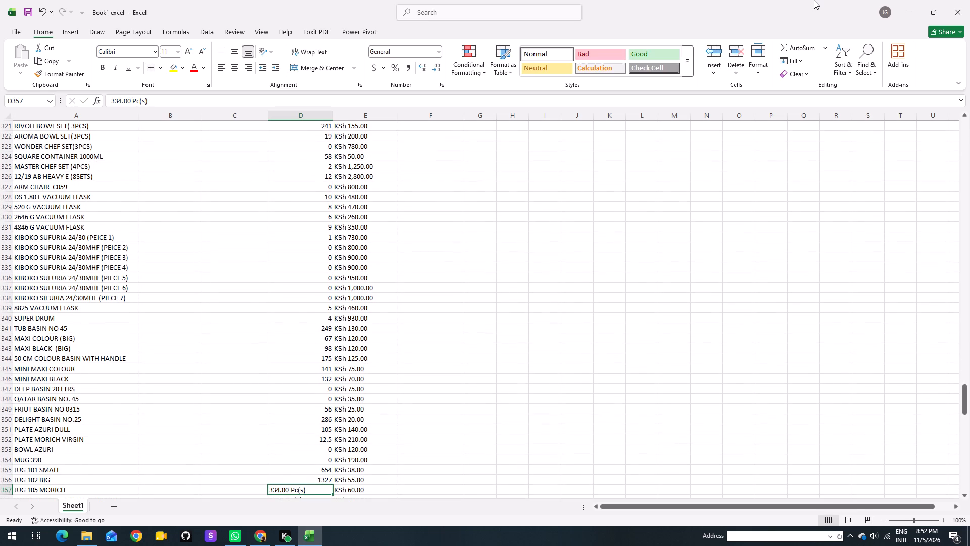
pyautogui.write('334')
pyautogui.press('Return')
# Enter the current stock in D358 to D362 as plain numbers: 40, 0, 24, 0 and 39.
pyautogui.write('40')
pyautogui.press('Return')
pyautogui.press('0')
pyautogui.press('Return')
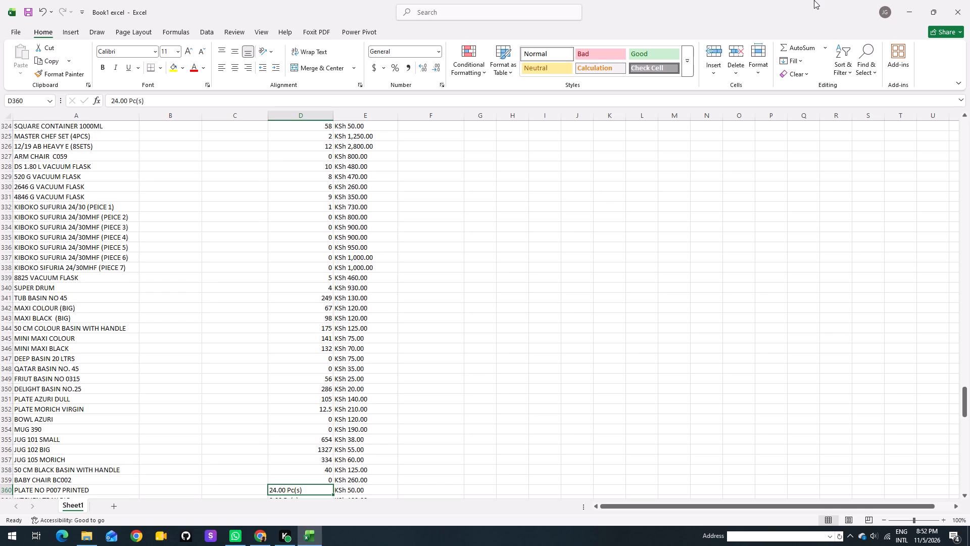
pyautogui.write('24')
pyautogui.press('Return')
pyautogui.press('0')
pyautogui.press('Return')
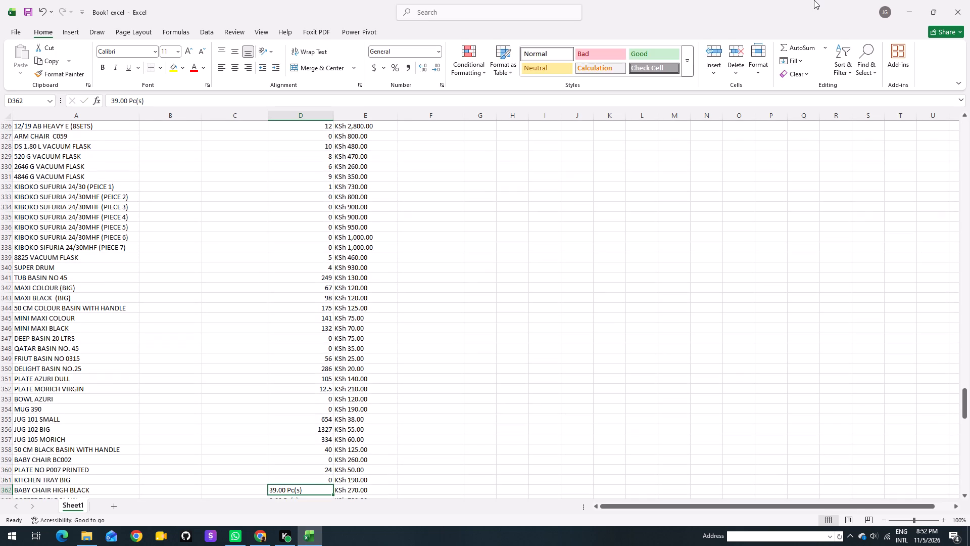
pyautogui.write('39')
pyautogui.press('Return')
# Enter the current stock in D363 to D367 as plain numbers: 0, 1, 3, 0 and 3.
pyautogui.press('0')
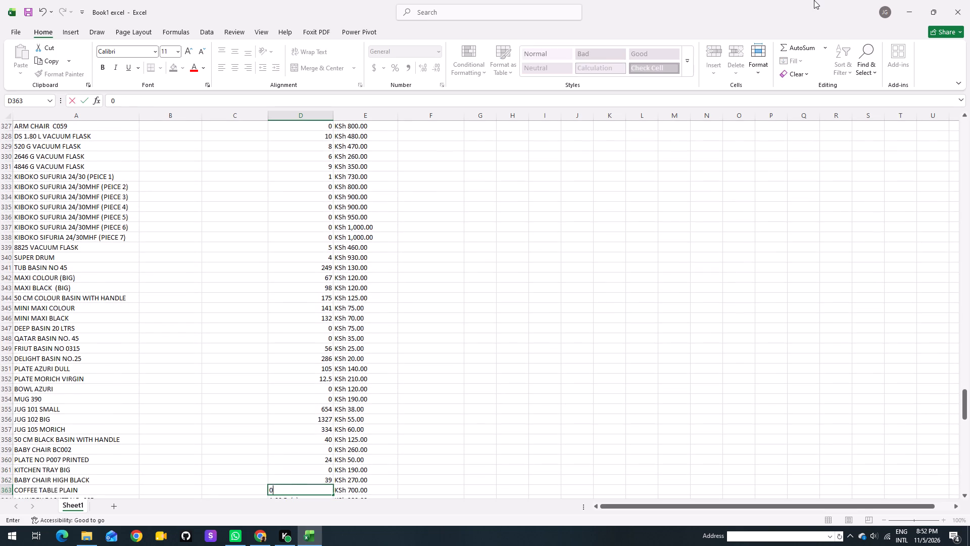
pyautogui.press('Return')
pyautogui.press('1')
pyautogui.press('Return')
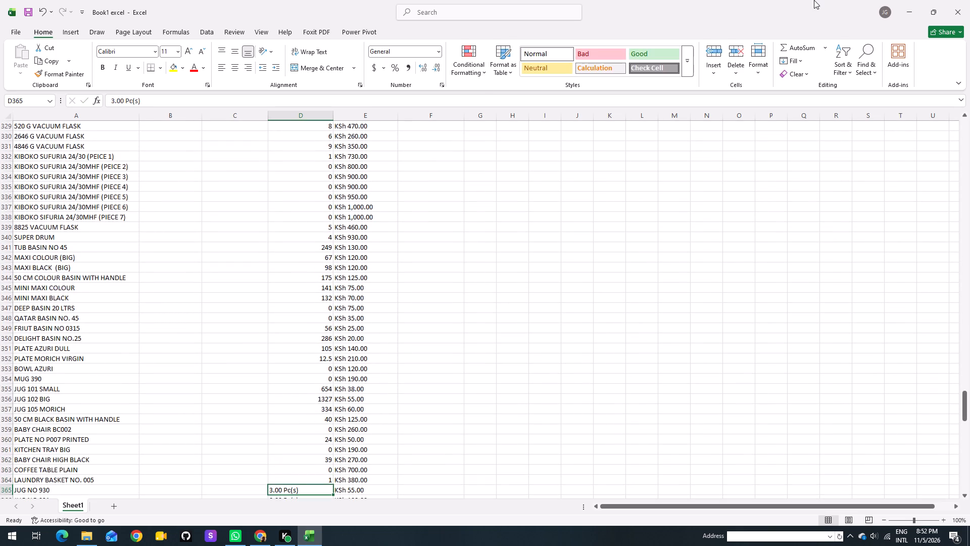
pyautogui.press('3')
pyautogui.press('Return')
pyautogui.press('0')
pyautogui.press('Return')
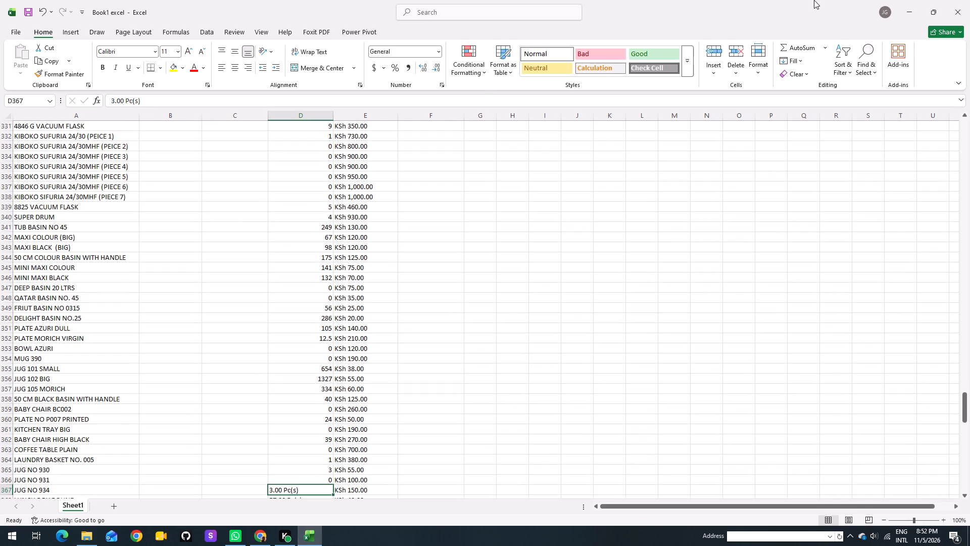
pyautogui.press('3')
pyautogui.press('Return')
# Enter the current stock in D368 to D371 as plain numbers: 57, 5, 1 and 0.
pyautogui.write('57')
pyautogui.press('Return')
pyautogui.press('5')
pyautogui.press('Return')
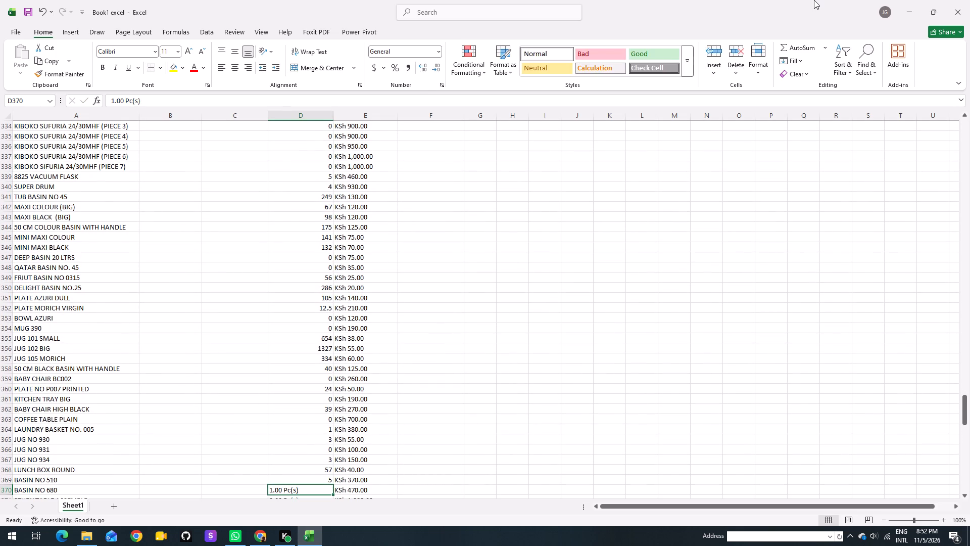
pyautogui.press('1')
pyautogui.press('Return')
pyautogui.press('0')
pyautogui.press('Return')
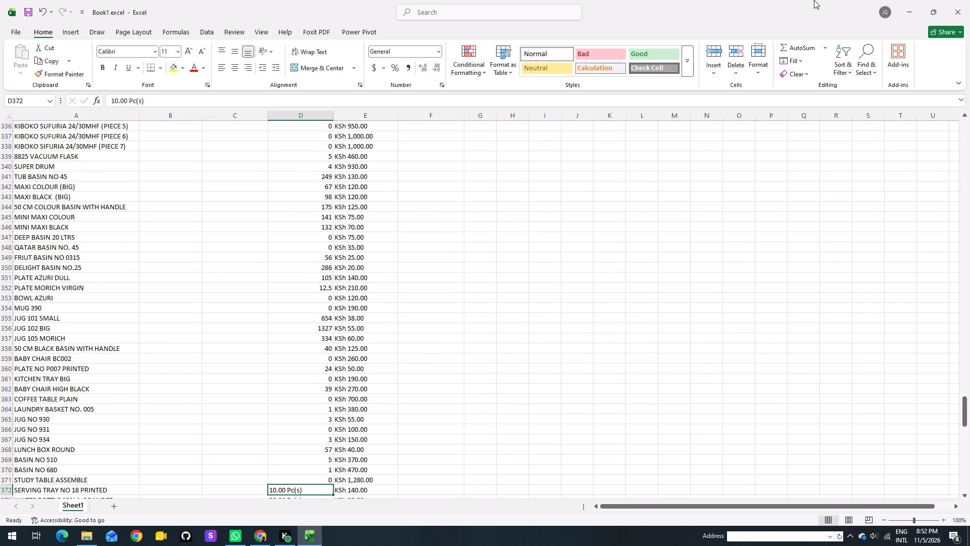
# Enter the current stock of the serving tray and water bottles in D372 to D375 as plain numbers: 10, 22, 22 and 0.
pyautogui.write('10')
pyautogui.press('Return')
pyautogui.write('22')
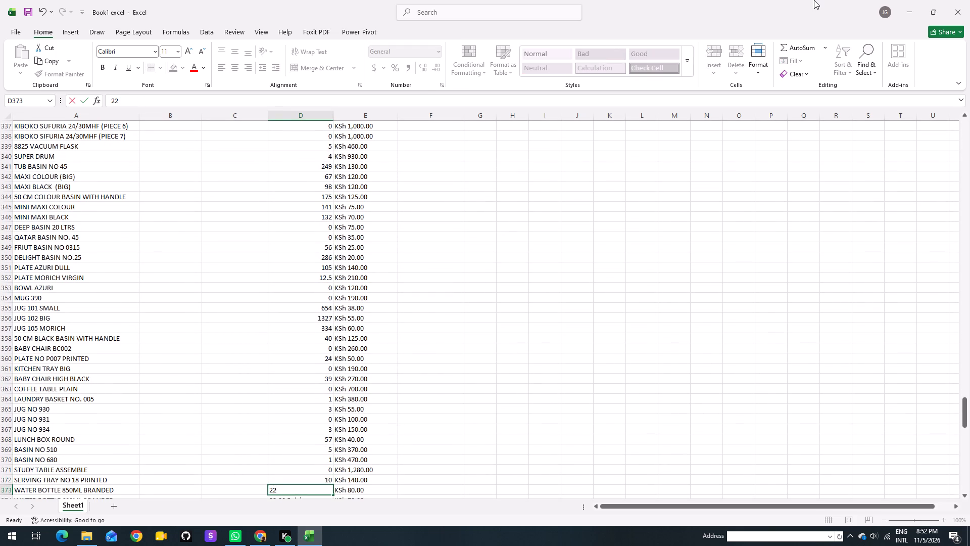
pyautogui.press('Return')
pyautogui.write('22')
pyautogui.press('Return')
pyautogui.press('0')
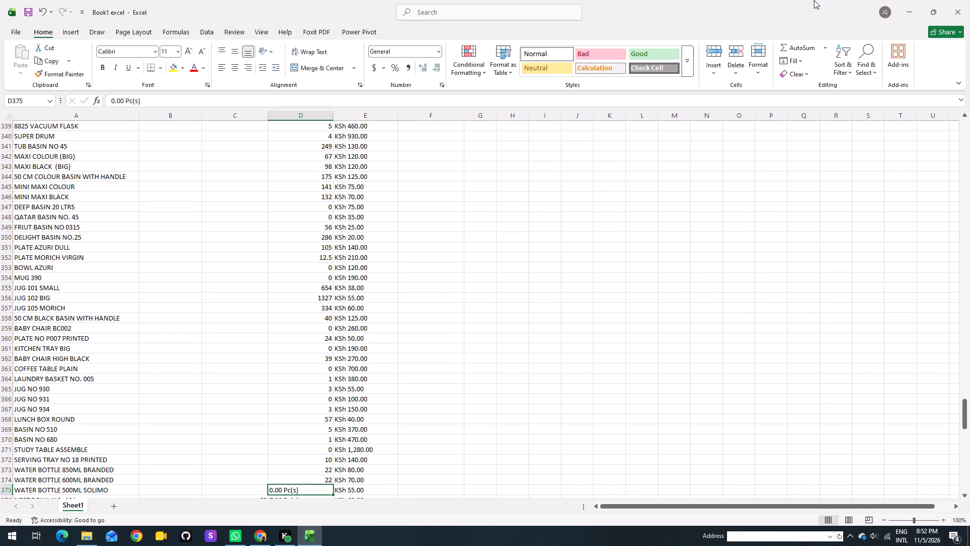
pyautogui.press('Return')
# Enter the current stock in D376 to D380, nest bowl through jumbo jug, as plain numbers: 7, 0, 73, 14 and 134.
pyautogui.press('7')
pyautogui.press('Return')
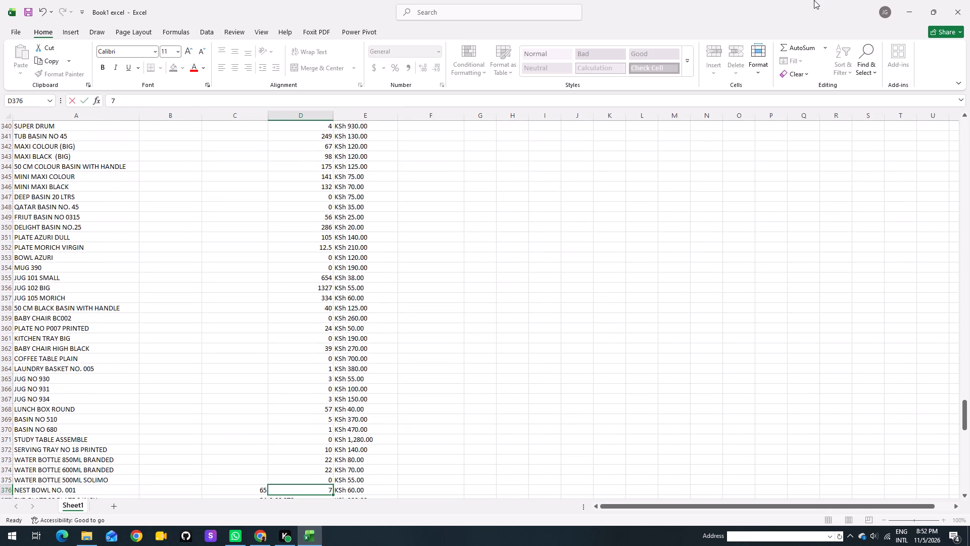
pyautogui.press('0')
pyautogui.press('Return')
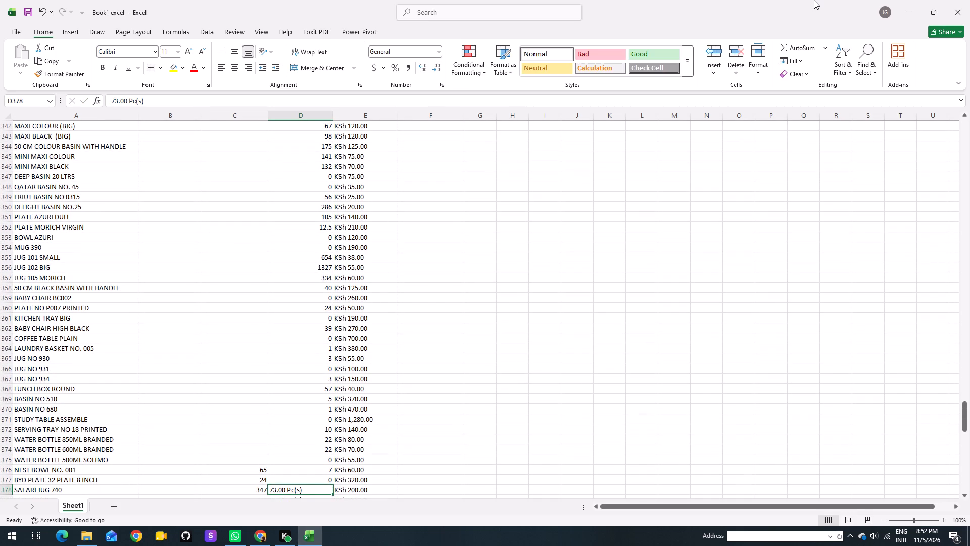
pyautogui.write('73')
pyautogui.press('Return')
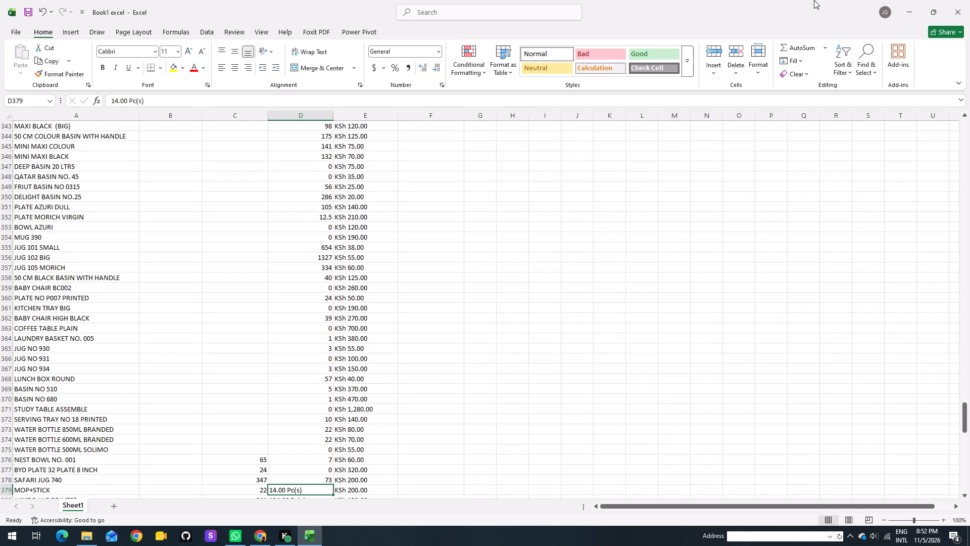
pyautogui.write('14')
pyautogui.press('Return')
pyautogui.write('134')
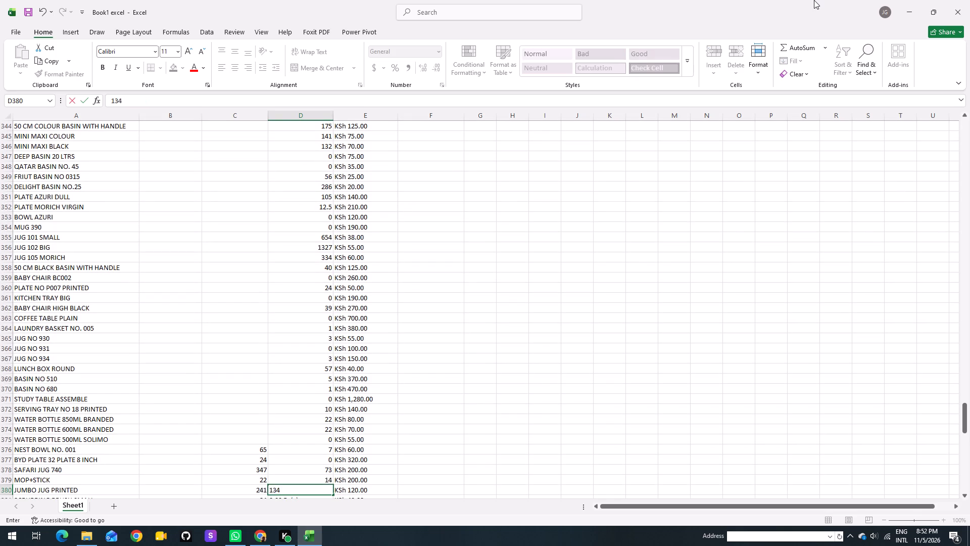
pyautogui.press('Return')
# Enter the current stock in D381 to D386, scrubbing brush through galaxy jug, as plain numbers: 0, 127, 29, 32, 31 and 119.
pyautogui.press('0')
pyautogui.press('Return')
pyautogui.write('127')
pyautogui.press('Return')
pyautogui.write('29')
pyautogui.press('Return')
pyautogui.write('32')
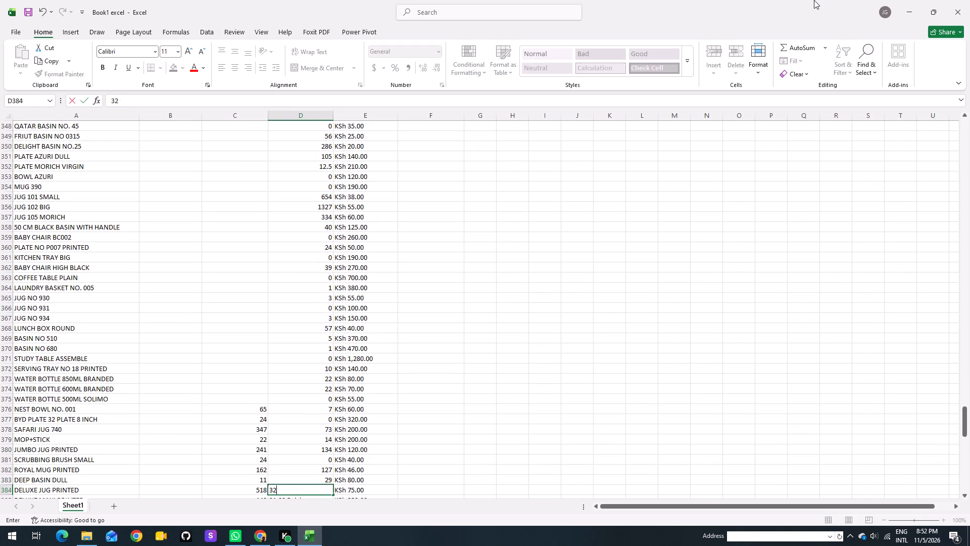
pyautogui.press('Return')
pyautogui.write('31')
pyautogui.press('Return')
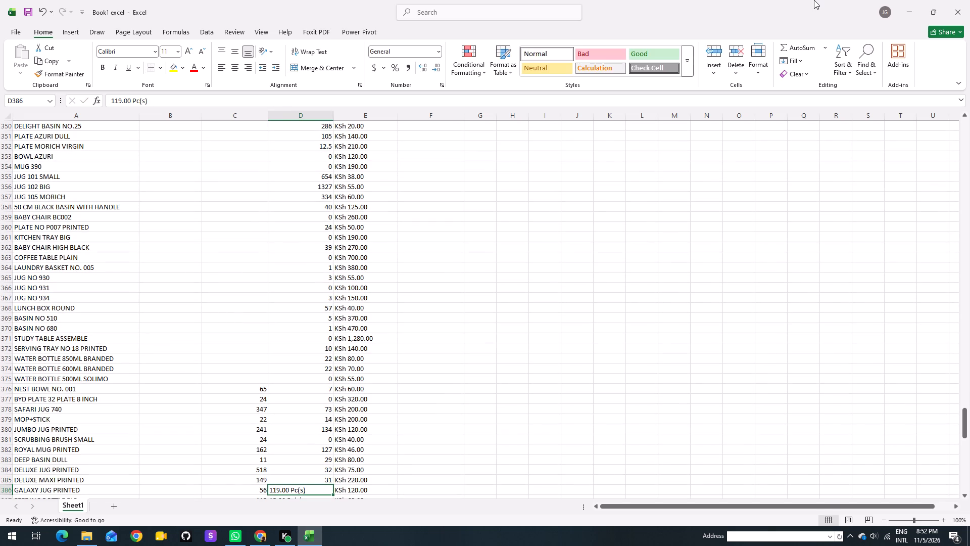
pyautogui.write('119')
pyautogui.press('Return')
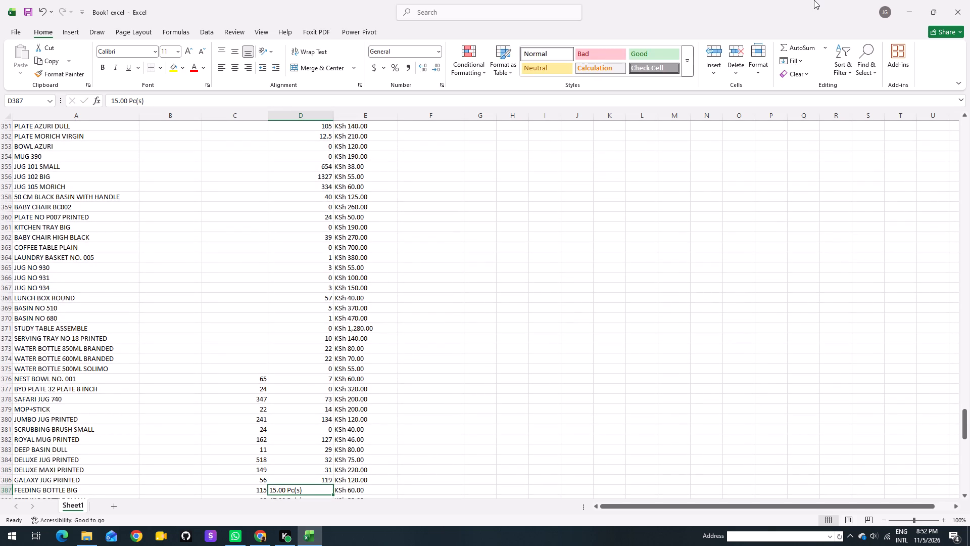
# Enter the current stock in D387 to D392, feeding bottles through baby potty, as plain numbers: 15, 47, 102, 0, 16 and 52.
pyautogui.write('15')
pyautogui.press('Return')
pyautogui.write('47')
pyautogui.press('Return')
pyautogui.write('102')
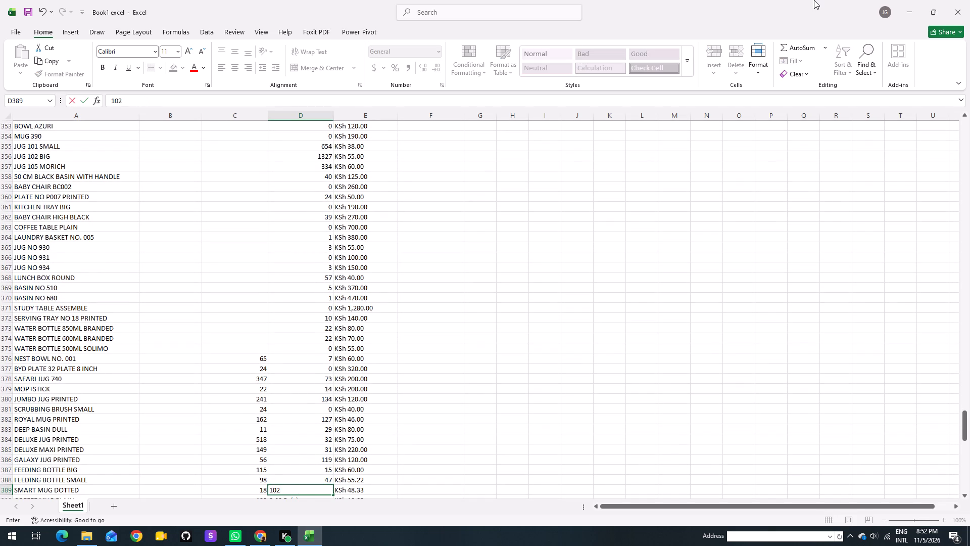
pyautogui.press('Return')
pyautogui.press('0')
pyautogui.press('Return')
pyautogui.write('16')
pyautogui.press('Return')
pyautogui.write('52')
pyautogui.press('Return')
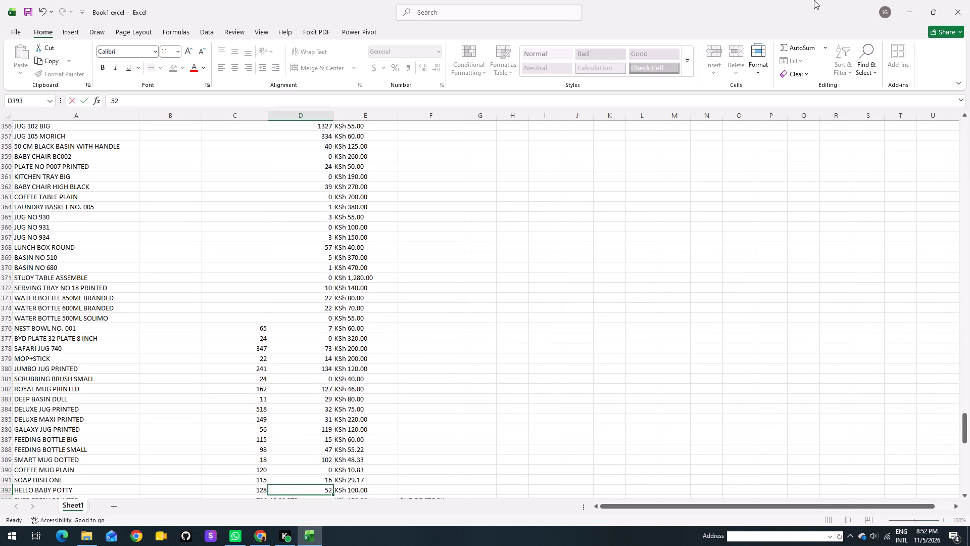
# Enter the current stock in D393 to D397, Ever Fresh through Storewell set, as plain numbers: 46, 83, 82, 47 and 5.75.
pyautogui.write('46')
pyautogui.press('Return')
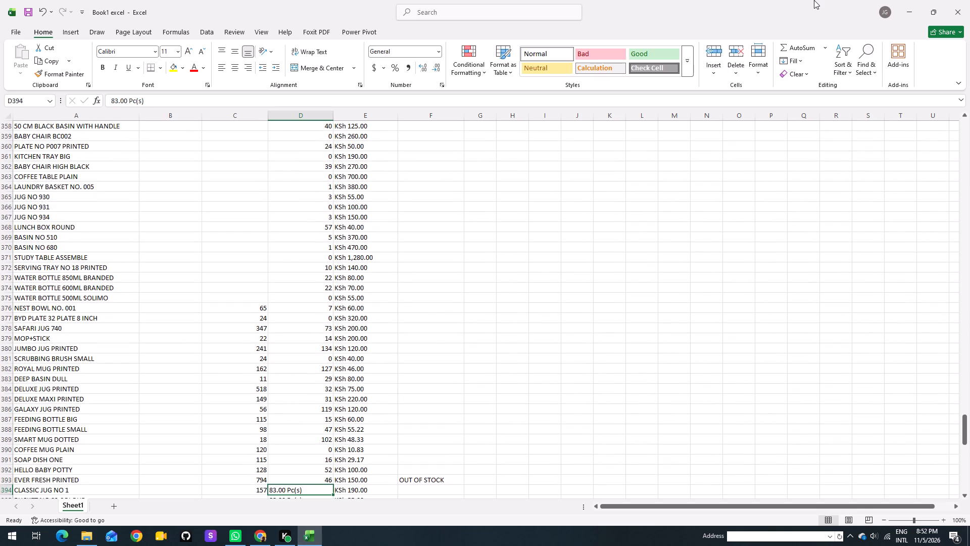
pyautogui.write('83')
pyautogui.press('Return')
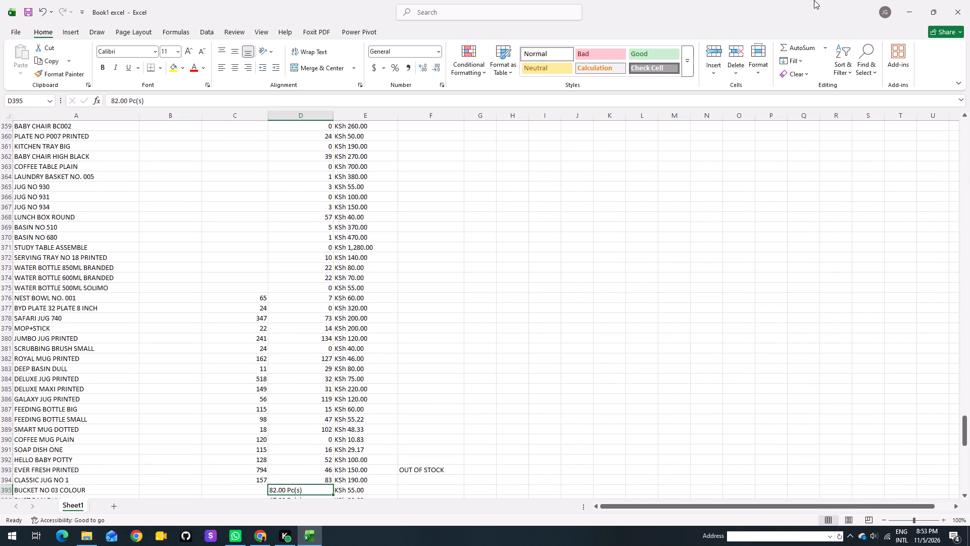
pyautogui.write('82')
pyautogui.press('Return')
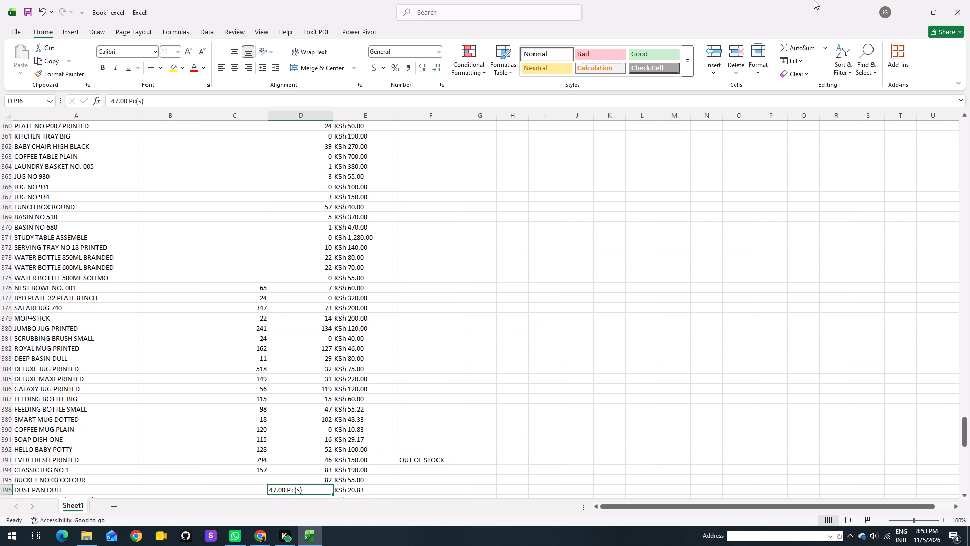
pyautogui.write('47')
pyautogui.press('Return')
pyautogui.write('5.75')
pyautogui.press('Return')
# Enter the current stock of the AML 1000 and 1800 flasks in D398 to D403 as plain numbers: 0, 1, 3, 12, 13 and 17.
pyautogui.press('0')
pyautogui.press('Return')
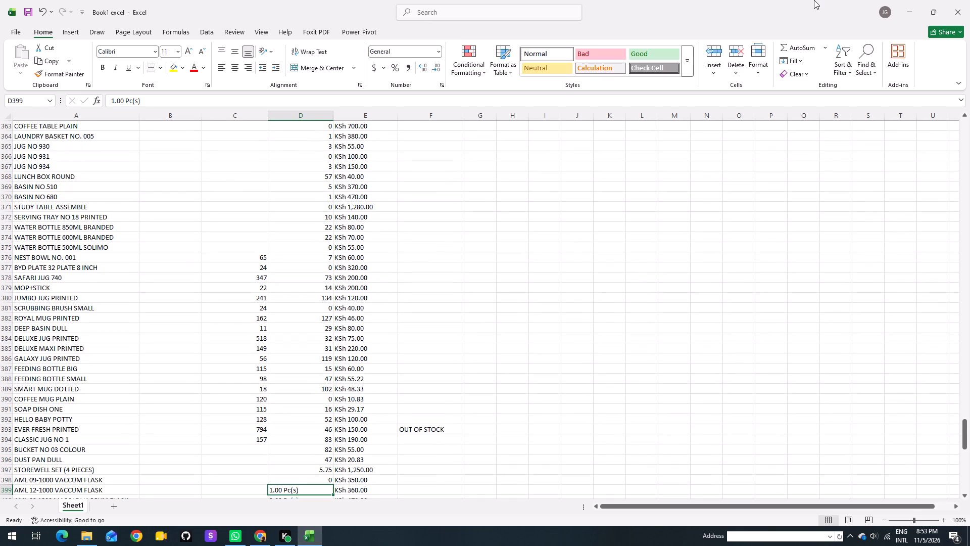
pyautogui.press('1')
pyautogui.press('Return')
pyautogui.press('3')
pyautogui.press('Return')
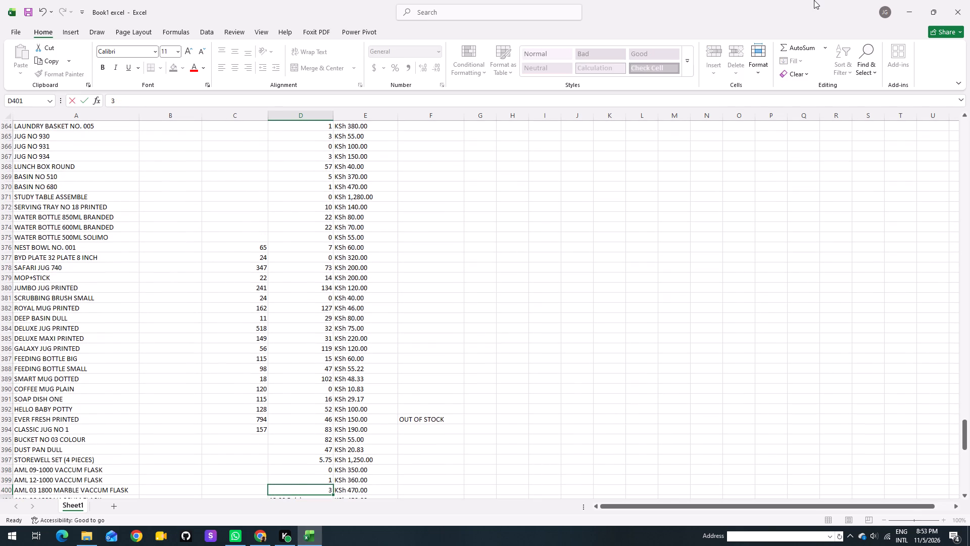
pyautogui.write('12')
pyautogui.press('Return')
pyautogui.write('13')
pyautogui.press('Return')
pyautogui.write('17')
pyautogui.press('Return')
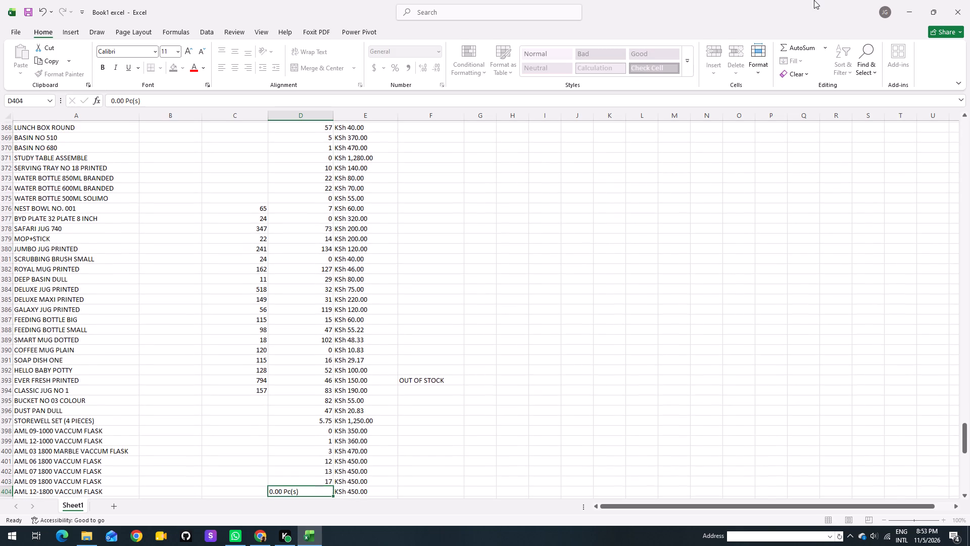
# Enter the current stock of the remaining AML vacuum flasks in D404 to D407 as plain numbers: 0, 5, 7 and 11.
pyautogui.press('1')
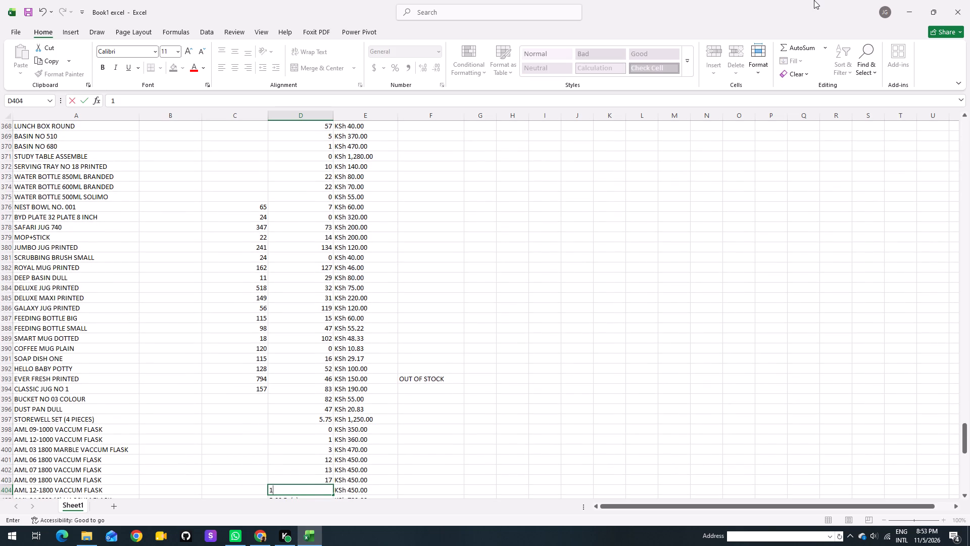
pyautogui.press('BackSpace')
pyautogui.press('0')
pyautogui.press('Return')
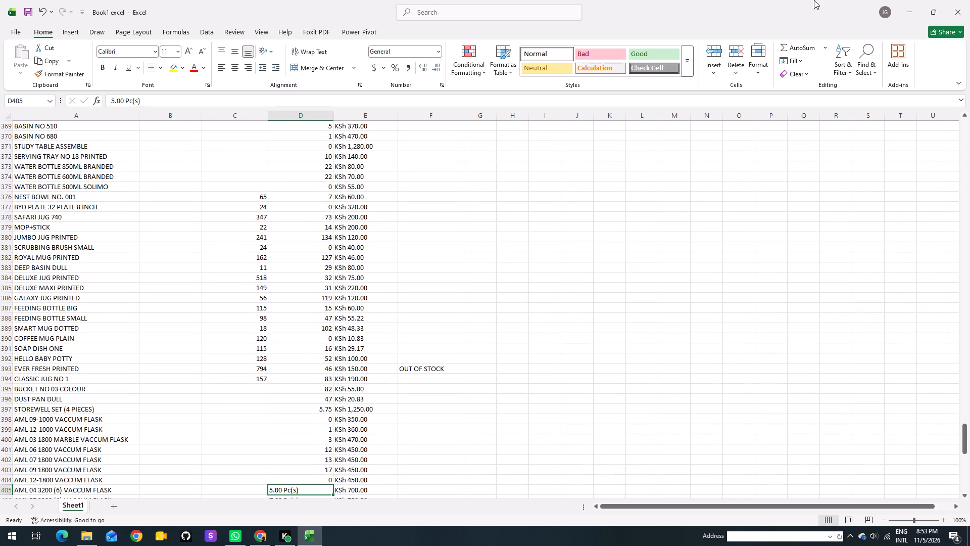
pyautogui.press('5')
pyautogui.press('Return')
pyautogui.press('7')
pyautogui.press('Return')
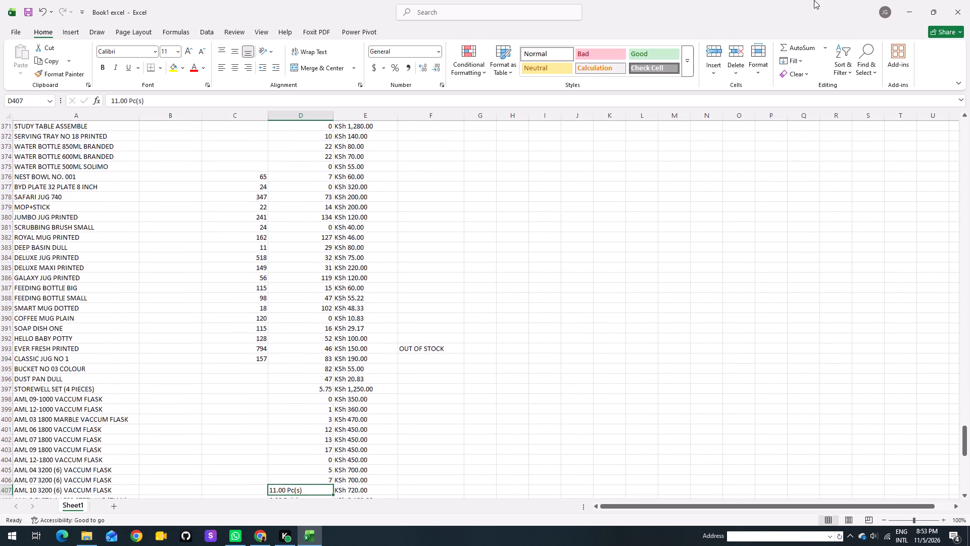
pyautogui.write('11')
pyautogui.press('Return')
# Enter the current stock of the AML steel jug, Carnival set and Riona sets in D408 to D411 as plain numbers: 0, 2, 1 and 1.
pyautogui.press('0')
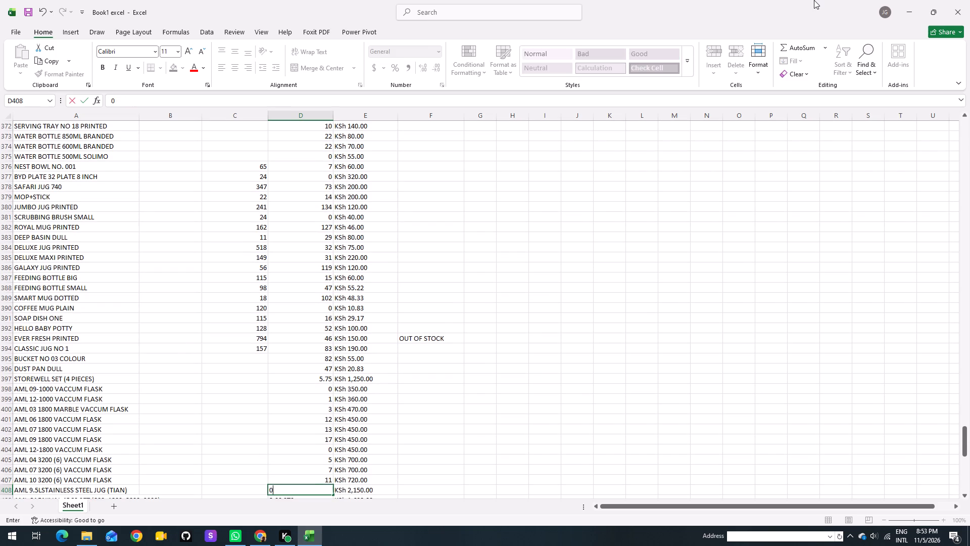
pyautogui.press('Return')
pyautogui.press('2')
pyautogui.press('Return')
pyautogui.press('1')
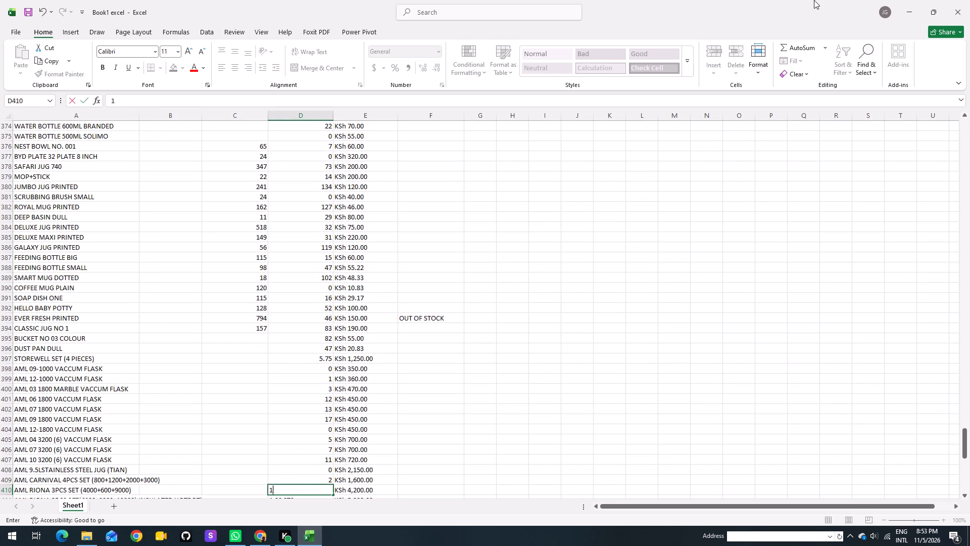
pyautogui.press('Return')
pyautogui.press('1')
pyautogui.press('Return')
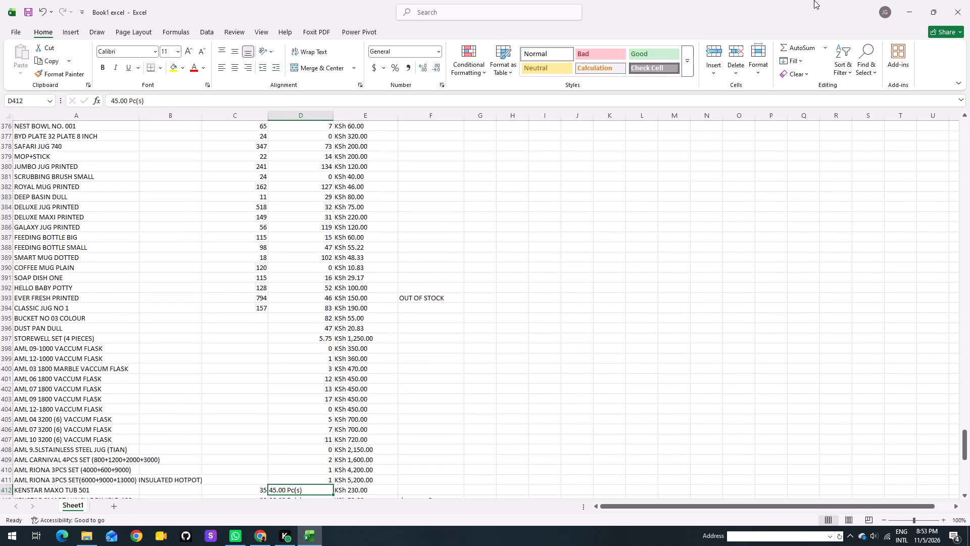
# Enter the current stock of the Kenstar tub, lunch boxes and storage box in D412 to D415 as plain numbers: 45, 28, 285 and 12.75.
pyautogui.write('45')
pyautogui.press('Return')
pyautogui.write('28')
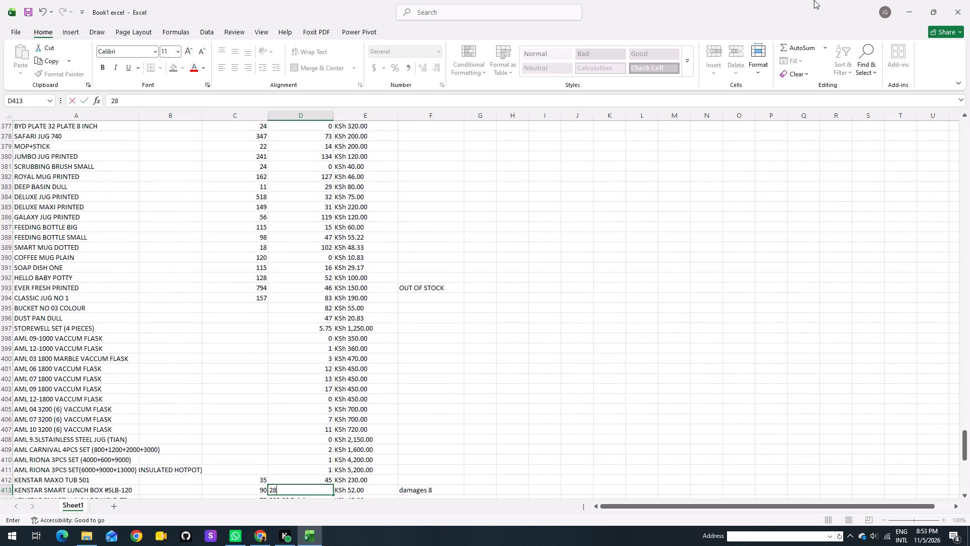
pyautogui.press('Return')
pyautogui.write('285')
pyautogui.press('Return')
pyautogui.write('12.')
pyautogui.write('75')
pyautogui.press('Return')
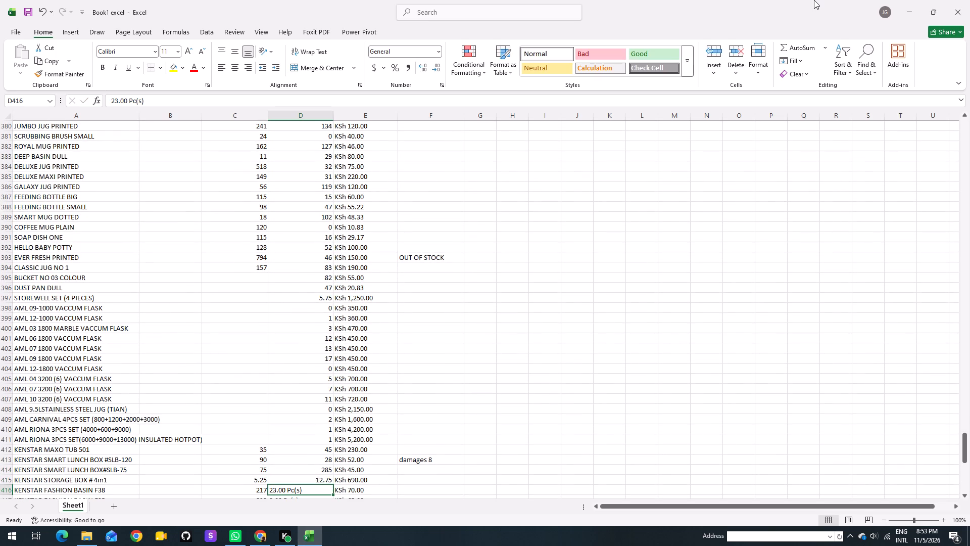
# Enter the current stock in D416 to D421, Kenstar fashion basins through tulip basin, as plain numbers: 23, 8, 11, 0, 24 and 10.
pyautogui.write('23')
pyautogui.press('Return')
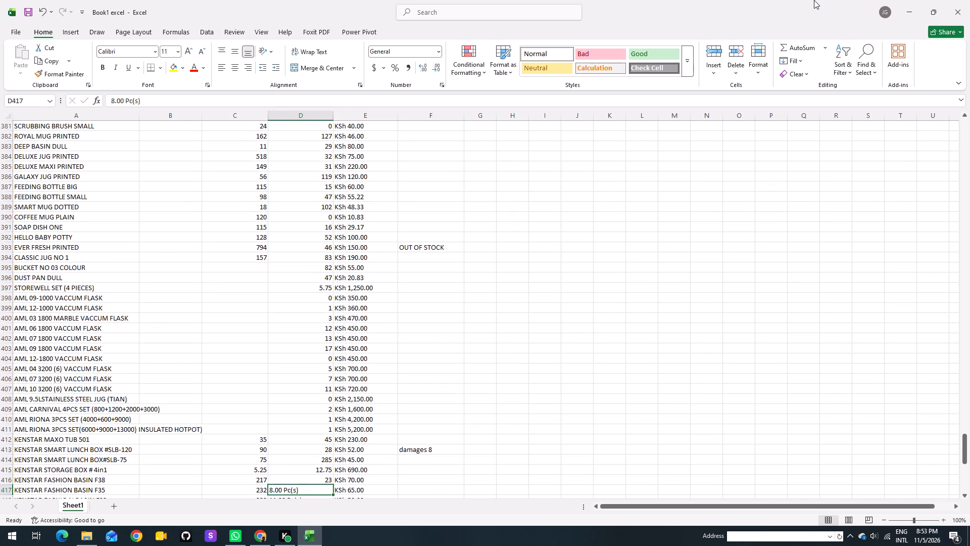
pyautogui.press('8')
pyautogui.press('Return')
pyautogui.write('11')
pyautogui.press('Return')
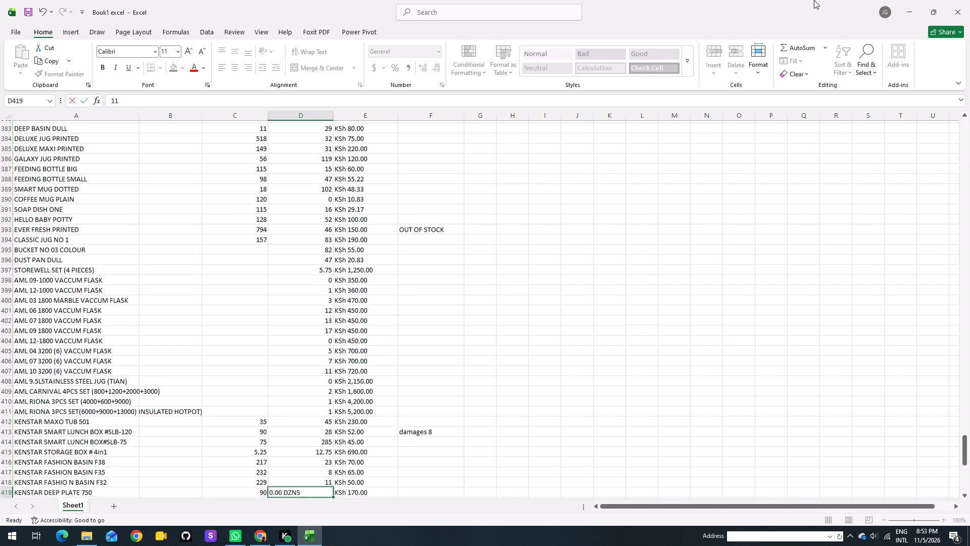
pyautogui.press('0')
pyautogui.press('Return')
pyautogui.write('24')
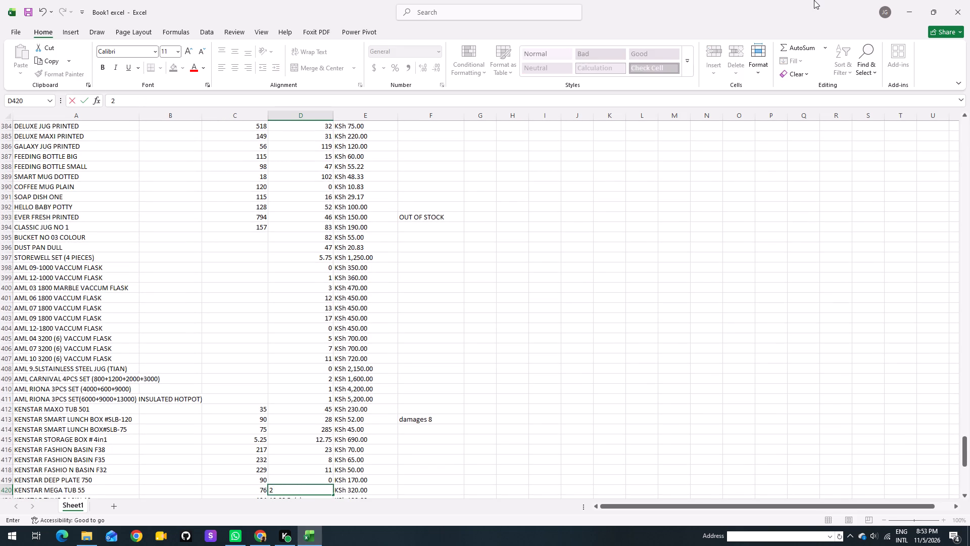
pyautogui.press('Return')
pyautogui.write('10')
pyautogui.press('Return')
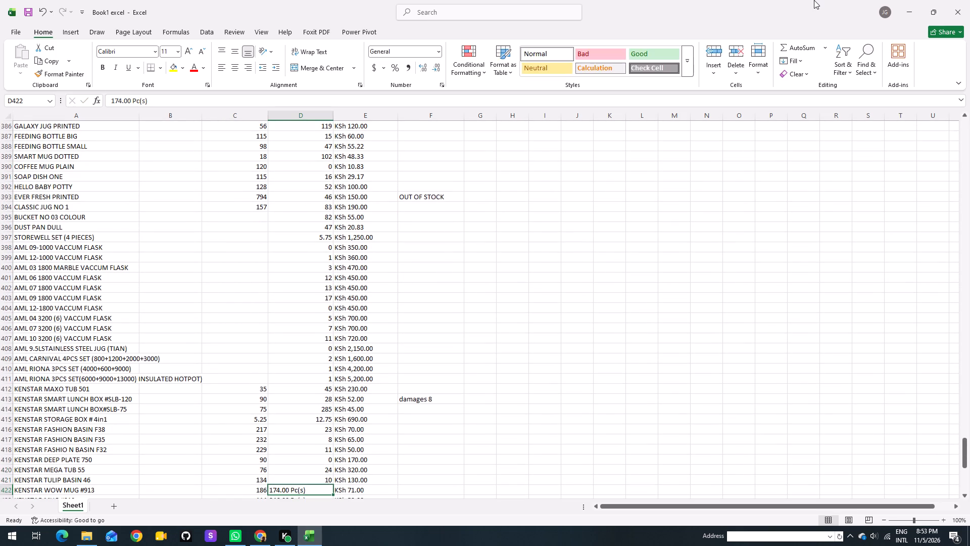
# Enter the current stock of the Kenstar mugs and laundry baskets in D422 to D426 as plain numbers: 174, 246, 0, 10 and 16.
pyautogui.write('174')
pyautogui.press('Return')
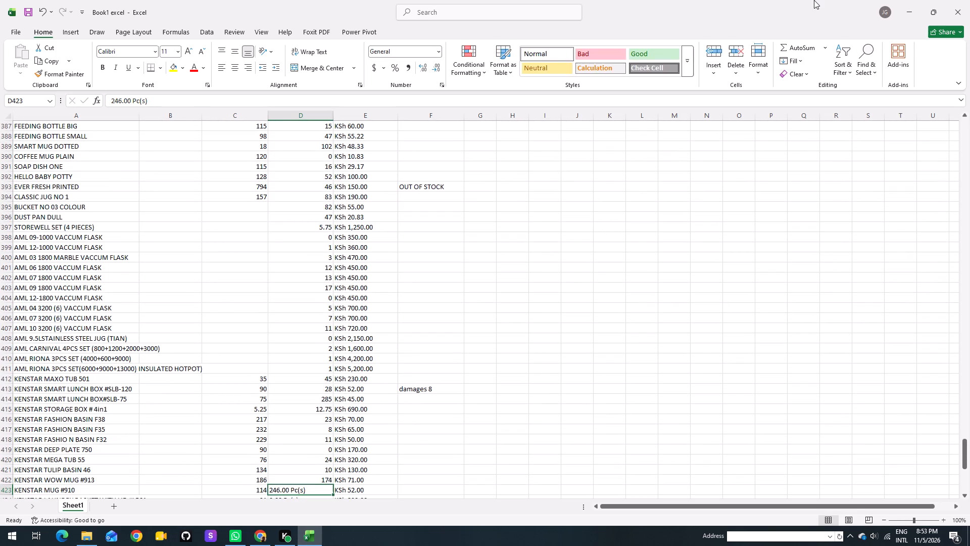
pyautogui.write('246')
pyautogui.press('Return')
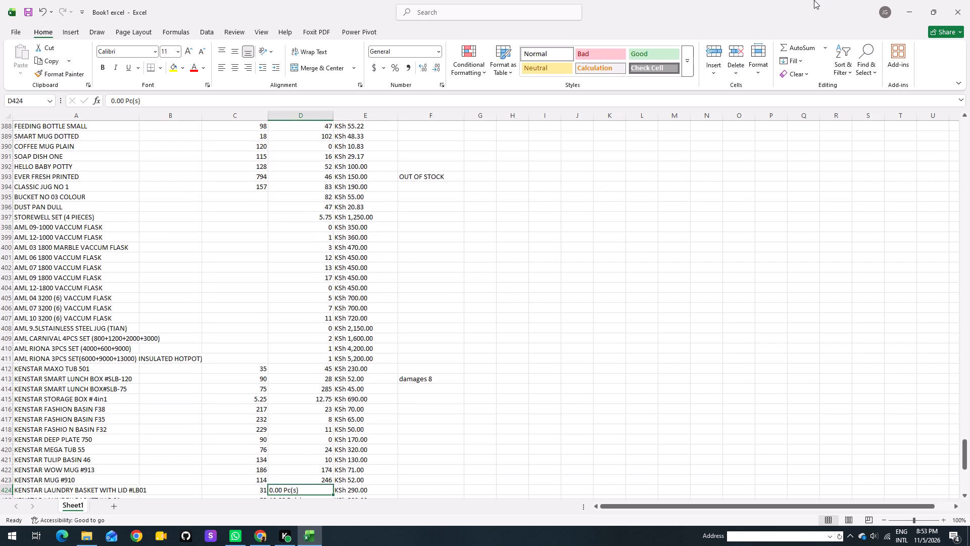
pyautogui.press('0')
pyautogui.press('Return')
pyautogui.write('11')
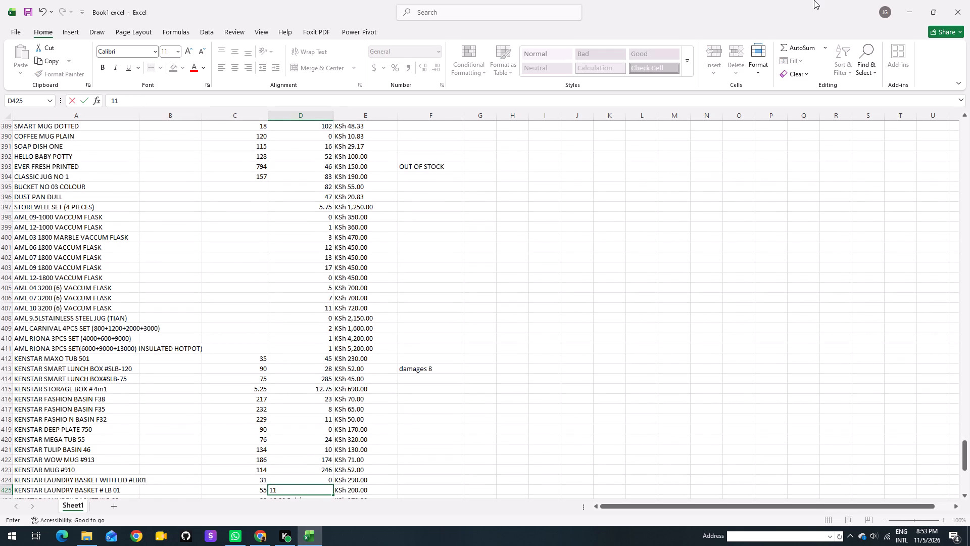
pyautogui.press('BackSpace')
pyautogui.press('0')
pyautogui.press('Return')
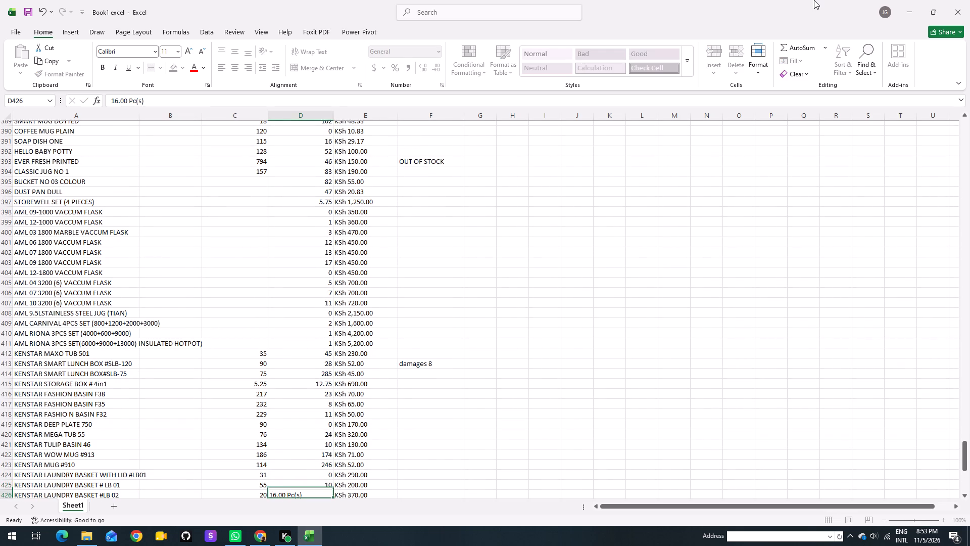
pyautogui.write('16')
pyautogui.press('Return')
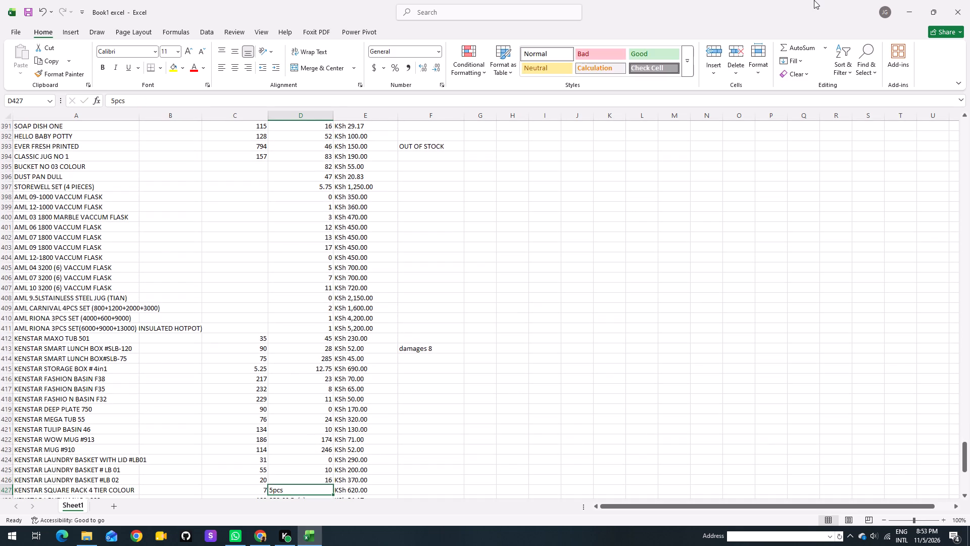
# Enter the current stock in D427 to D431, Kenstar square rack through hygiene basket, as plain numbers: 5, 258, 266, 114 and 11.
pyautogui.press('5')
pyautogui.press('Return')
pyautogui.write('258')
pyautogui.press('Return')
pyautogui.write('266')
pyautogui.press('Return')
pyautogui.write('114')
pyautogui.press('Return')
pyautogui.write('11')
pyautogui.press('Return')
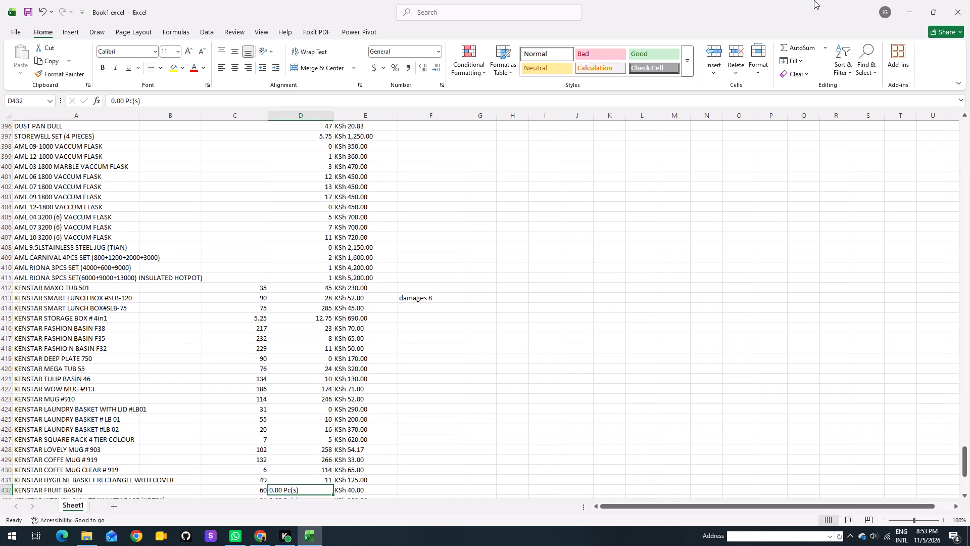
# Enter the current stock of the Kenstar fruit basin, dish tray and comfort chair in D432 to D434 as plain numbers: 0, 3 and 32.
pyautogui.press('0')
pyautogui.press('Return')
pyautogui.press('3')
pyautogui.press('Return')
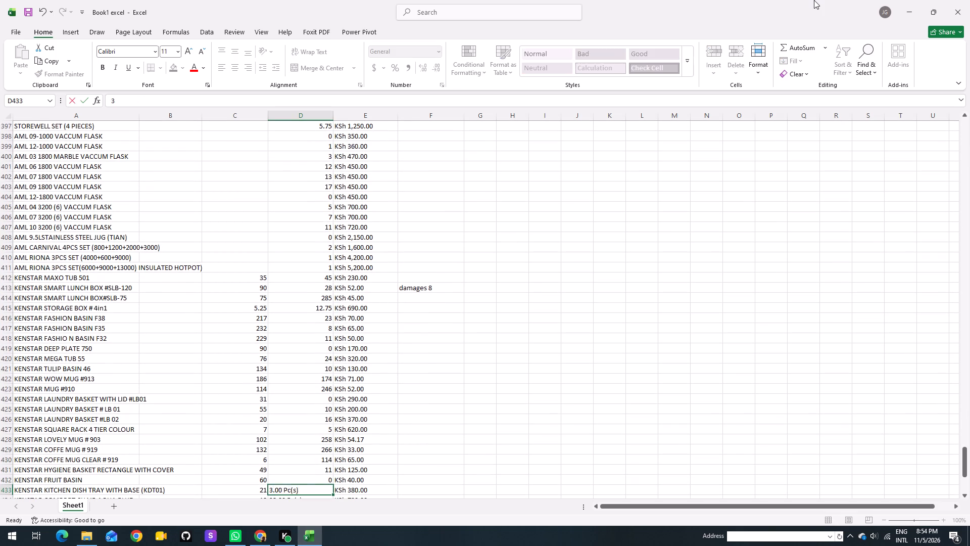
pyautogui.write('32')
pyautogui.press('Return')
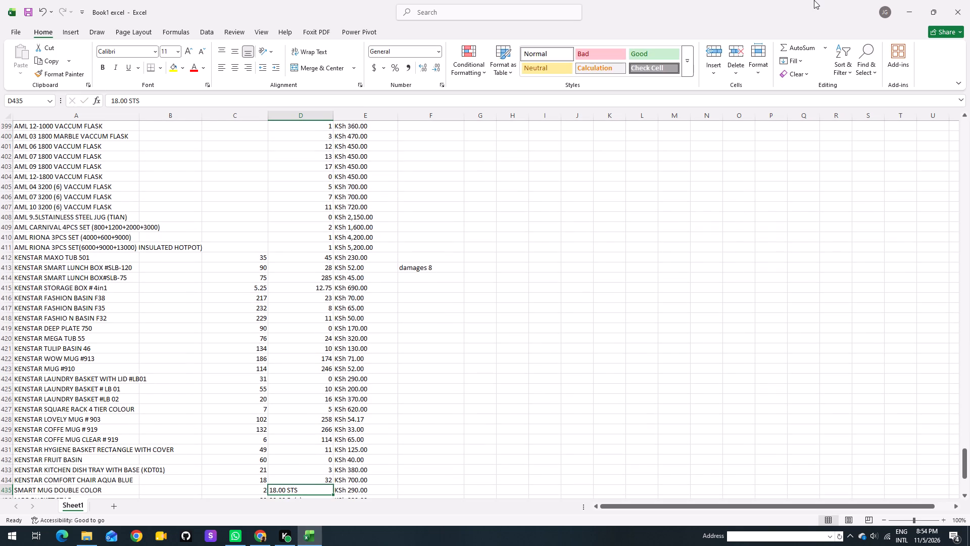
# Enter the current stock in D435 to D438, smart mug double color through galaxy mug, as plain numbers: 18, 20, 17 and 17.
pyautogui.write('18')
pyautogui.press('Return')
pyautogui.write('20')
pyautogui.press('Return')
pyautogui.write('17')
pyautogui.press('Return')
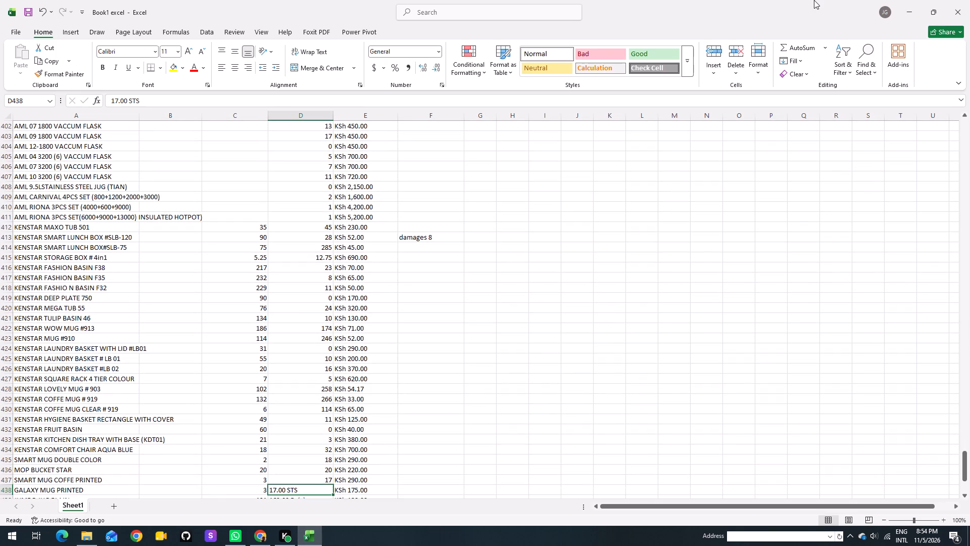
pyautogui.write('17')
pyautogui.press('Return')
# Enter the current stock in D439 to D442, jumbo jug through 10L Ndoo Bandua dull, as plain numbers: 169, 2, 128 and 90.
pyautogui.write('16')
pyautogui.press('9')
pyautogui.press('Return')
pyautogui.press('2')
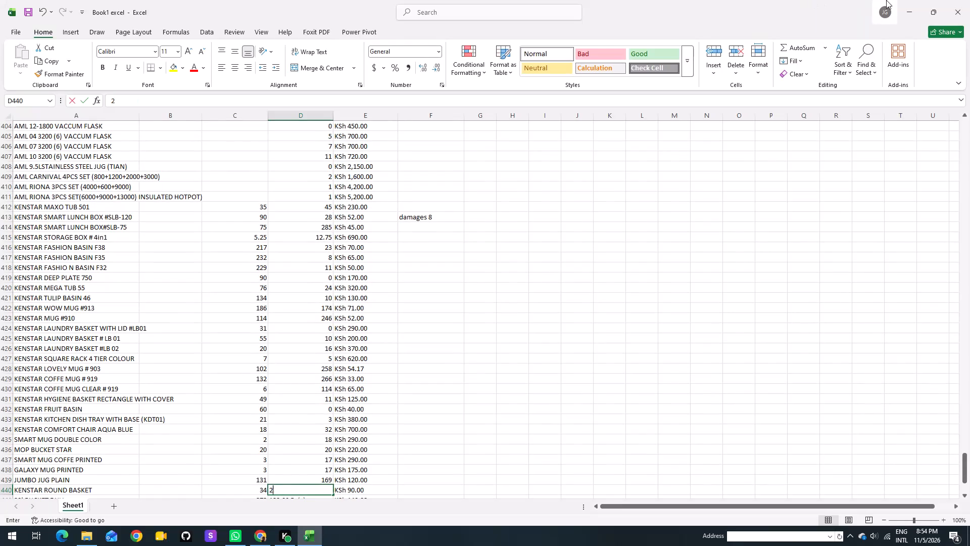
pyautogui.press('Return')
pyautogui.write('128')
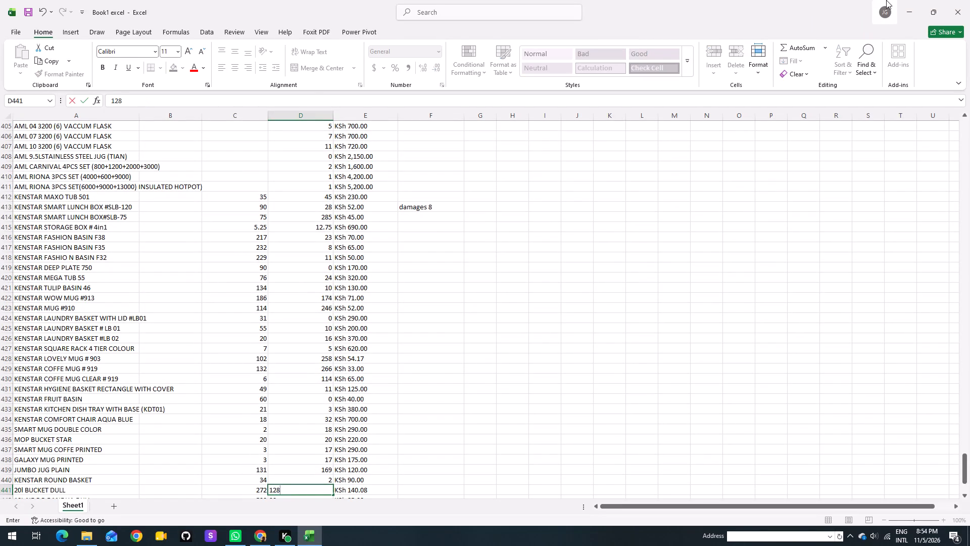
pyautogui.press('Return')
pyautogui.press('9')
pyautogui.press('0')
pyautogui.press('Return')
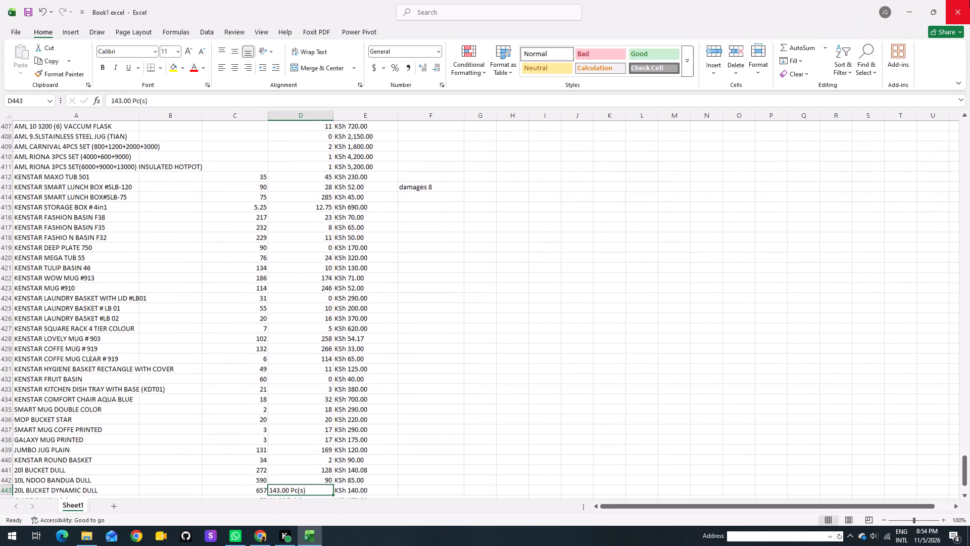
# Enter the current stock in D443 to D446, 20L dynamic bucket through multi purpose basket, as plain numbers: 143, 41, 0 and 52.
pyautogui.write('143')
pyautogui.press('Return')
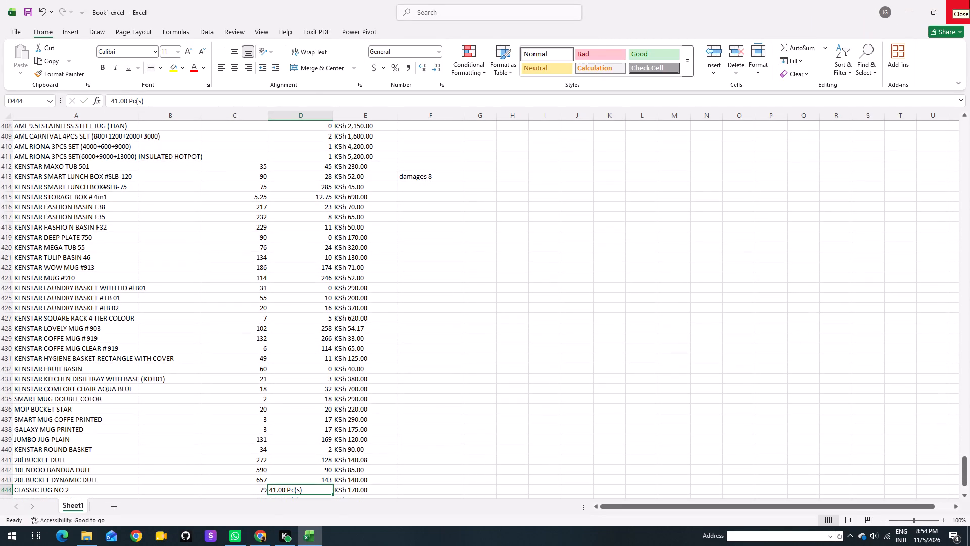
pyautogui.write('41')
pyautogui.press('Return')
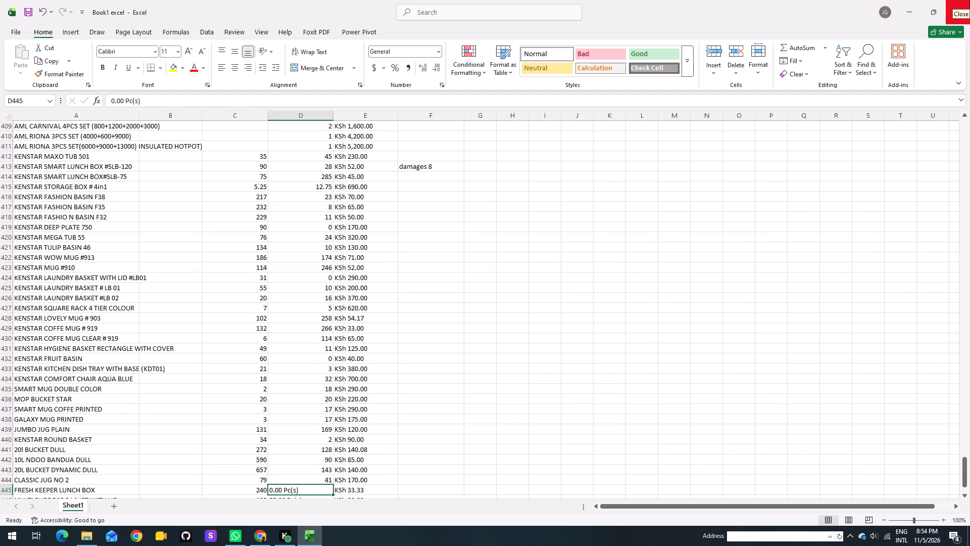
pyautogui.press('0')
pyautogui.press('Return')
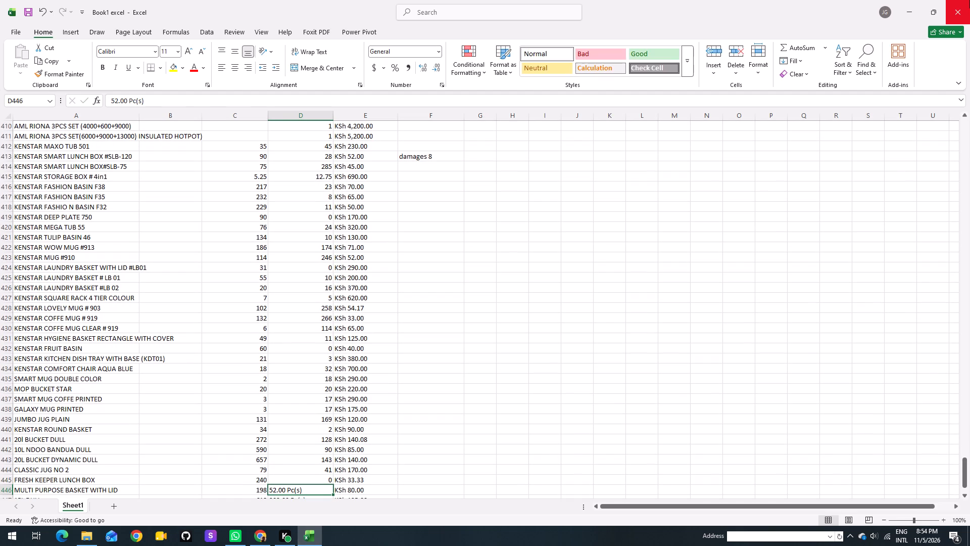
pyautogui.write('52')
pyautogui.press('Return')
# Enter the current stock in D447 to D450, 15L dull through Safari mug 922, as plain numbers: 302, 132, 185 and 0.
pyautogui.write('302')
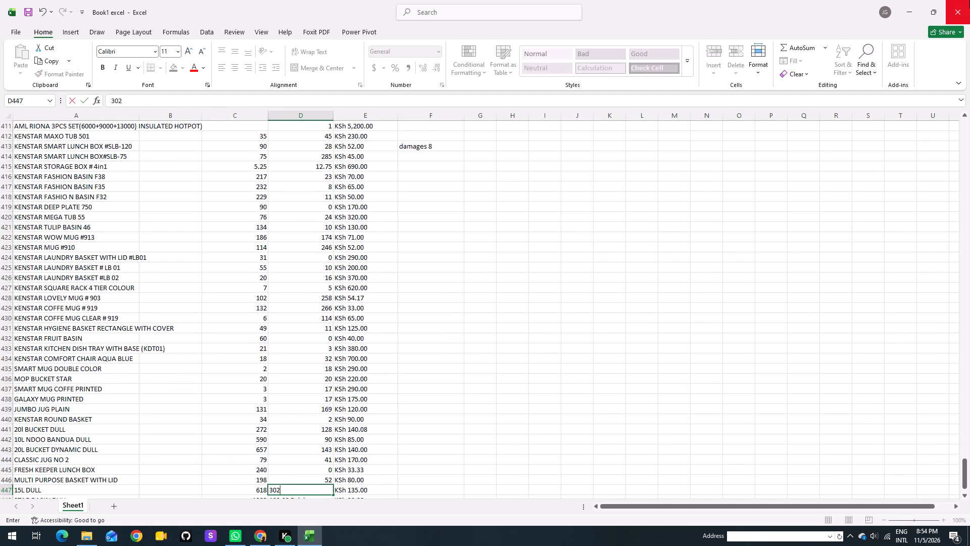
pyautogui.press('Return')
pyautogui.write('132')
pyautogui.press('Return')
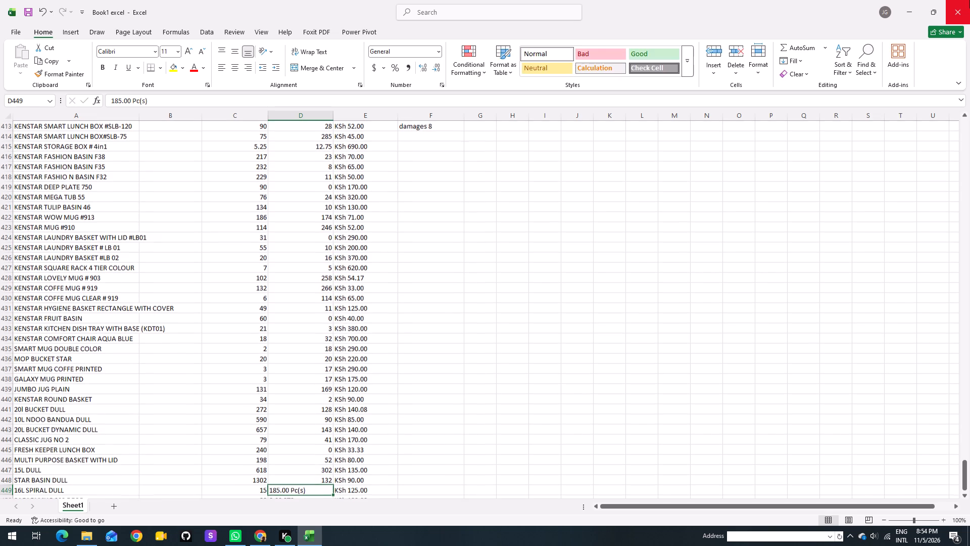
pyautogui.write('185')
pyautogui.press('Return')
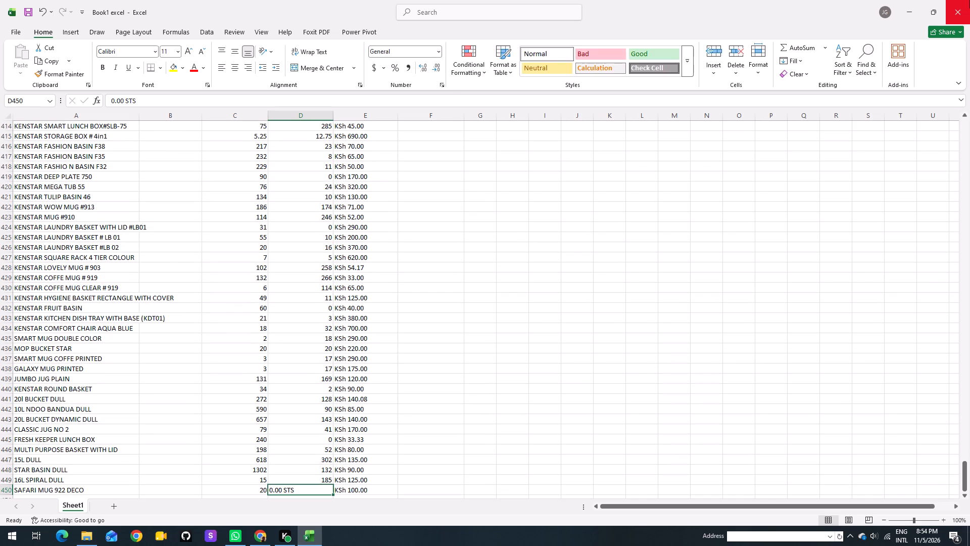
pyautogui.press('0')
pyautogui.press('Return')
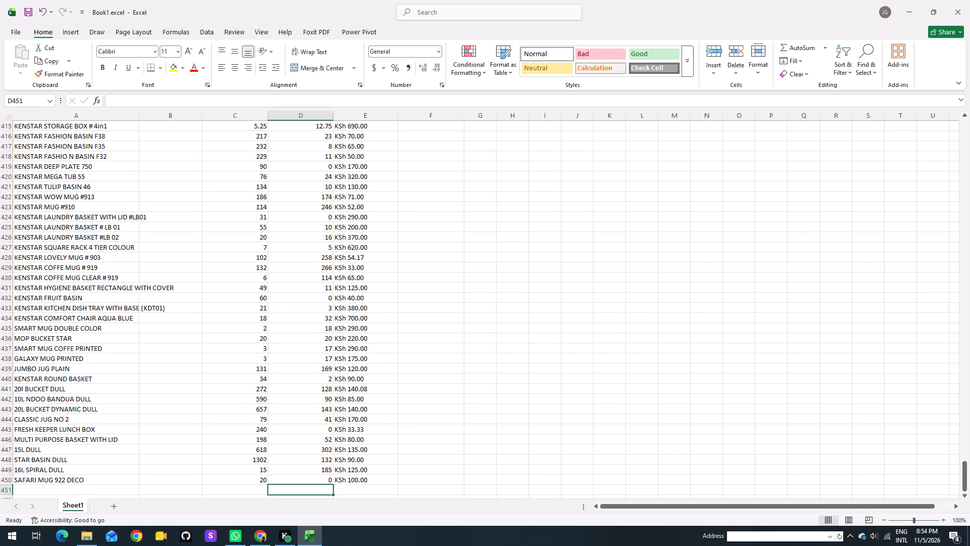
# Total the whole Current Stock column D with AutoSum.
pyautogui.scroll(9, 341, 308)
pyautogui.scroll(18, 344, 257)
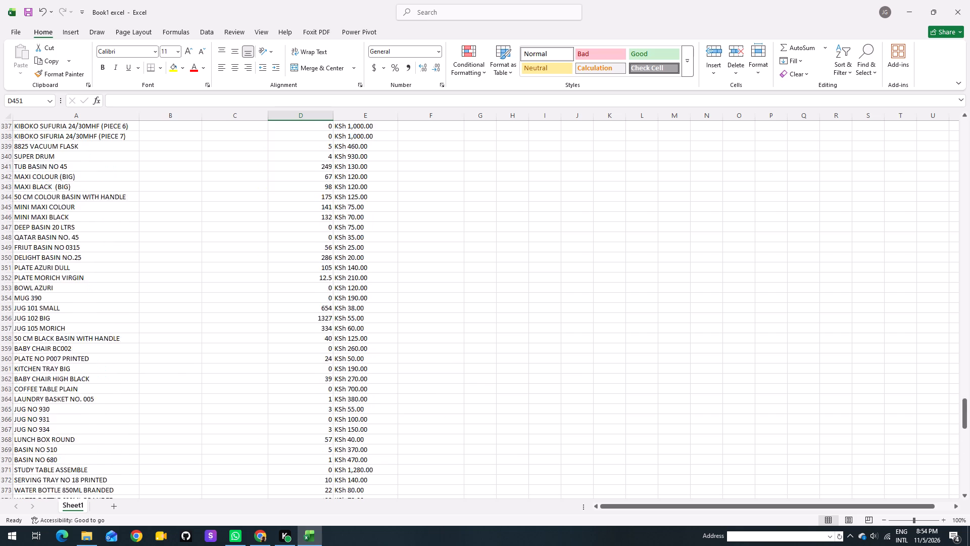
pyautogui.scroll(13, 344, 254)
pyautogui.scroll(20, 344, 254)
pyautogui.scroll(5, 344, 254)
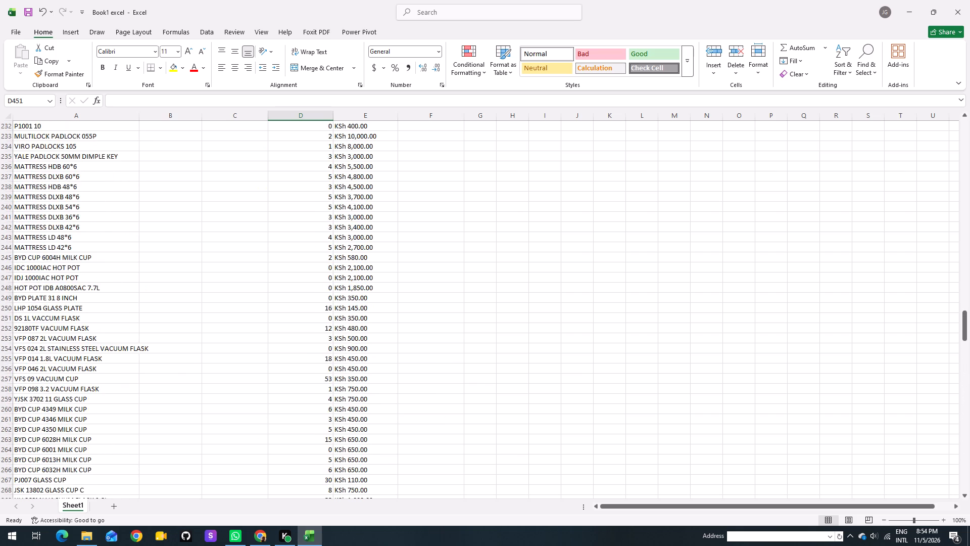
pyautogui.scroll(20, 344, 255)
pyautogui.scroll(13, 344, 255)
pyautogui.scroll(8, 344, 255)
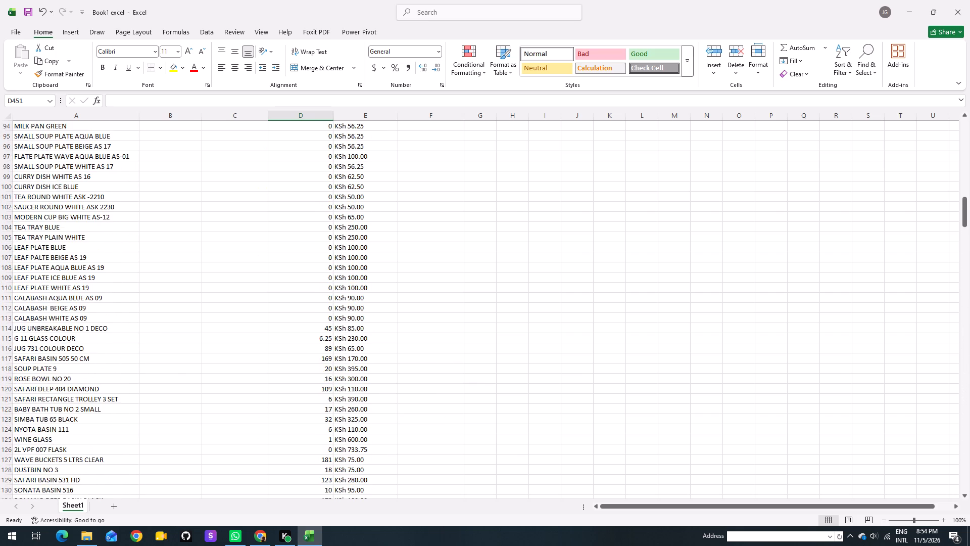
pyautogui.scroll(20, 344, 255)
pyautogui.scroll(20, 344, 255)
pyautogui.scroll(4, 344, 255)
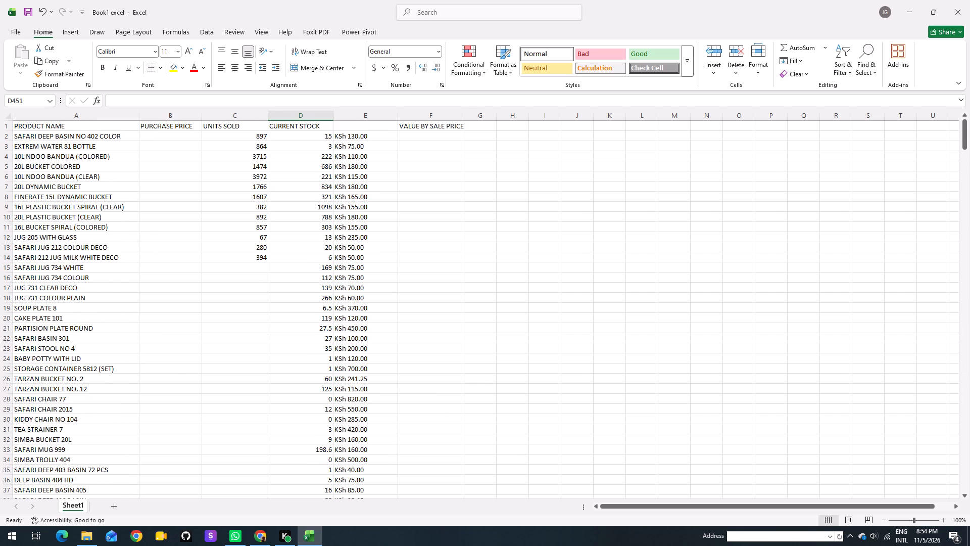
pyautogui.click(325, 117)
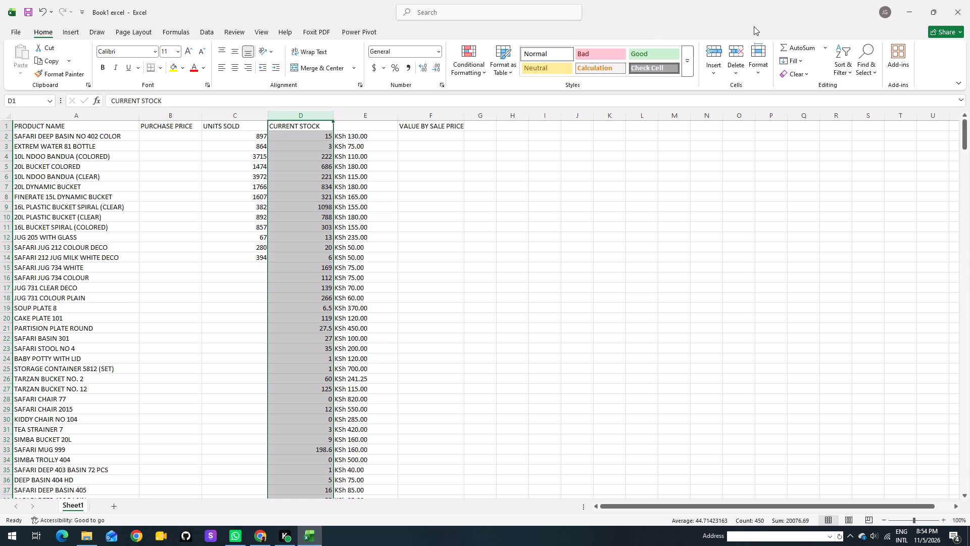
pyautogui.click(794, 43)
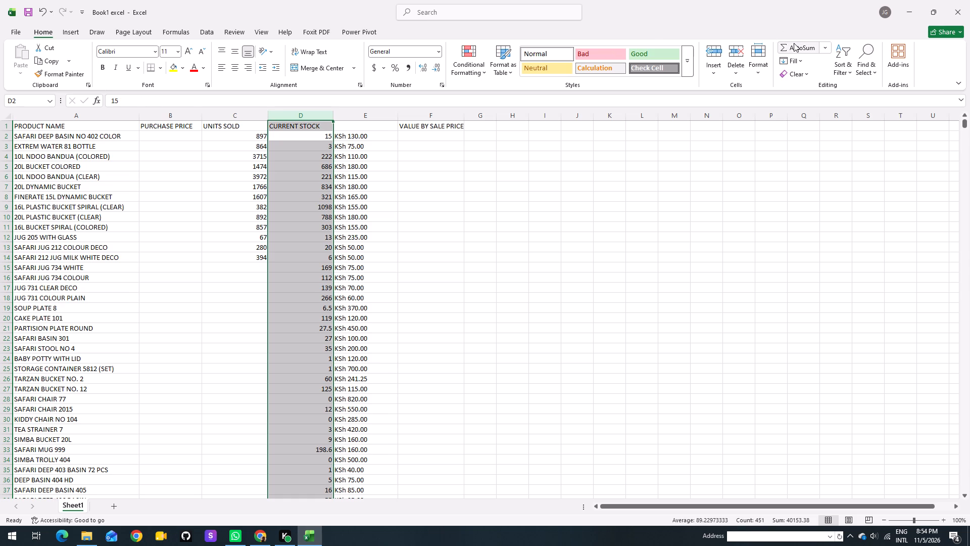
pyautogui.scroll(-6, 432, 221)
pyautogui.scroll(-15, 331, 267)
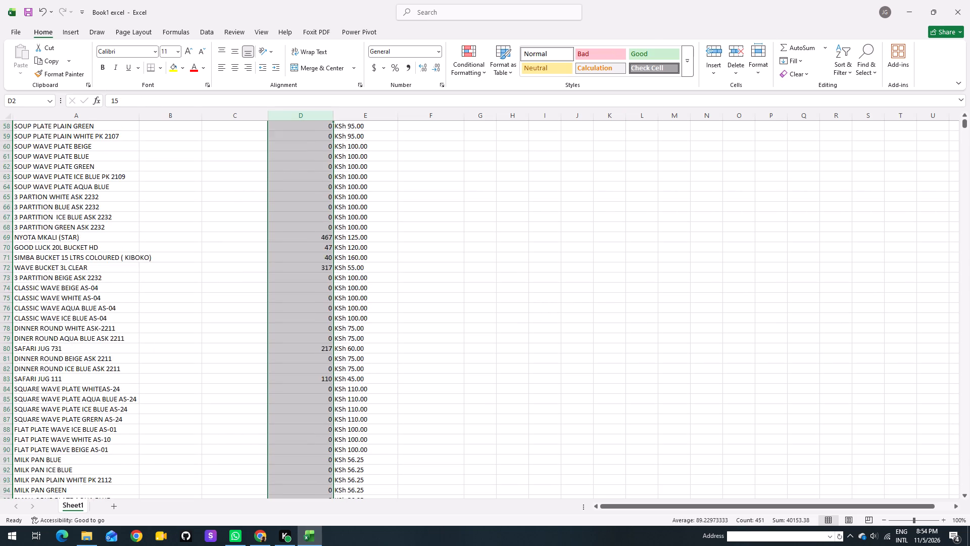
pyautogui.scroll(-20, 325, 281)
pyautogui.scroll(-14, 316, 300)
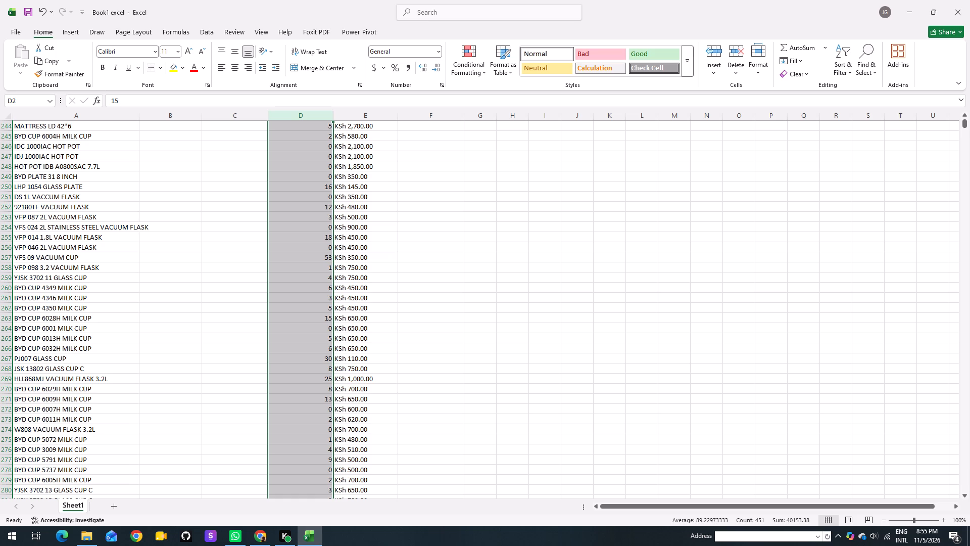
# Enter the KSh prices in column E, rows 2 to 4, as plain numbers without the currency text: 130, 75 and 110.
pyautogui.click(359, 112)
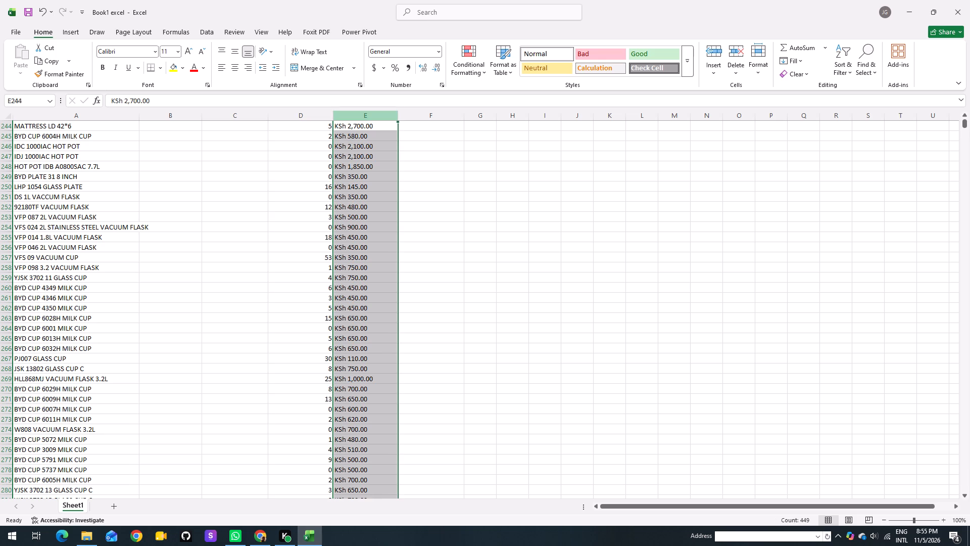
pyautogui.scroll(17, 361, 131)
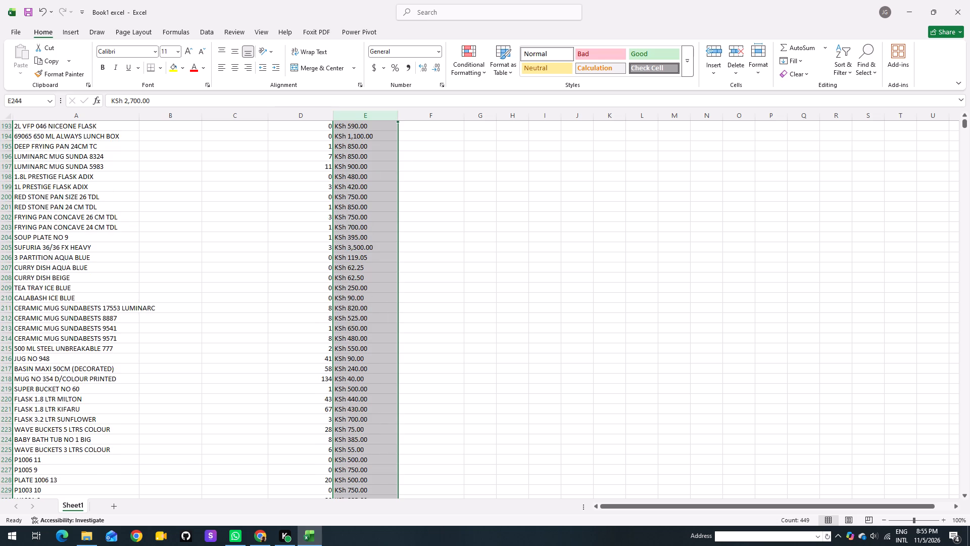
pyautogui.scroll(16, 362, 134)
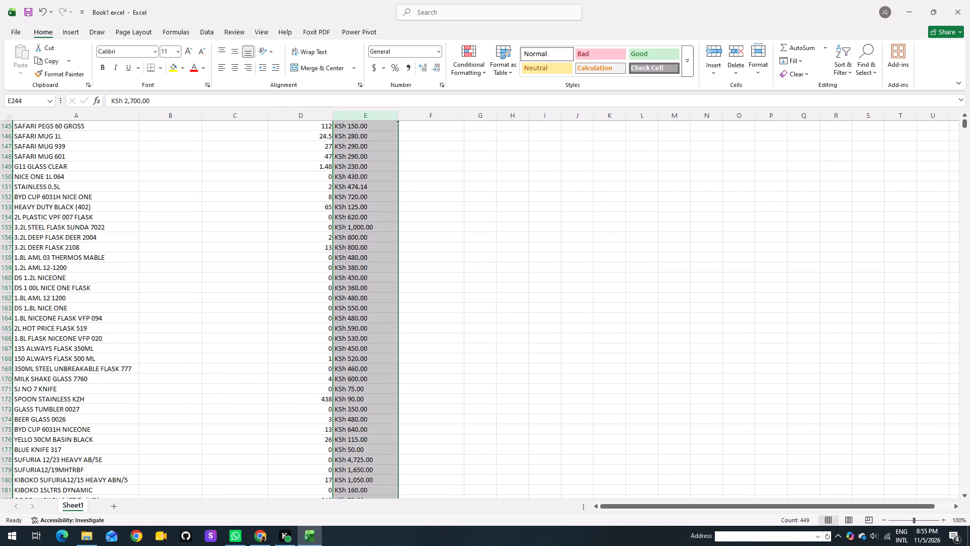
pyautogui.scroll(16, 362, 134)
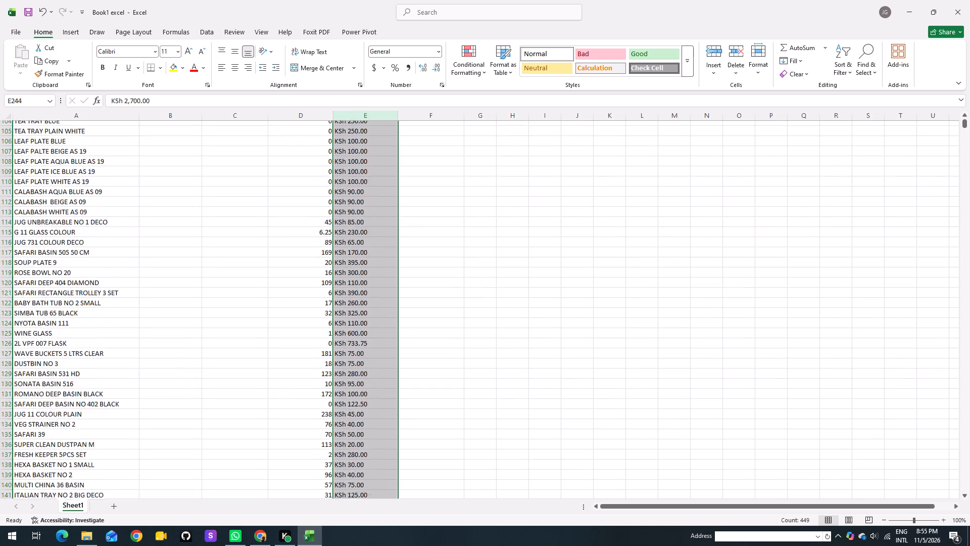
pyautogui.scroll(3, 362, 134)
pyautogui.scroll(19, 362, 134)
pyautogui.scroll(6, 363, 136)
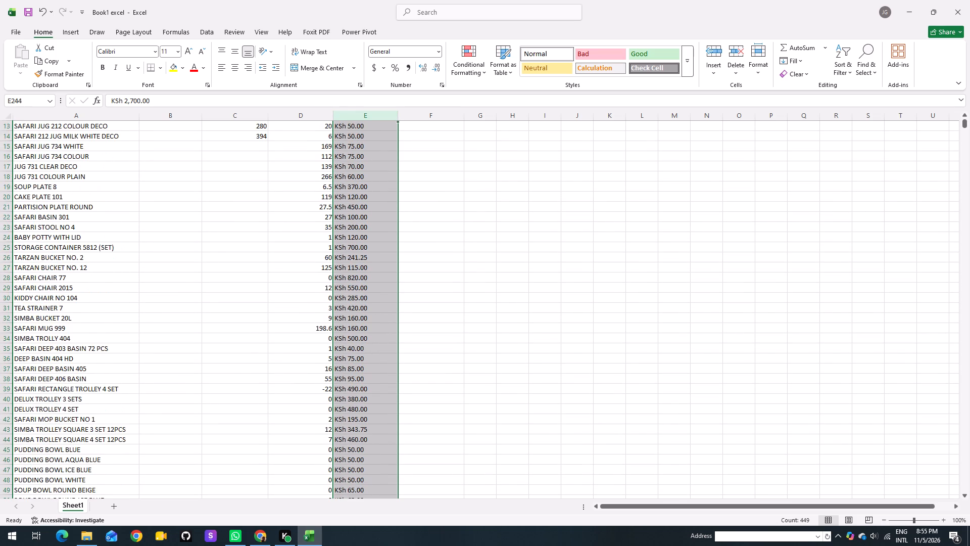
pyautogui.scroll(18, 363, 139)
pyautogui.scroll(6, 363, 139)
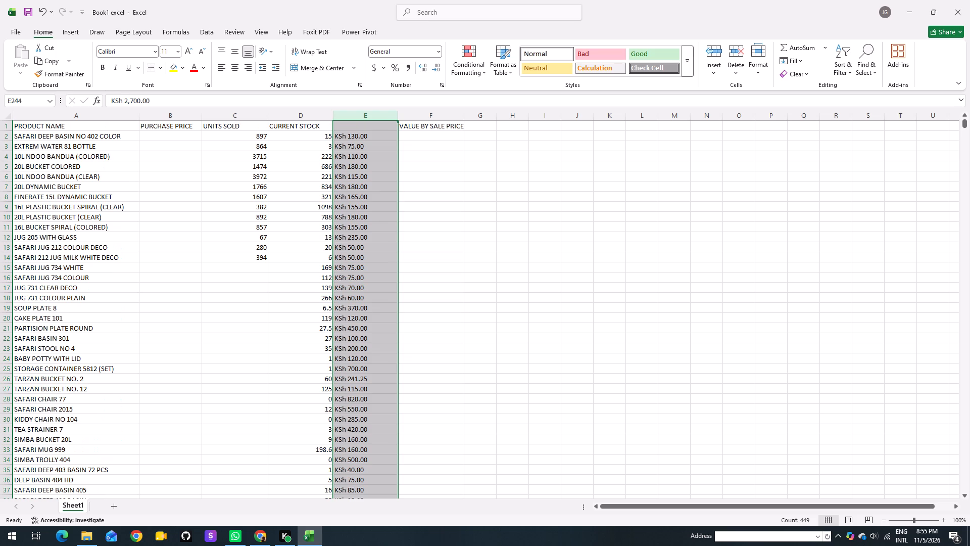
pyautogui.scroll(14, 363, 142)
pyautogui.click(360, 141)
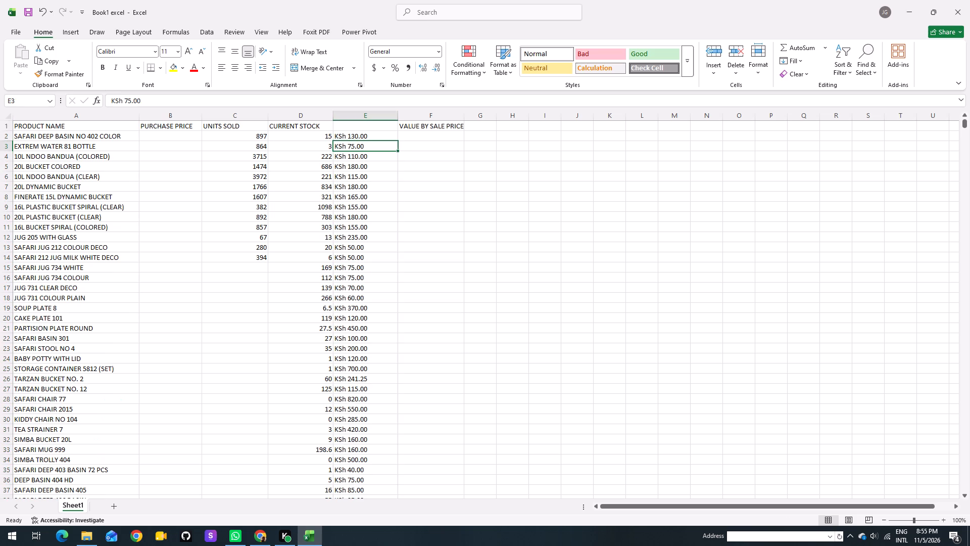
pyautogui.click(359, 135)
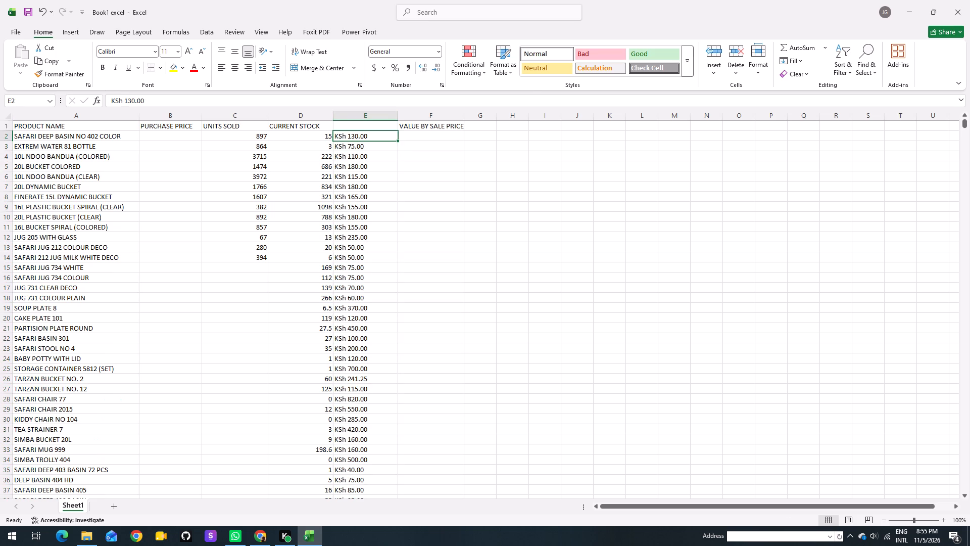
pyautogui.write('130')
pyautogui.press('Return')
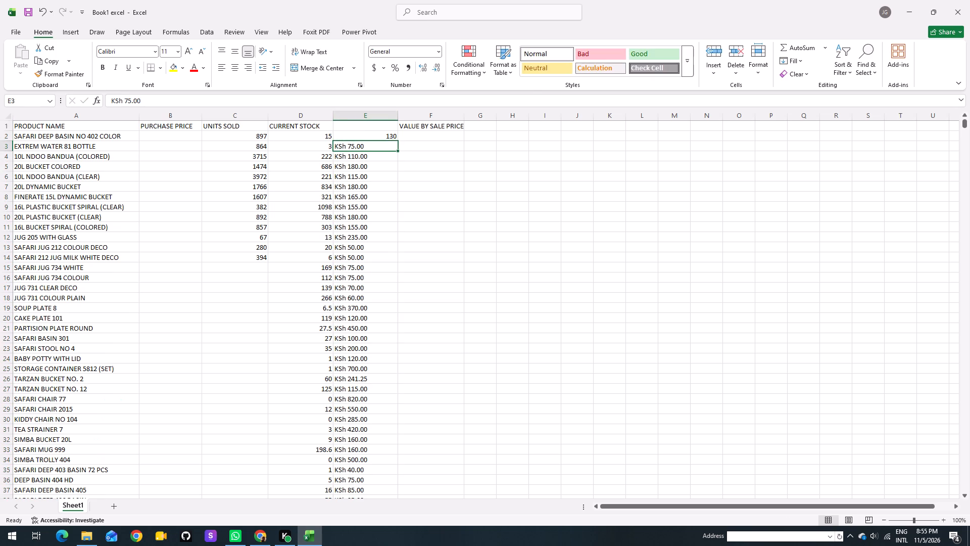
pyautogui.write('75')
pyautogui.press('Return')
pyautogui.write('110')
pyautogui.press('Return')
# Enter the prices in E5 to E9, 20L bucket colored through 16L plastic bucket spiral, as plain numbers: 180, 115, 180, 165 and 155.
pyautogui.write('180')
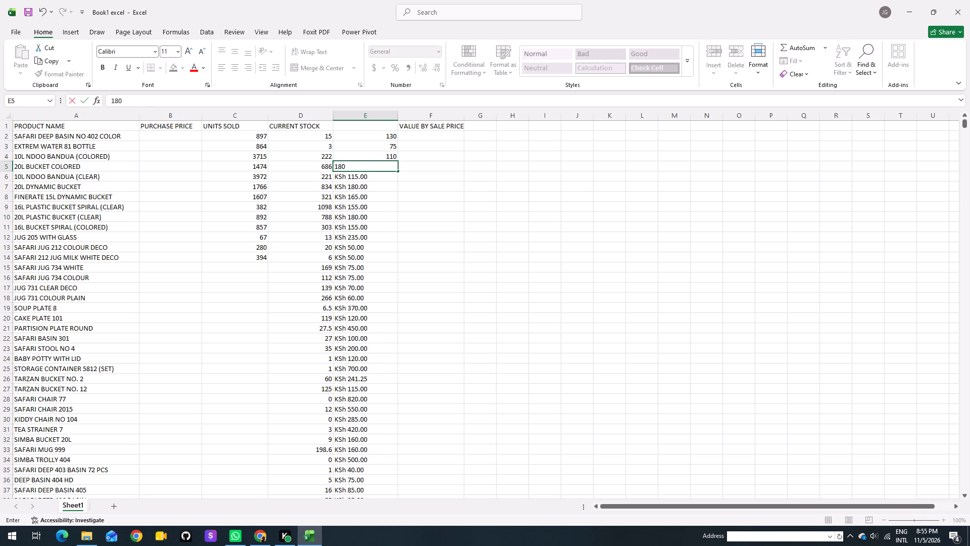
pyautogui.press('Return')
pyautogui.write('115')
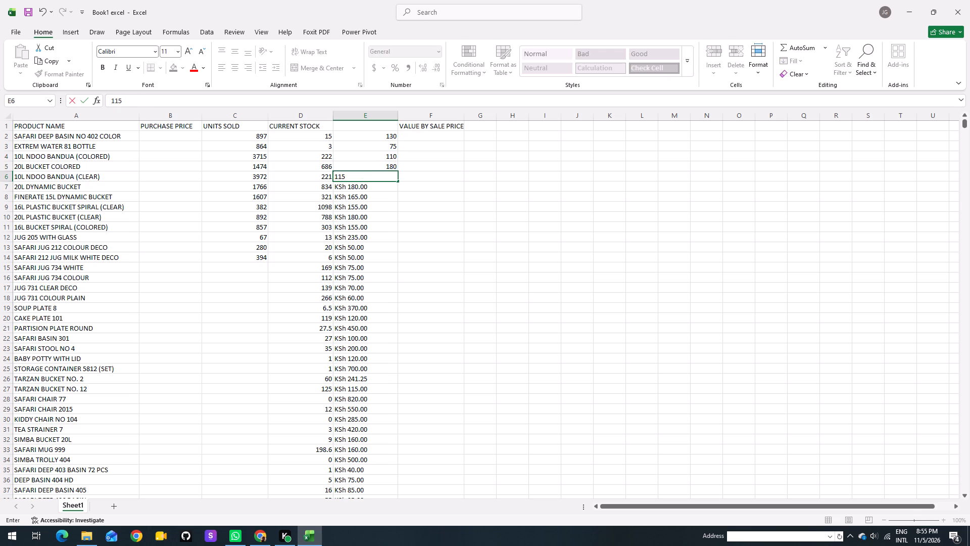
pyautogui.press('Return')
pyautogui.write('180')
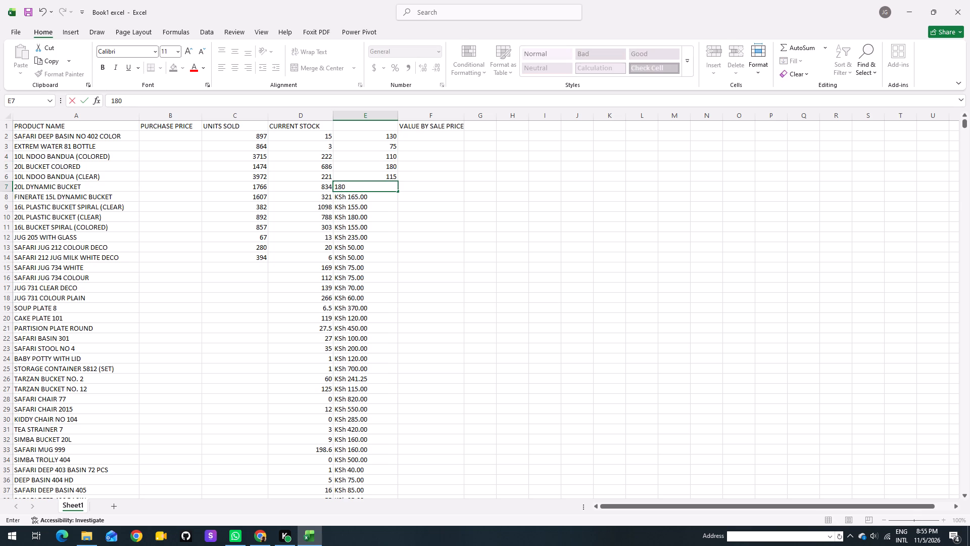
pyautogui.press('Return')
pyautogui.write('165')
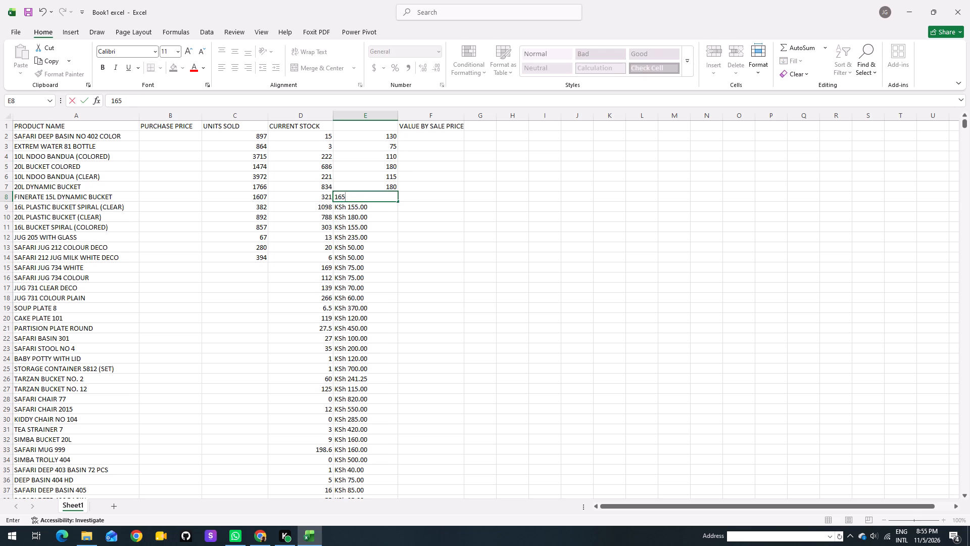
pyautogui.press('Return')
pyautogui.write('155')
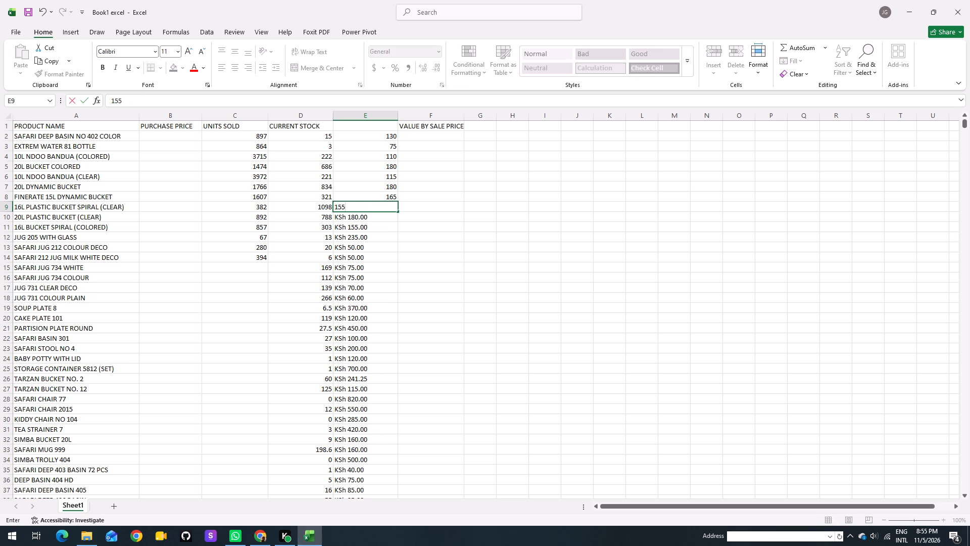
pyautogui.press('Return')
# Enter the prices in E10 to E14, 20L plastic bucket through Safari 212 jug, as plain numbers: 180, 155, 235, 50 and 50.
pyautogui.write('180')
pyautogui.press('Return')
pyautogui.write('155')
pyautogui.press('Return')
pyautogui.write('235')
pyautogui.press('Return')
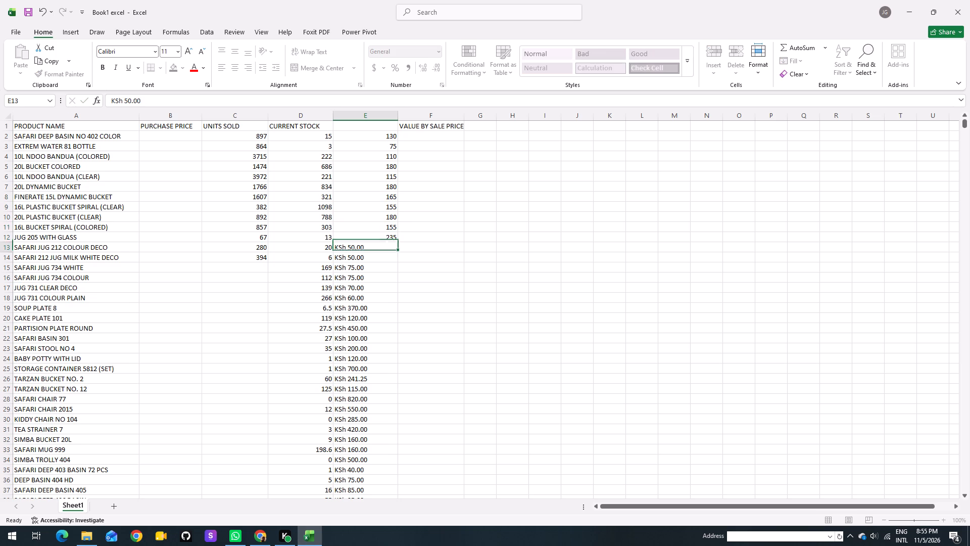
pyautogui.write('50')
pyautogui.press('Return')
pyautogui.write('50')
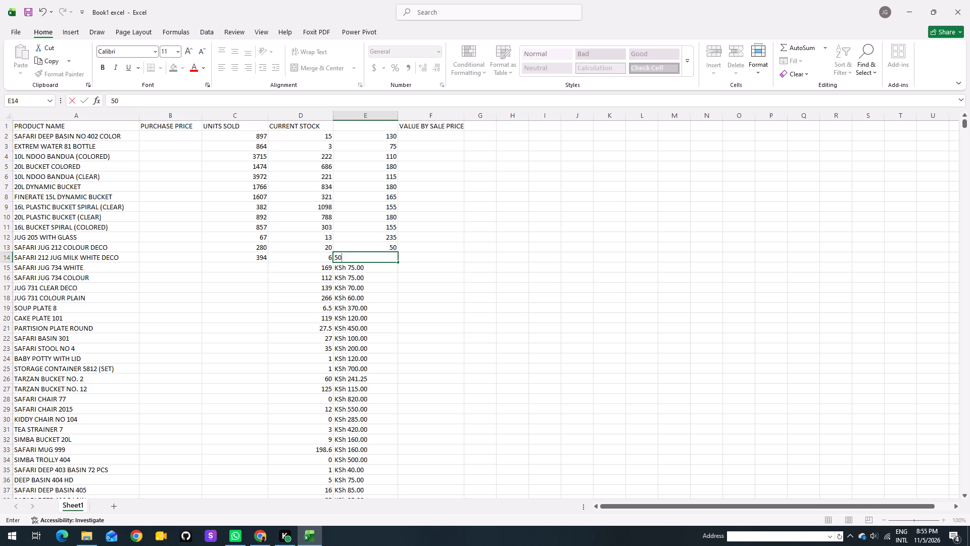
pyautogui.press('Return')
# Enter the prices of the 734 and 731 jugs in E15 to E18 as plain numbers: 75, 75, 70 and 60.
pyautogui.press('7')
pyautogui.press('5')
pyautogui.press('Return')
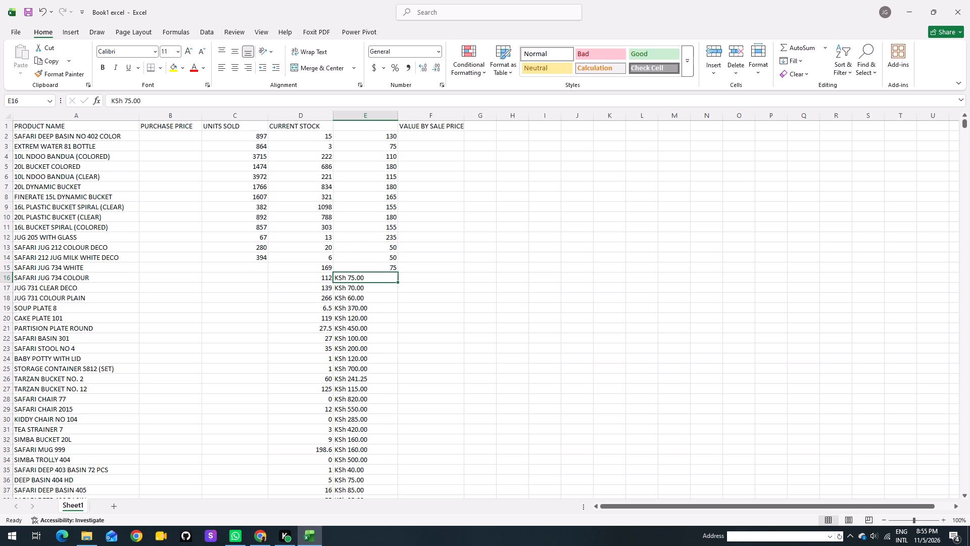
pyautogui.write('75')
pyautogui.press('Return')
pyautogui.write('70')
pyautogui.press('Return')
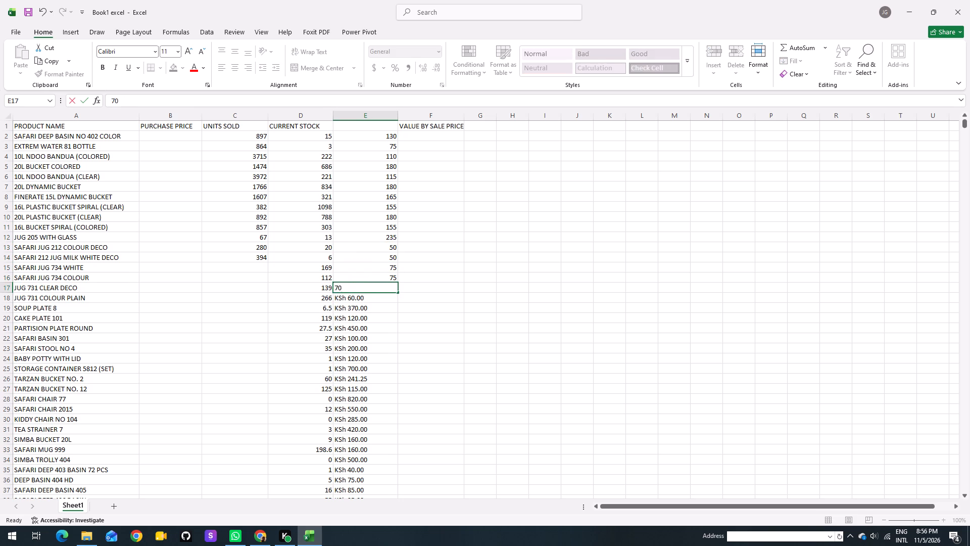
pyautogui.write('60')
pyautogui.press('Return')
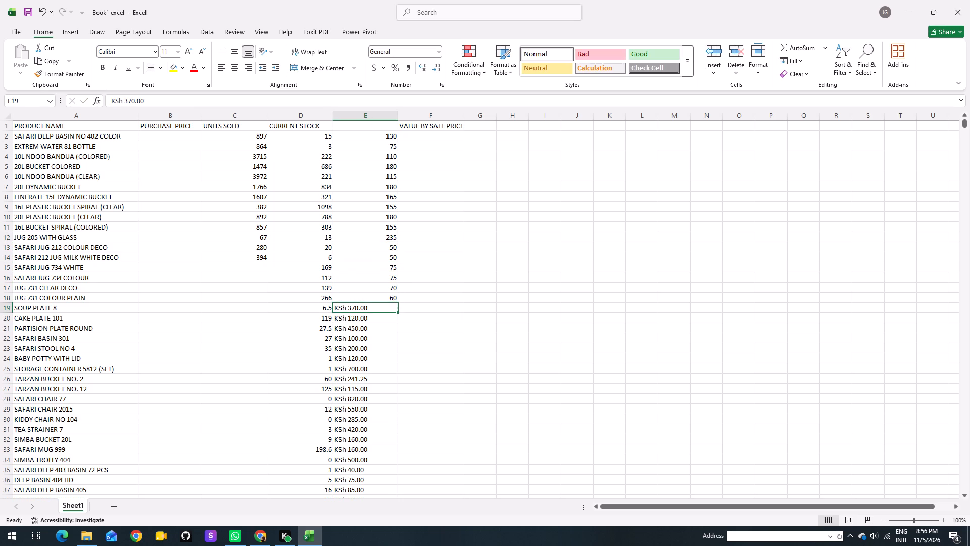
# Enter the prices in E19 to E24, soup plate 8 through baby potty, as plain numbers: 370, 120, 450, 100, 200 and 120.
pyautogui.write('370')
pyautogui.press('Return')
pyautogui.write('120')
pyautogui.press('Return')
pyautogui.write('450')
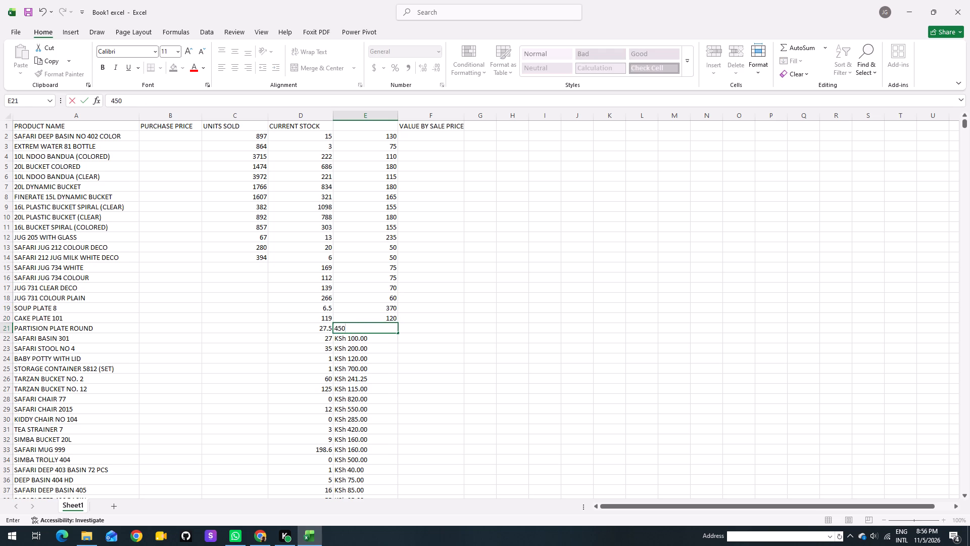
pyautogui.press('Return')
pyautogui.write('100')
pyautogui.press('Return')
pyautogui.write('200')
pyautogui.press('Return')
pyautogui.write('120')
pyautogui.press('Return')
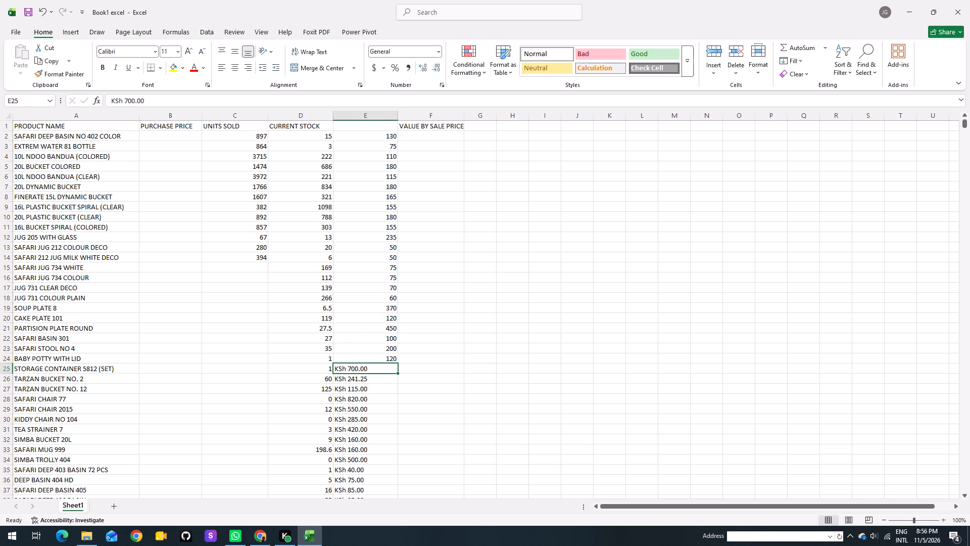
# Enter the prices in E25 to E30, storage container through kiddy chair, as plain numbers: 700, 241.25, 115, 820, 550 and 285.
pyautogui.write('700')
pyautogui.press('Return')
pyautogui.write('241.25')
pyautogui.press('Return')
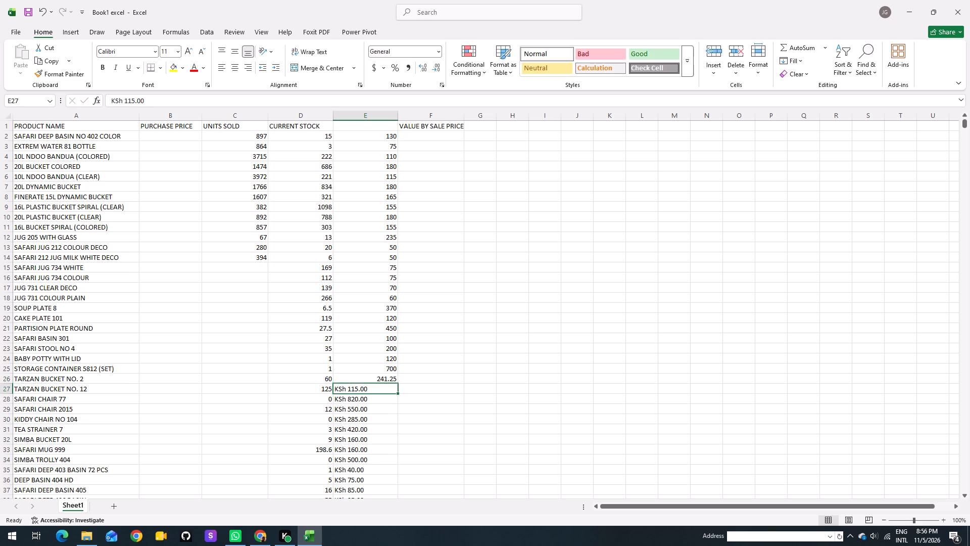
pyautogui.write('115')
pyautogui.press('Return')
pyautogui.press('8')
pyautogui.write('20')
pyautogui.press('Return')
pyautogui.write('550')
pyautogui.press('Return')
pyautogui.write('28')
pyautogui.press('5')
pyautogui.press('Return')
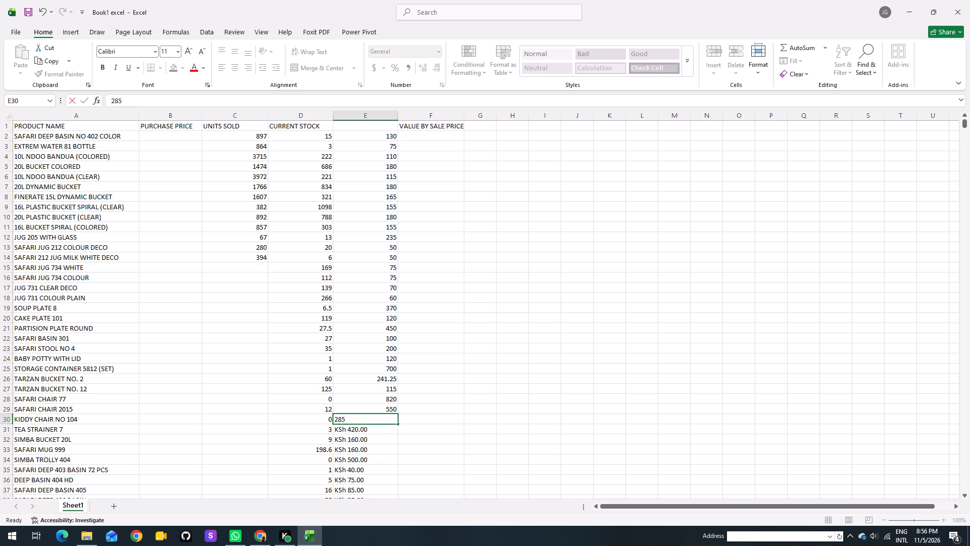
# Enter the prices in E31 to E34, tea strainer 7 through Simba trolly 404, as plain numbers: 420, 160, 160 and 500.
pyautogui.write('42')
pyautogui.press('0')
pyautogui.press('Return')
pyautogui.write('160')
pyautogui.press('Return')
pyautogui.write('160')
pyautogui.press('Return')
pyautogui.write('500')
pyautogui.press('Return')
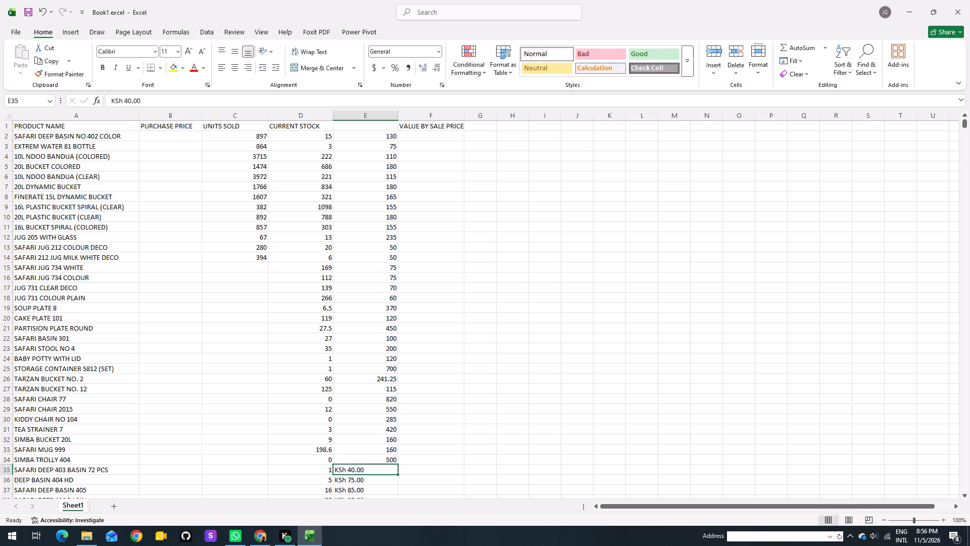
# Enter the prices of the deep basins 403 to 406 in E35 to E38 as plain numbers: 40, 75, 85 and 95.
pyautogui.write('40')
pyautogui.press('Return')
pyautogui.write('75')
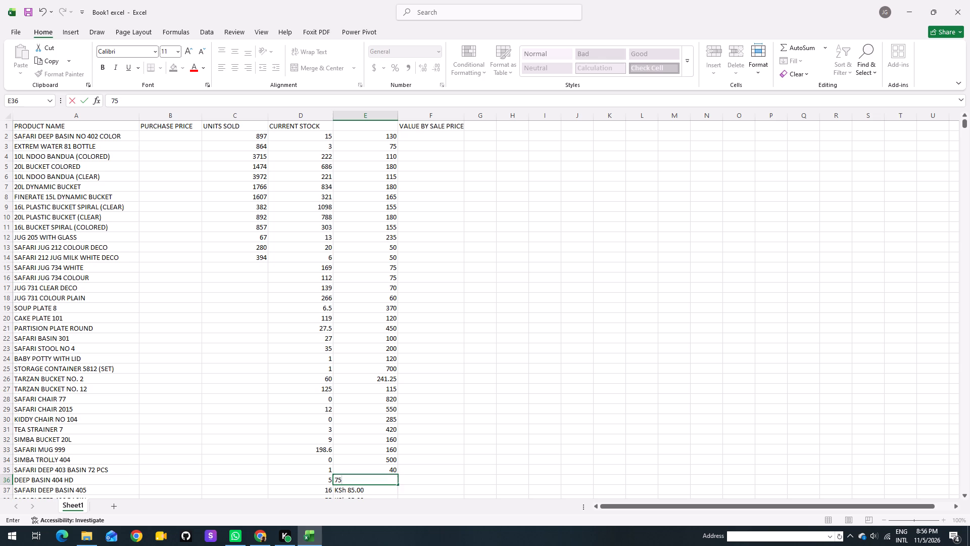
pyautogui.press('Return')
pyautogui.write('85.')
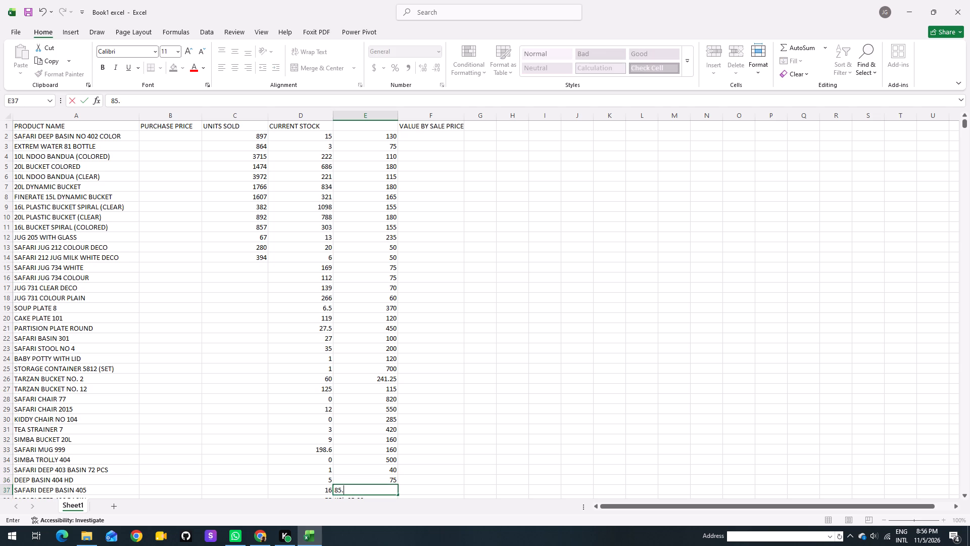
pyautogui.press('BackSpace')
pyautogui.press('Return')
pyautogui.write('95')
pyautogui.press('Return')
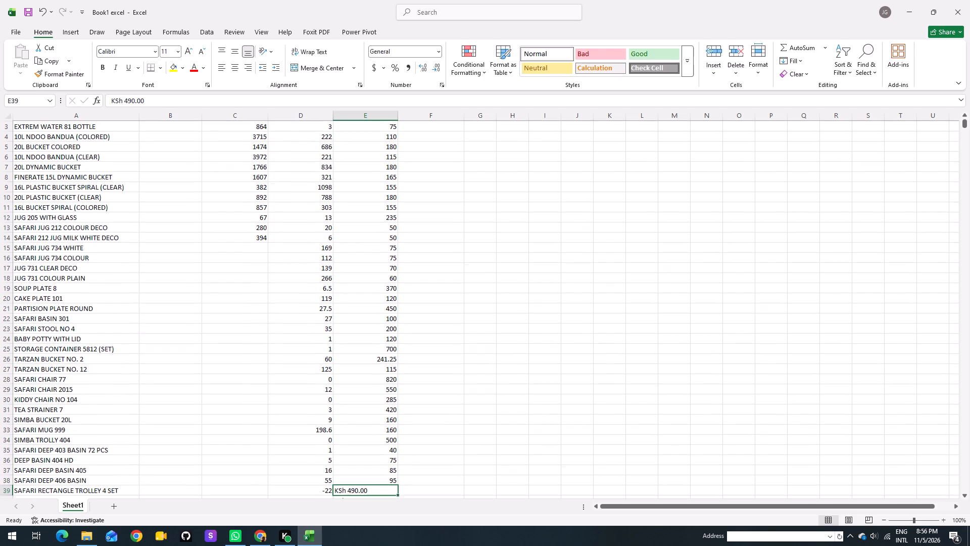
# Enter the prices in E39 to E44, the trolley sets and mop bucket, as plain numbers: 490, 380, 480, 195, 343.75 and 460.
pyautogui.write('49')
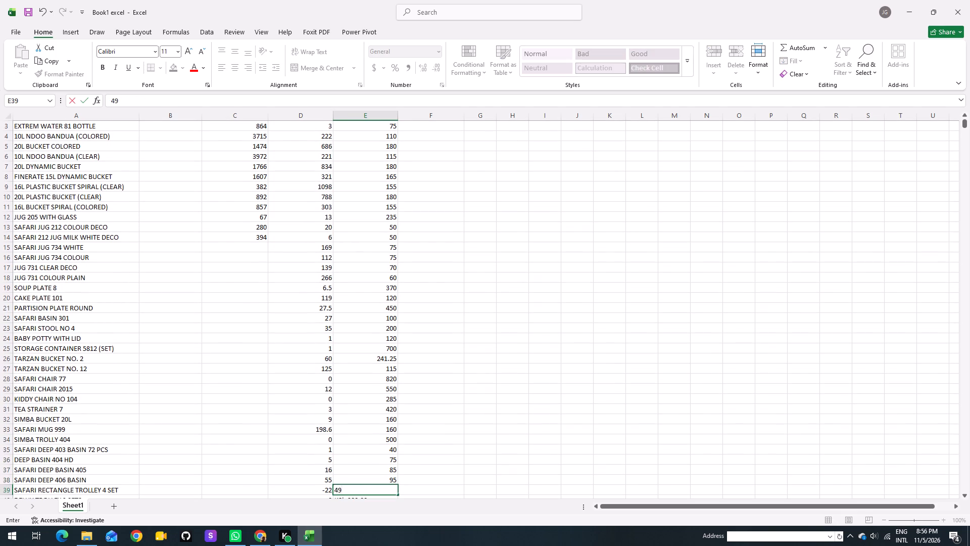
pyautogui.press('0')
pyautogui.press('Return')
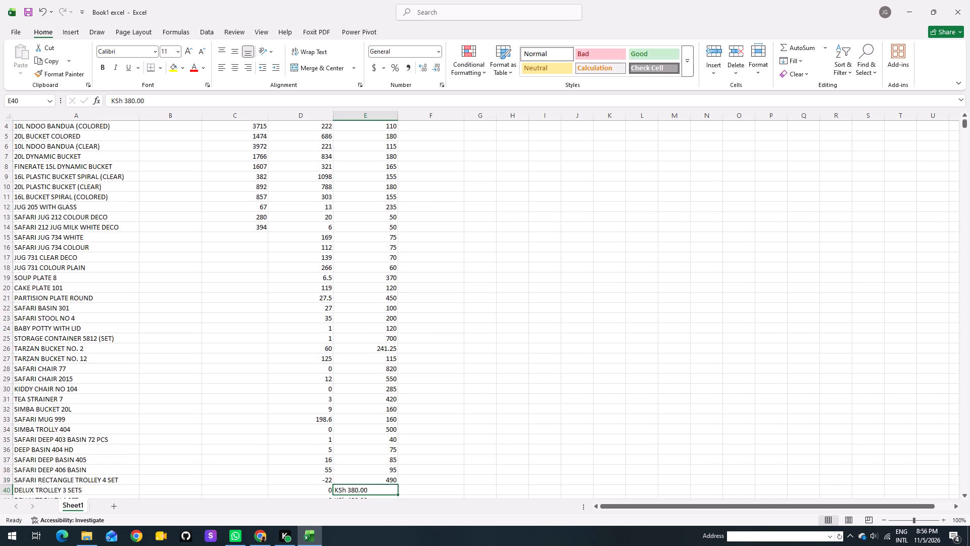
pyautogui.write('38')
pyautogui.press('0')
pyautogui.press('Return')
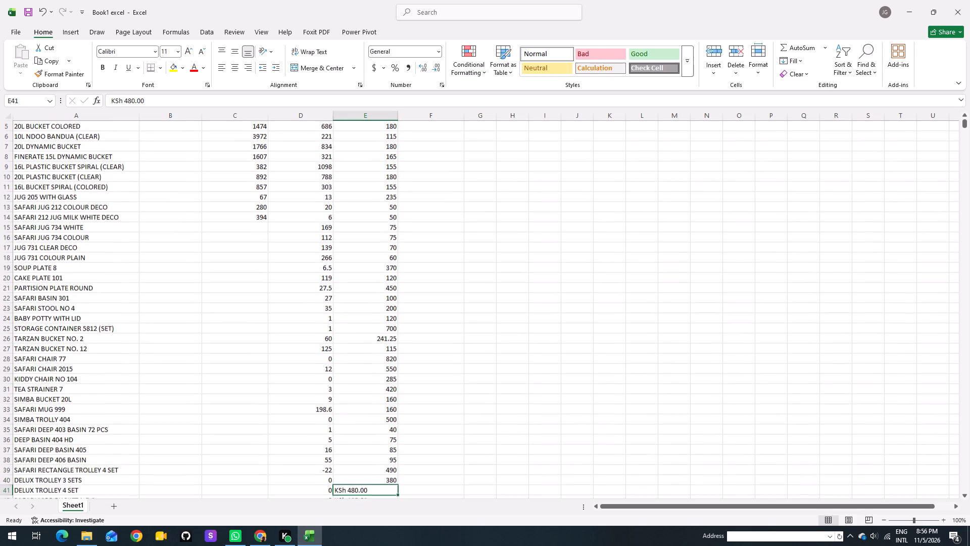
pyautogui.write('480')
pyautogui.press('Return')
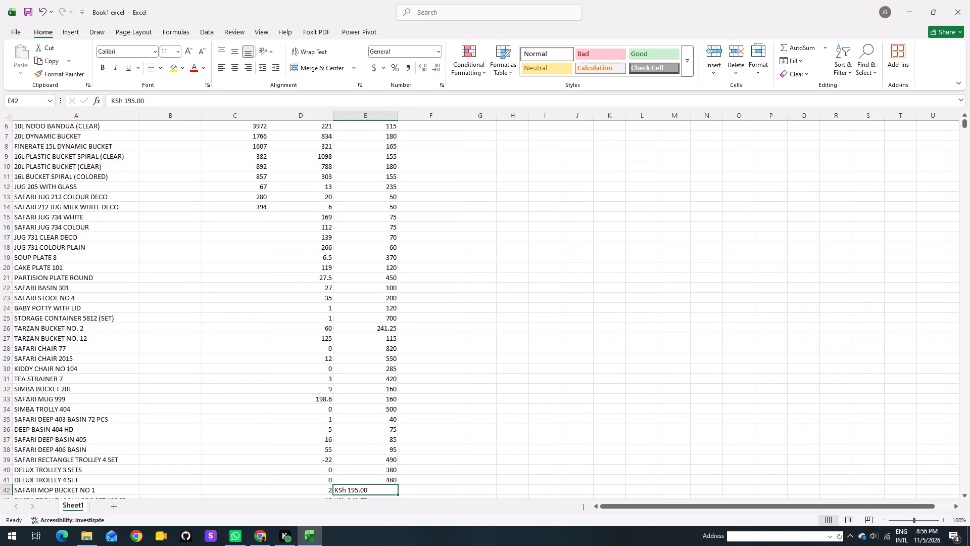
pyautogui.write('195')
pyautogui.press('Return')
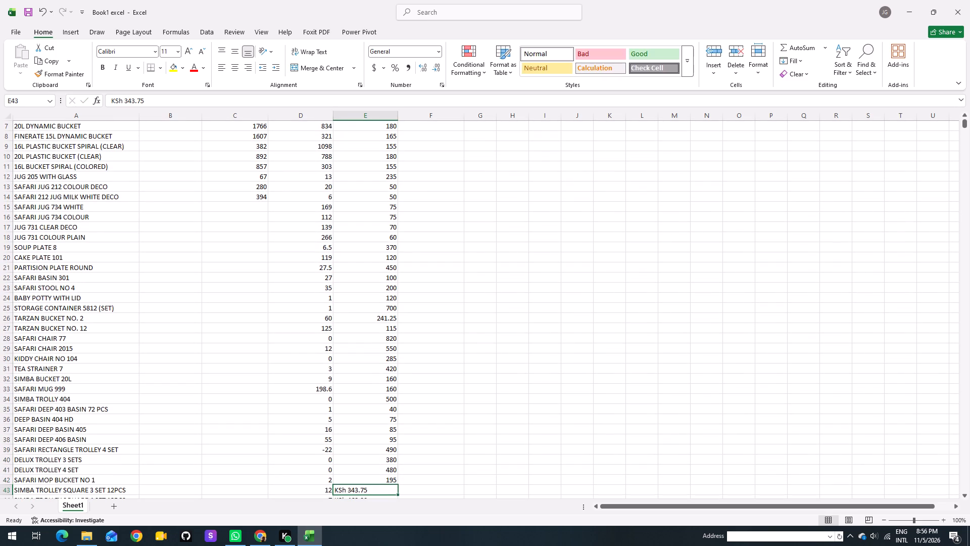
pyautogui.write('343.75')
pyautogui.press('Return')
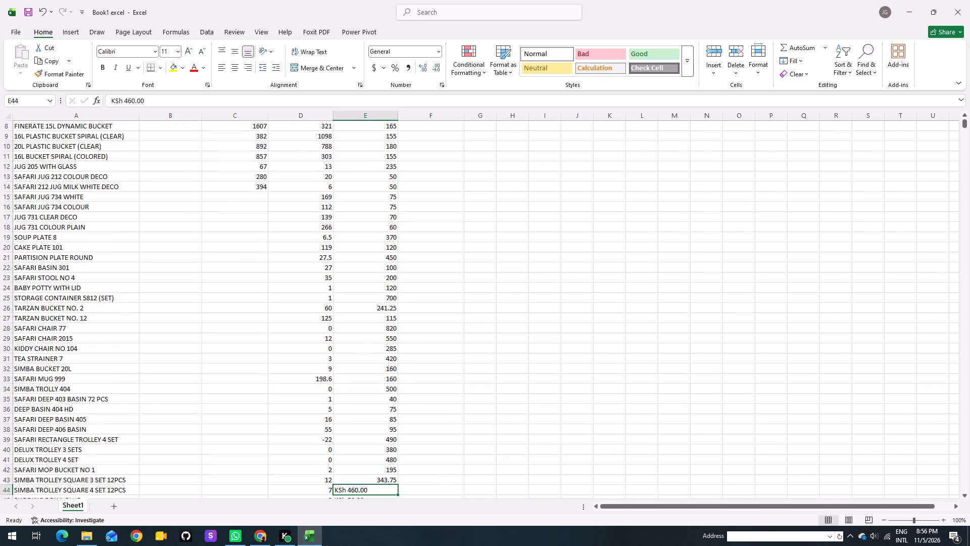
pyautogui.write('460')
pyautogui.press('Return')
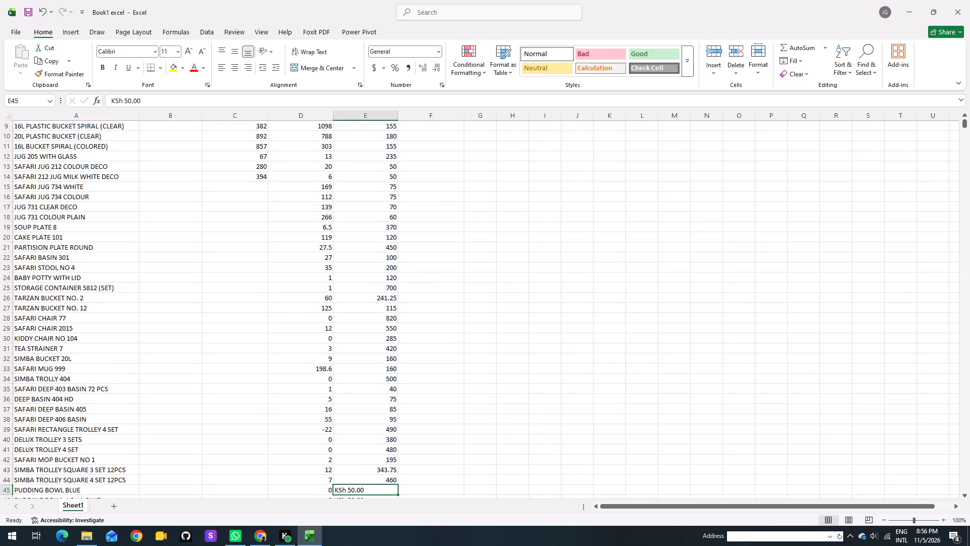
# Enter the price of each of the four pudding bowls in E45 to E48 as the plain number 50.
pyautogui.write('50')
pyautogui.press('Return')
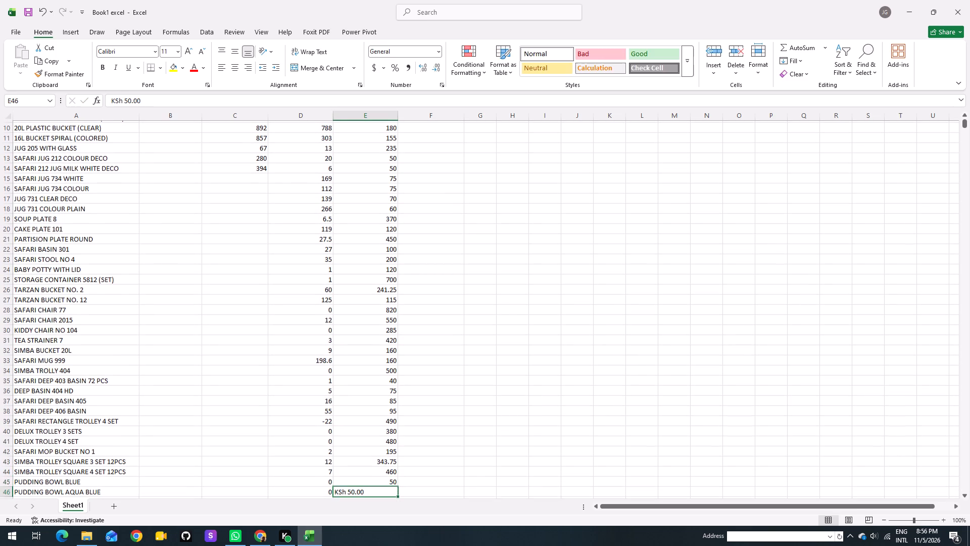
pyautogui.write('50')
pyautogui.press('Return')
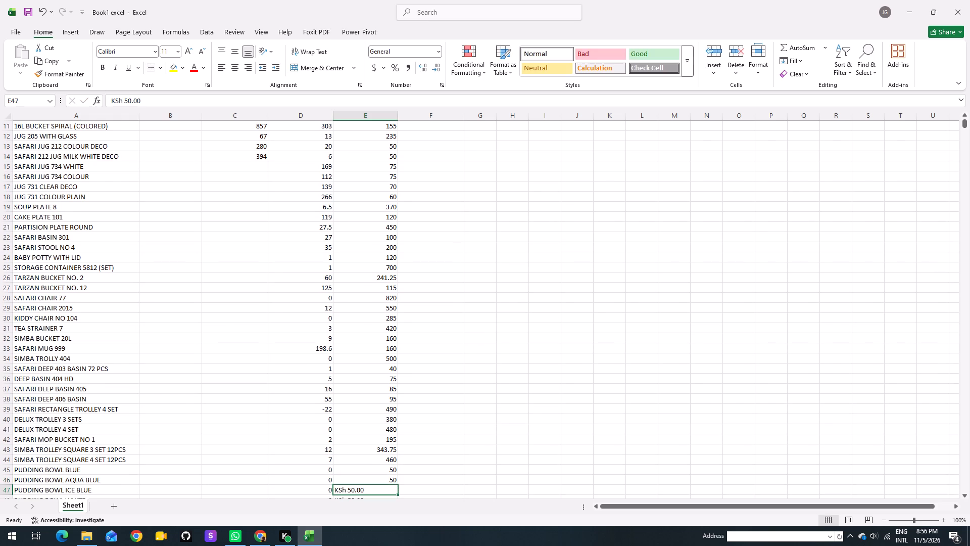
pyautogui.write('50')
pyautogui.press('Return')
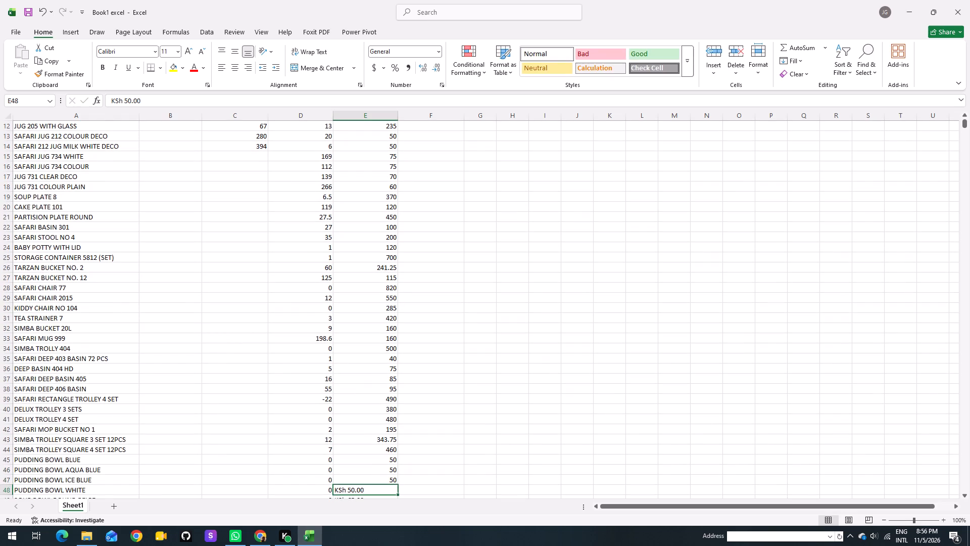
pyautogui.write('50')
pyautogui.press('Return')
# Enter the prices of the round soup bowls in E49 to E53 as plain numbers: 65, 65, 65, 62.5 and 65.
pyautogui.write('65')
pyautogui.press('Return')
pyautogui.write('65')
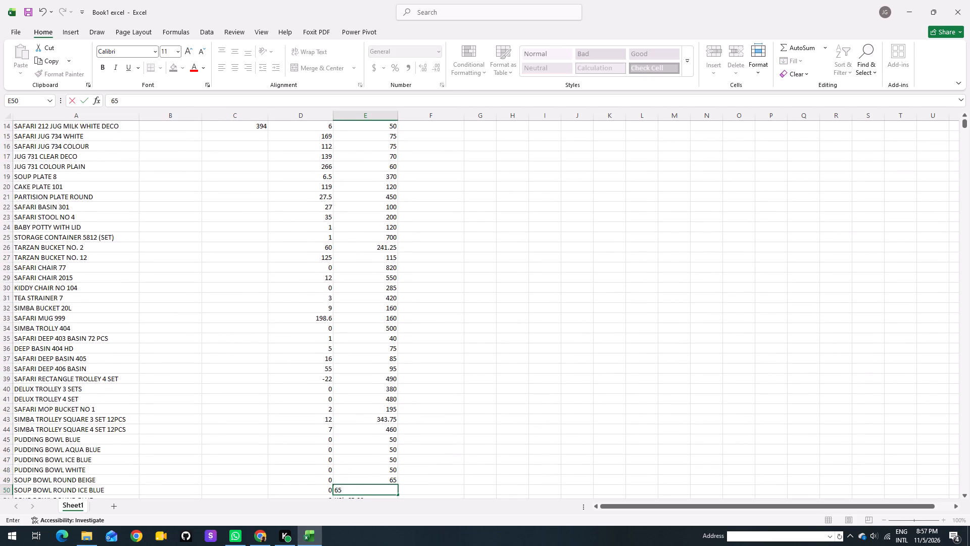
pyautogui.press('Return')
pyautogui.write('65')
pyautogui.press('Return')
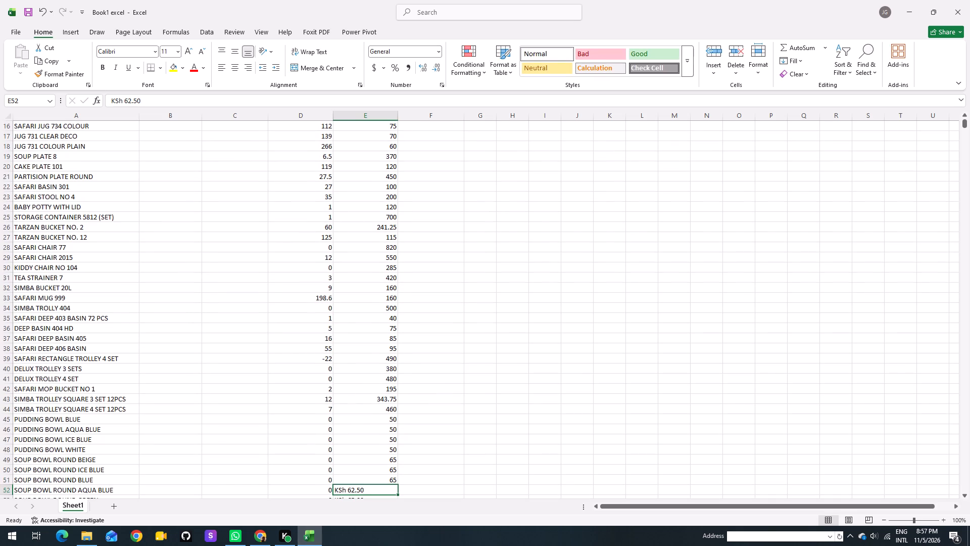
pyautogui.write('62.5')
pyautogui.press('Return')
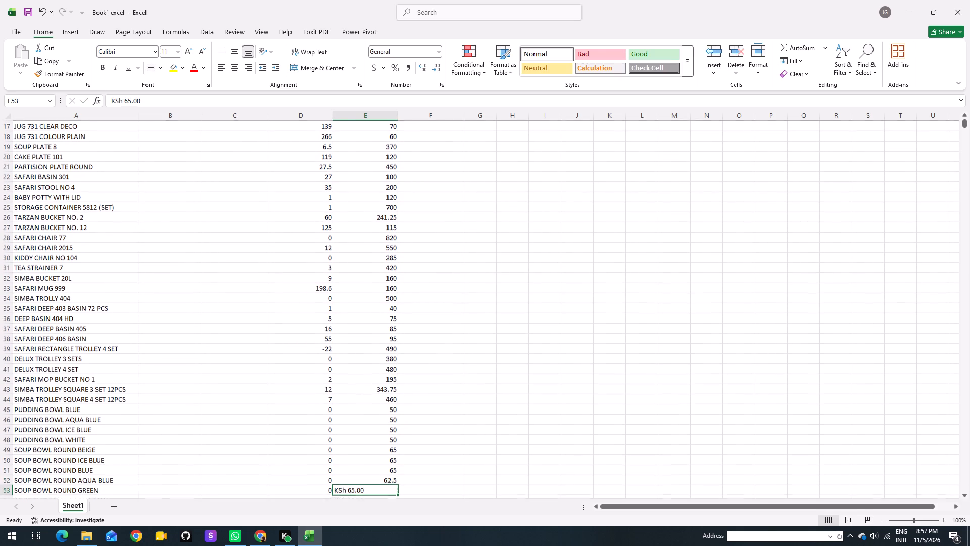
pyautogui.write('65')
pyautogui.press('Return')
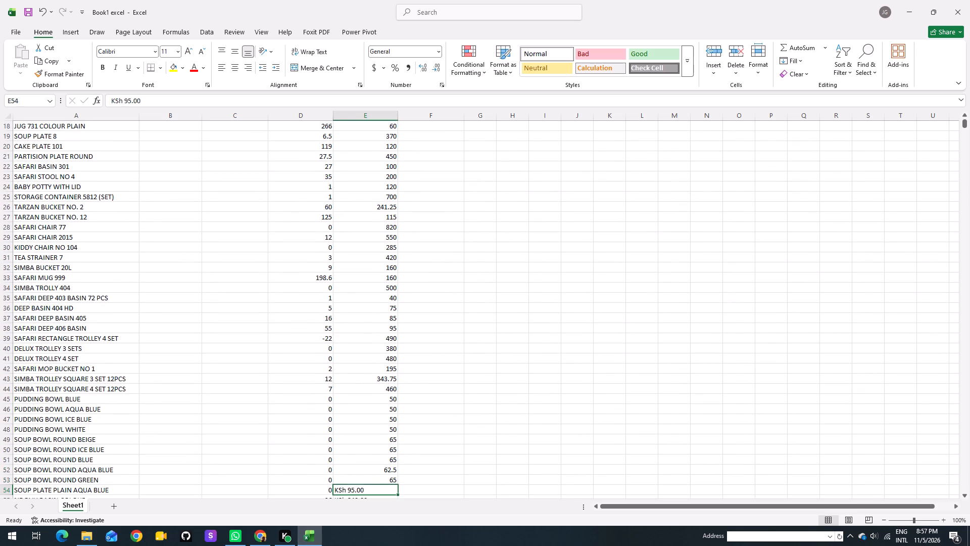
# Enter the prices in E54 to E59, the plain soup plates and Ndovu basin, as plain numbers: 95, 240, 100, 95, 95 and 95.
pyautogui.write('95')
pyautogui.press('Return')
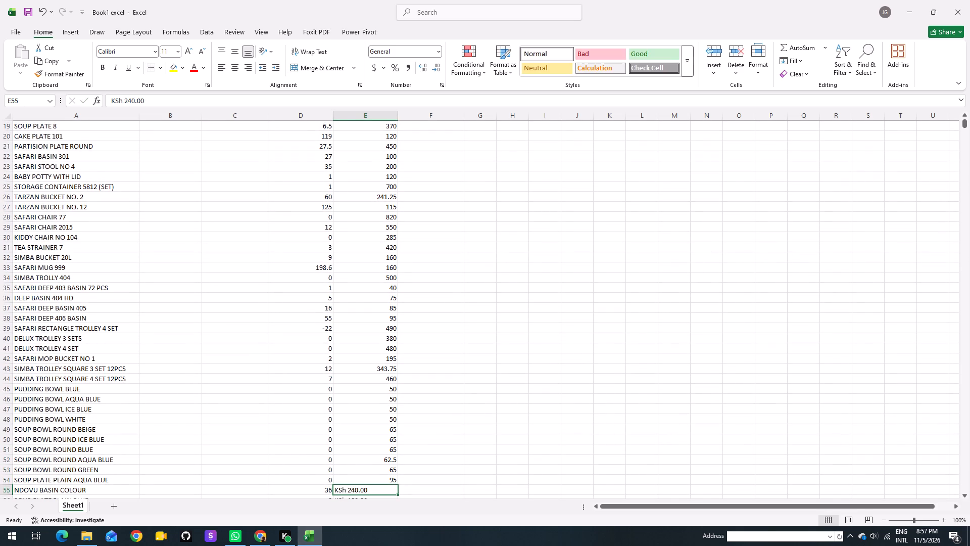
pyautogui.write('240')
pyautogui.press('Return')
pyautogui.write('100')
pyautogui.press('Return')
pyautogui.write('95')
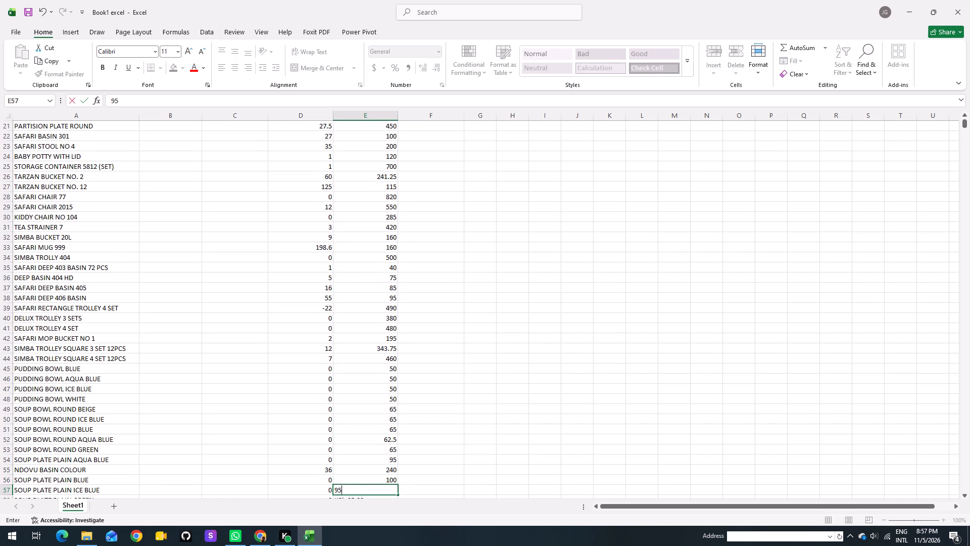
pyautogui.press('Return')
pyautogui.write('95')
pyautogui.press('Return')
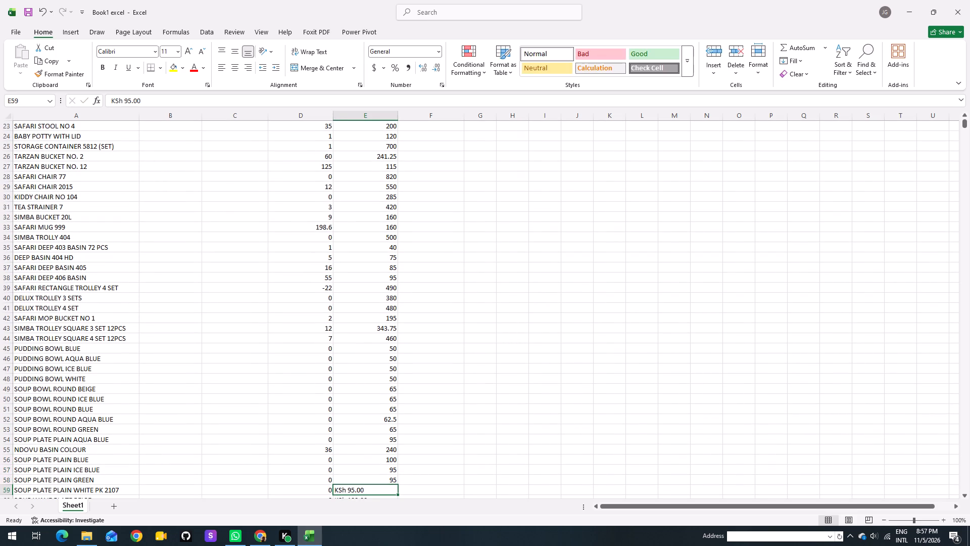
pyautogui.write('95')
pyautogui.press('Return')
# Enter the price of each of the five soup wave plates in E60 to E64 as the plain number 100.
pyautogui.write('100')
pyautogui.press('Return')
pyautogui.write('100')
pyautogui.press('Return')
pyautogui.write('100')
pyautogui.press('Return')
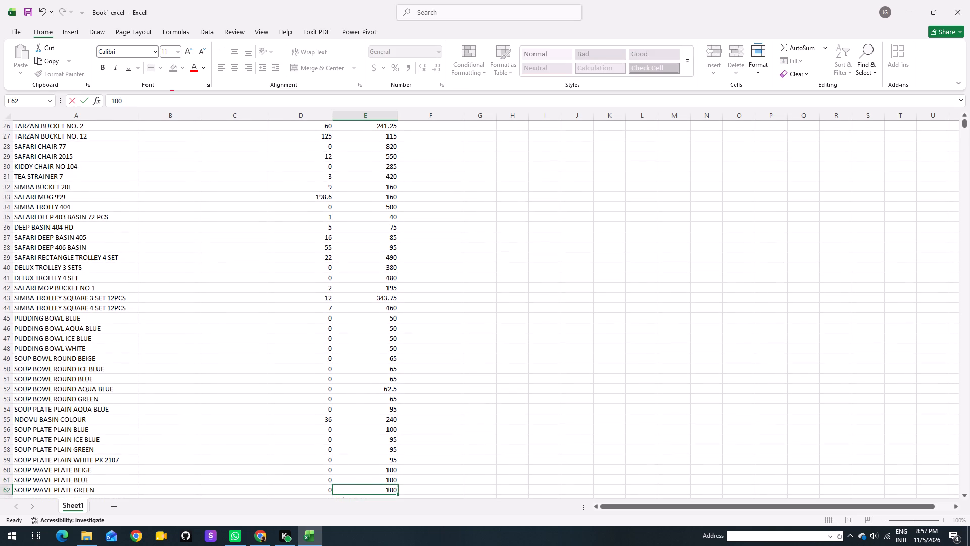
pyautogui.write('21')
pyautogui.press('BackSpace')
pyautogui.press('BackSpace')
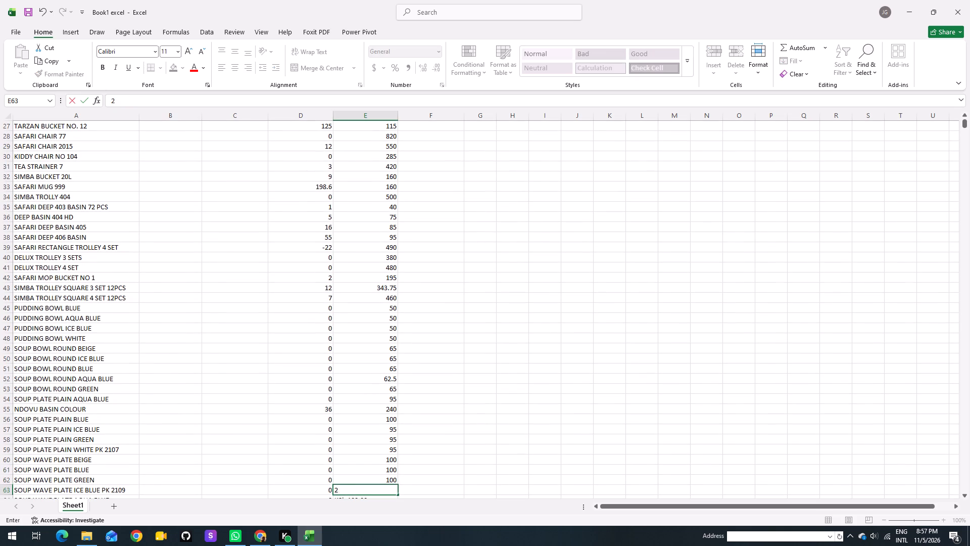
pyautogui.write('100')
pyautogui.press('Return')
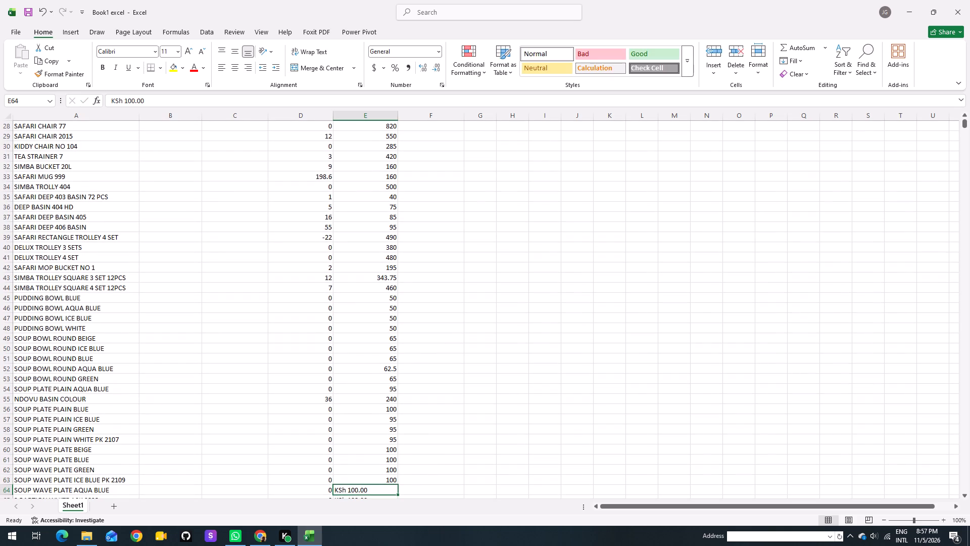
pyautogui.write('100')
pyautogui.press('Return')
# Enter the price of each of the four 3-partition ASK 2232 plates in E65 to E68 as the plain number 100.
pyautogui.write('100')
pyautogui.press('Return')
pyautogui.write('100')
pyautogui.press('Return')
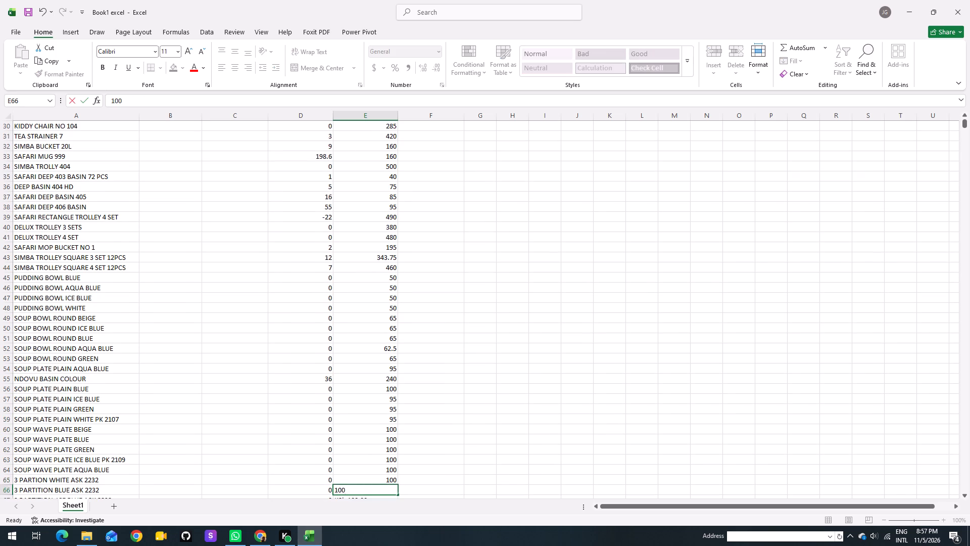
pyautogui.write('100')
pyautogui.press('Return')
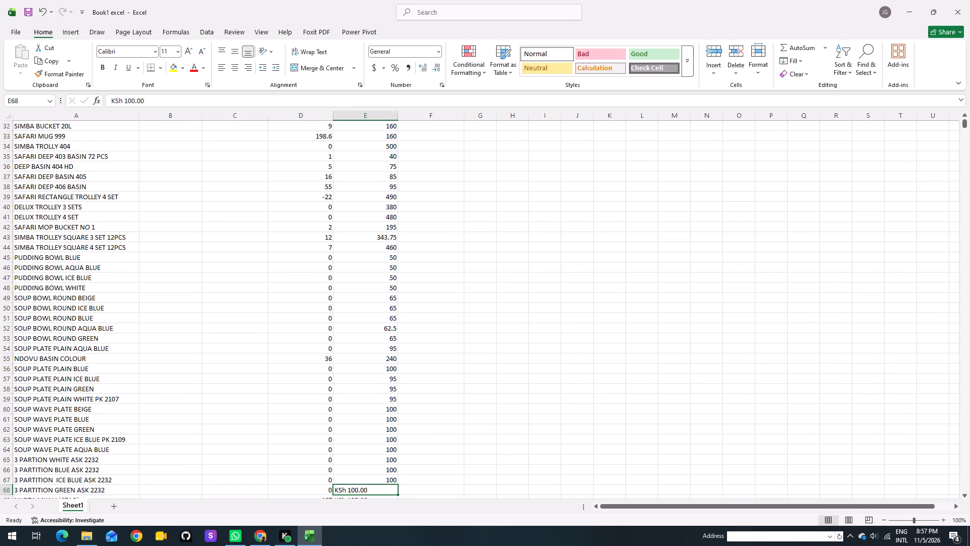
pyautogui.write('100')
pyautogui.press('Return')
# Enter the prices in E69 to E72, from Nyota Mkali to the 3L wave bucket, as plain numbers: 125, 120, 160 and 55.
pyautogui.write('125')
pyautogui.press('Return')
pyautogui.write('120')
pyautogui.press('Return')
pyautogui.write('160')
pyautogui.press('Return')
pyautogui.write('55')
pyautogui.press('Return')
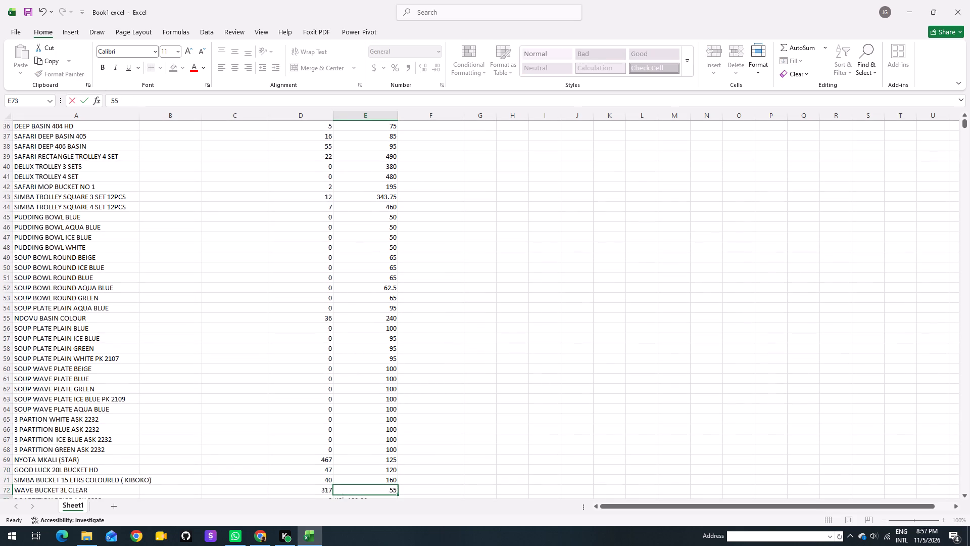
# Enter the plain number 100 as the price of the beige 3-partition plate and the four Classic Wave items in E73 to E77.
pyautogui.write('100')
pyautogui.press('Return')
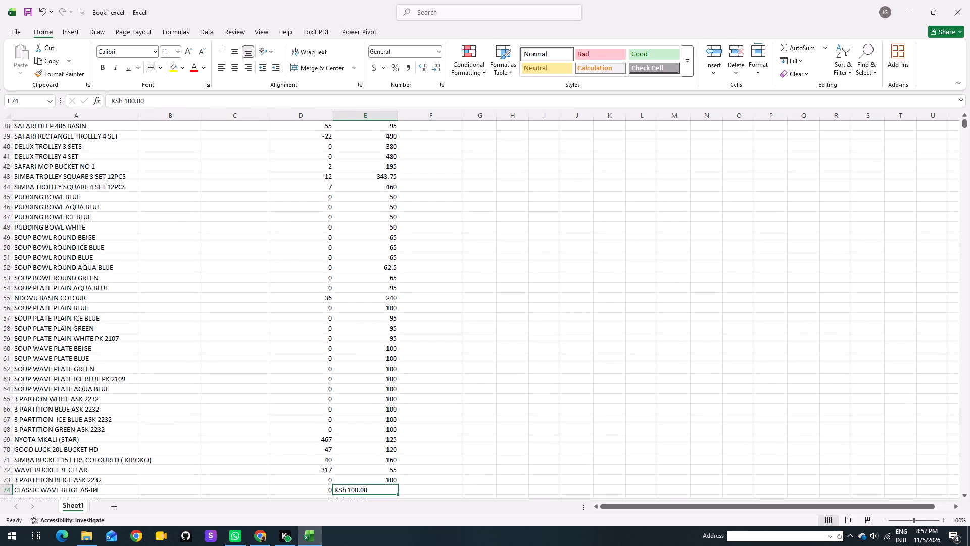
pyautogui.write('100')
pyautogui.press('Return')
pyautogui.write('100')
pyautogui.press('Return')
pyautogui.write('100')
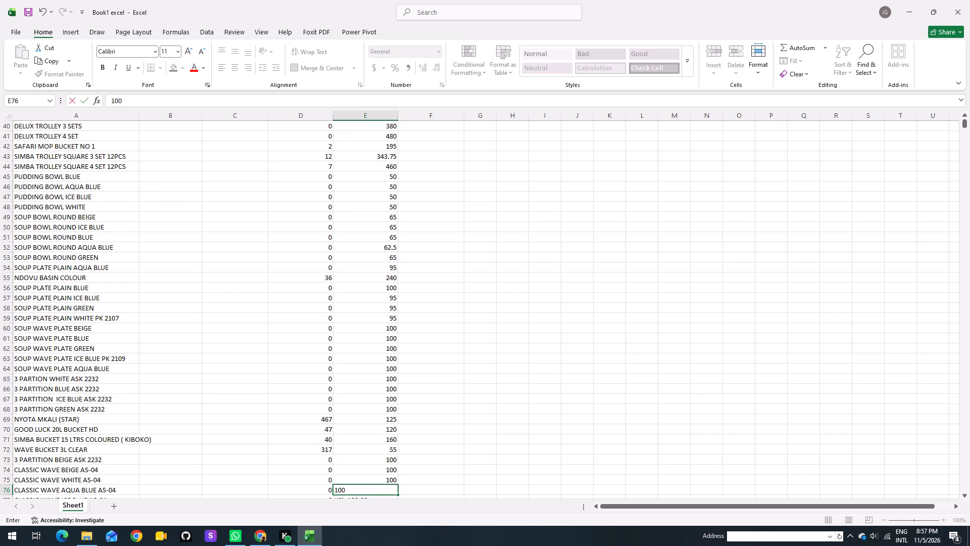
pyautogui.press('Return')
pyautogui.write('100')
pyautogui.press('Return')
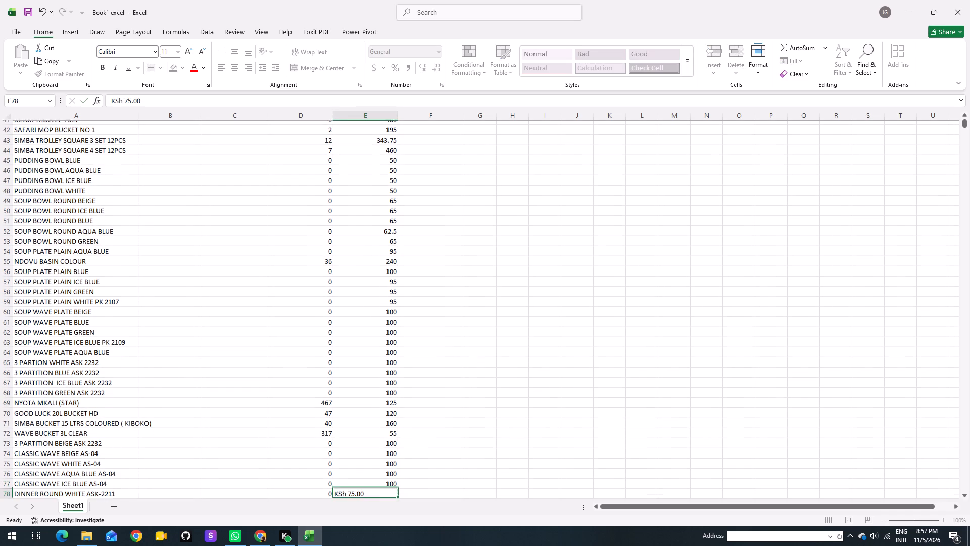
# Enter the prices in E78 to E83, the round dinner plates and Safari jugs, as plain numbers: 75, 75, 60, 75, 75 and 45.
pyautogui.write('75')
pyautogui.press('Return')
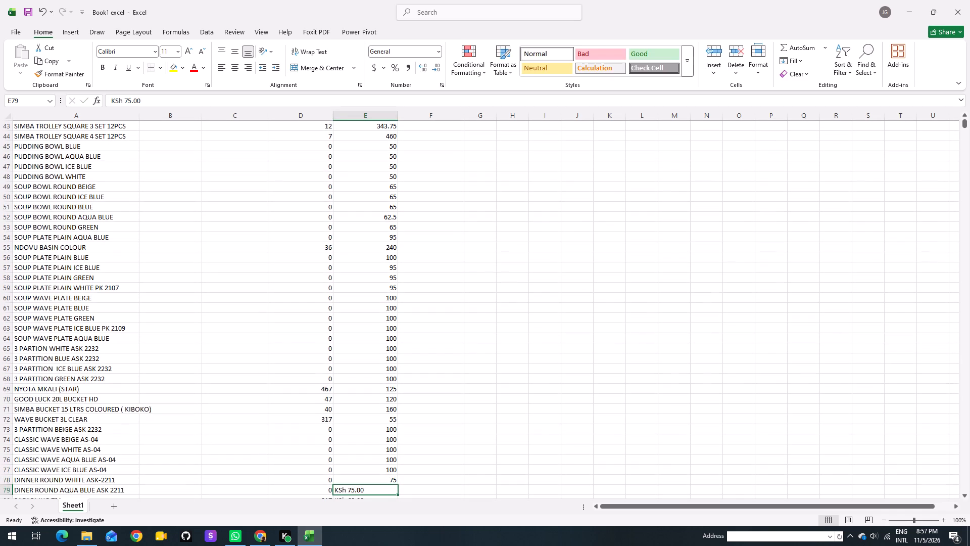
pyautogui.write('75')
pyautogui.press('Return')
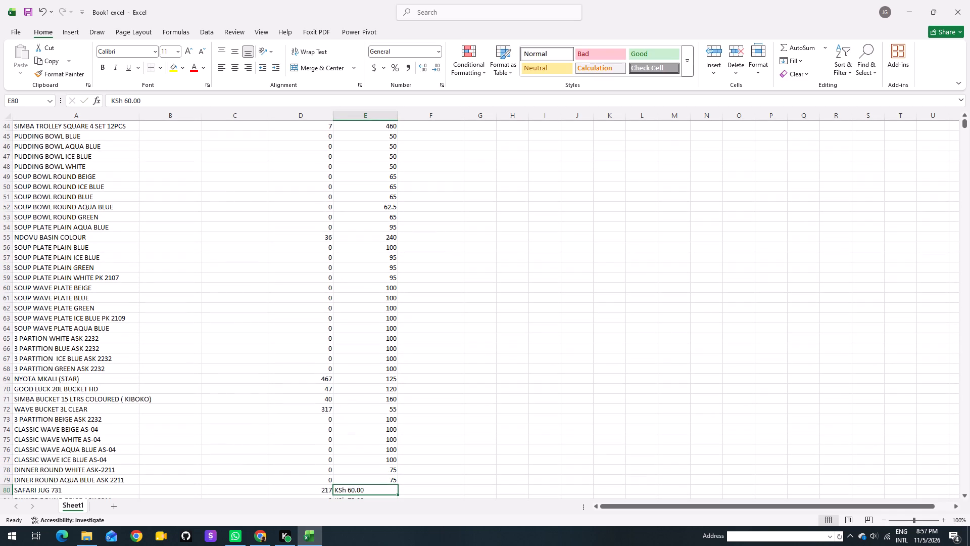
pyautogui.write('60')
pyautogui.press('Return')
pyautogui.write('75')
pyautogui.press('Return')
pyautogui.write('75')
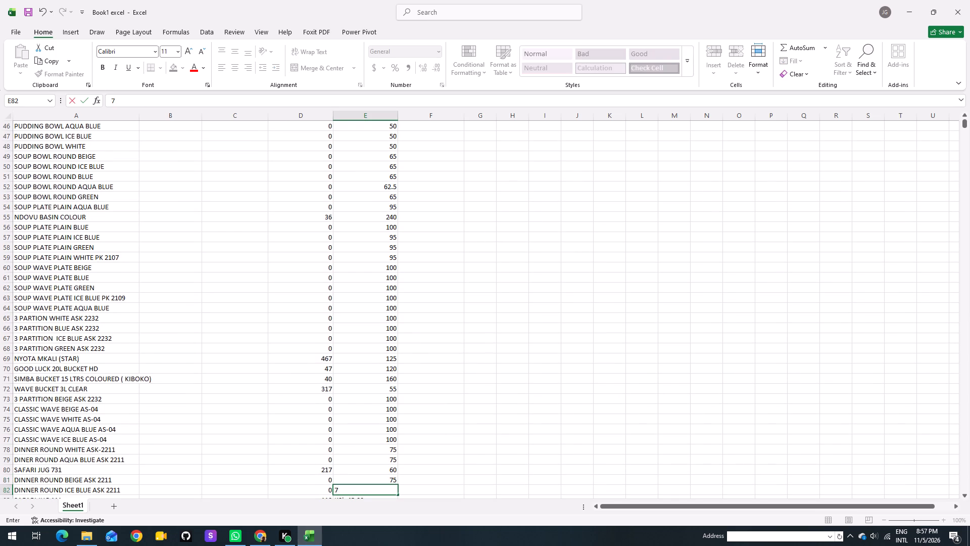
pyautogui.press('Return')
pyautogui.write('45')
pyautogui.press('Return')
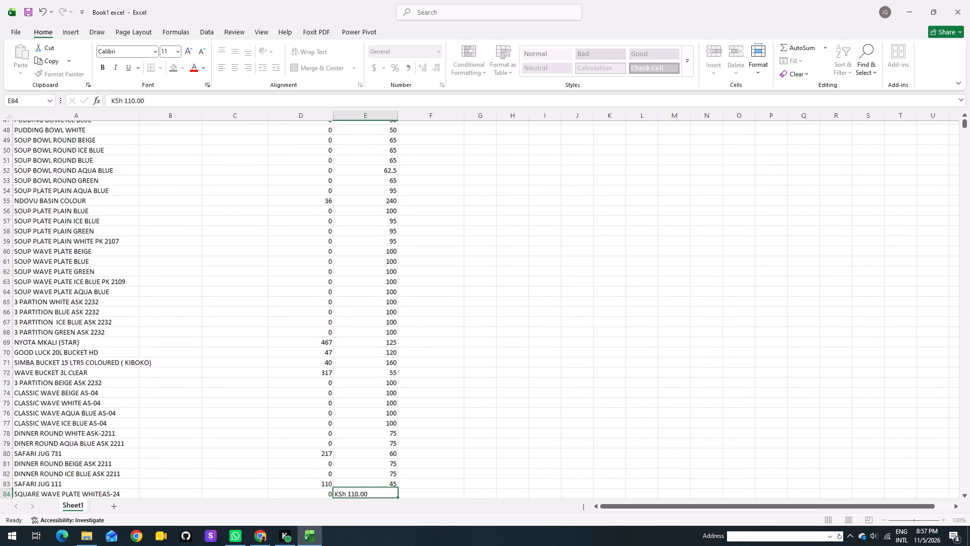
# Enter the price of each of the four square wave plates in E84 to E87 as the plain number 110.
pyautogui.write('110')
pyautogui.press('Return')
pyautogui.write('110')
pyautogui.press('Return')
pyautogui.write('110')
pyautogui.press('Return')
pyautogui.write('110')
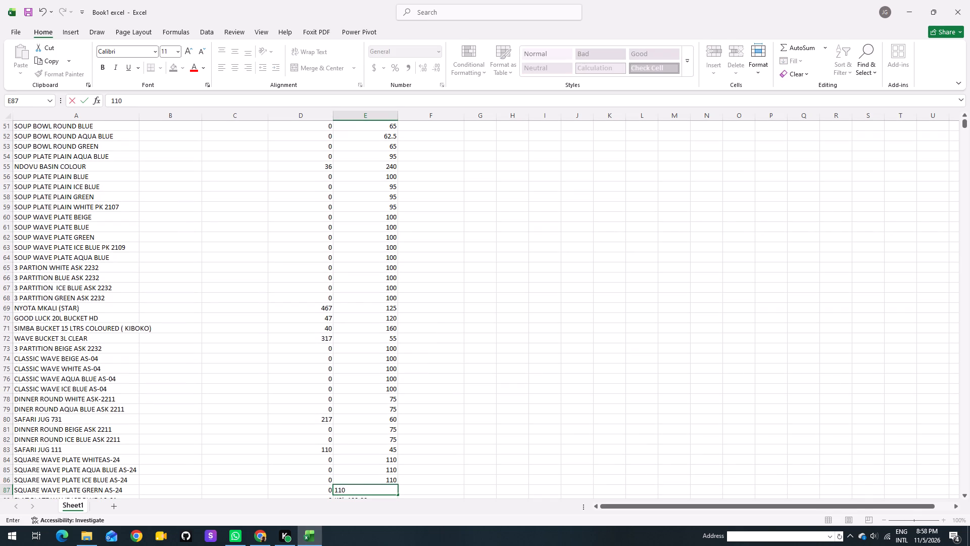
pyautogui.press('Return')
# Enter the price of each of the three flat wave plates in E88 to E90 as the plain number 100.
pyautogui.write('100')
pyautogui.press('Return')
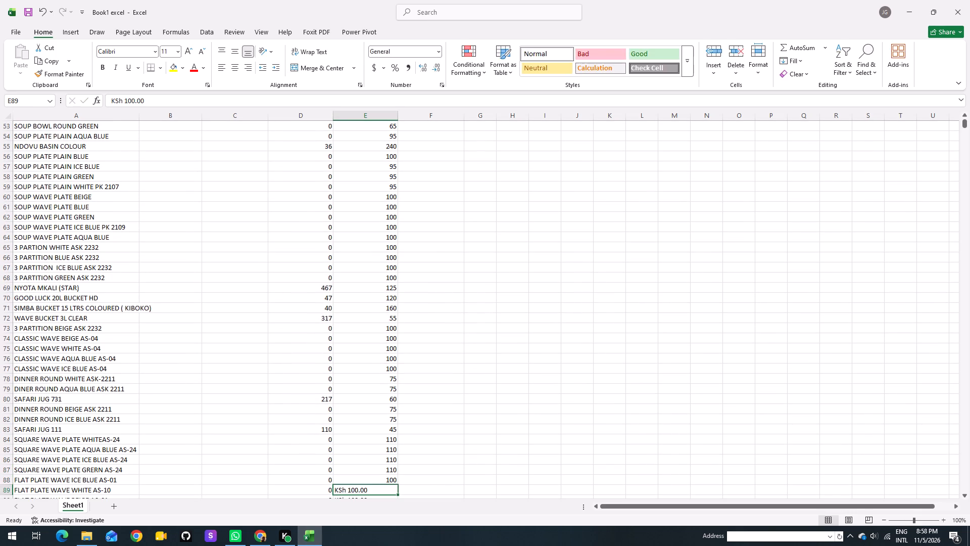
pyautogui.press('1')
pyautogui.write('00')
pyautogui.press('Return')
pyautogui.write('100')
pyautogui.press('Return')
# Enter the price of each of the four milk pans in E91 to E94 as the plain number 56.25.
pyautogui.write('56.25')
pyautogui.press('Return')
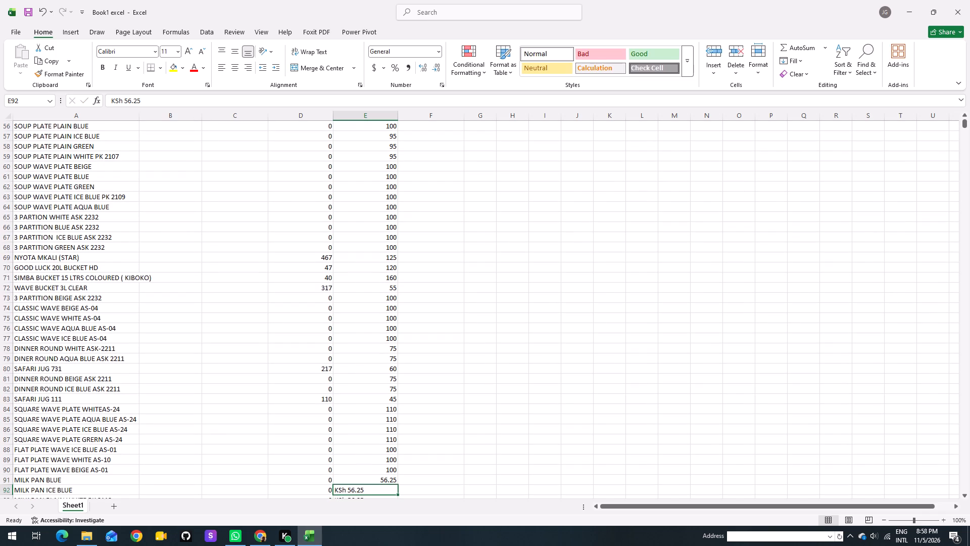
pyautogui.write('56.25')
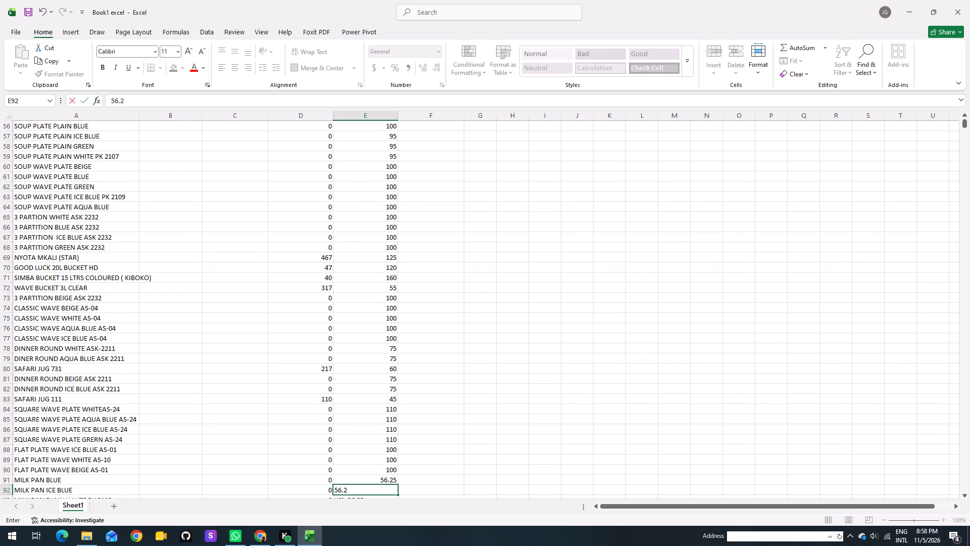
pyautogui.press('Return')
pyautogui.write('56.25')
pyautogui.press('Return')
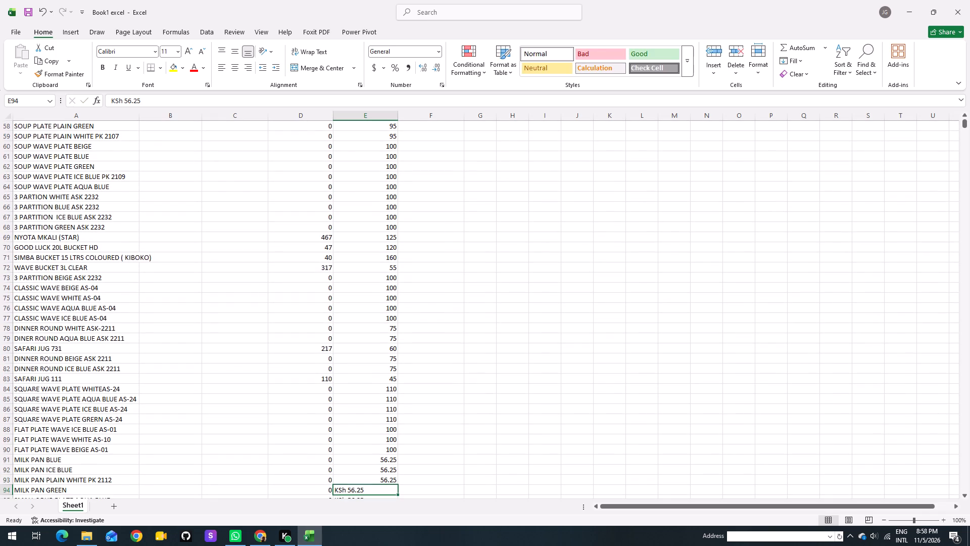
pyautogui.write('56.25')
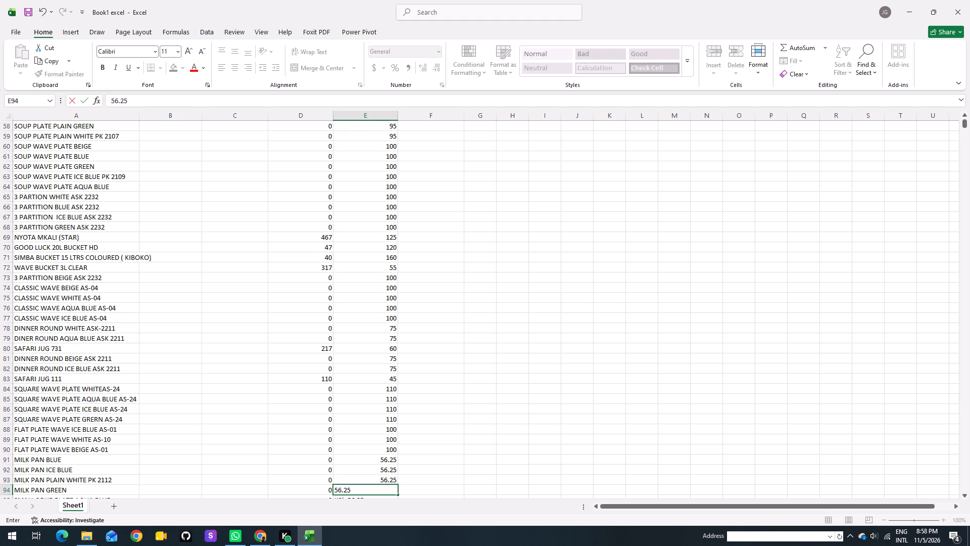
pyautogui.press('Return')
# Enter the prices in E95 to E98, the small soup plates and aqua blue flat wave plate, as plain numbers: 56.25, 56.25, 100 and 56.25.
pyautogui.write('56.25')
pyautogui.press('Return')
pyautogui.write('56.25')
pyautogui.press('Return')
pyautogui.write('100')
pyautogui.press('Return')
pyautogui.press('2')
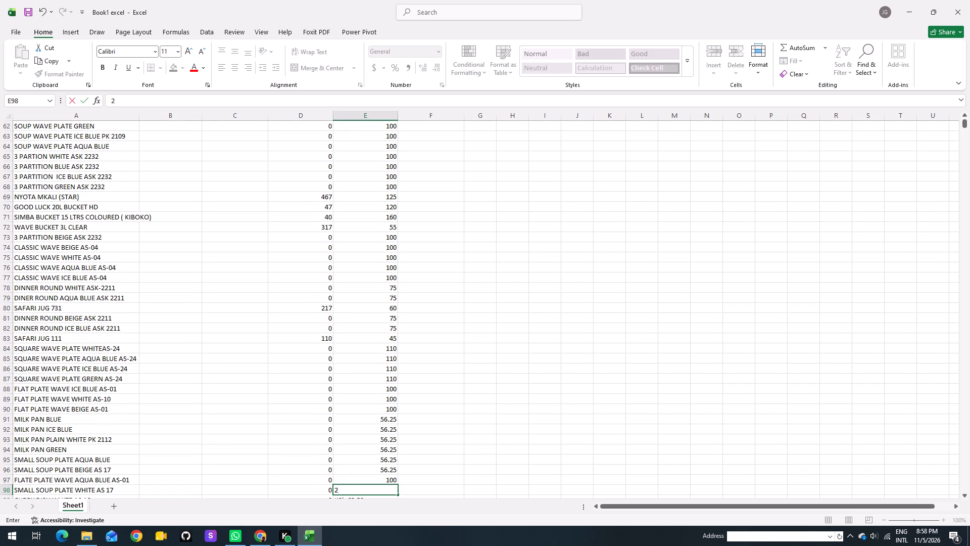
pyautogui.press('BackSpace')
pyautogui.write('56.25')
pyautogui.press('Return')
# Enter the prices in E99 to E103, from the curry dishes to the big modern cup, as plain numbers: 62.5, 62.5, 50, 50 and 65.
pyautogui.write('62.5')
pyautogui.press('Return')
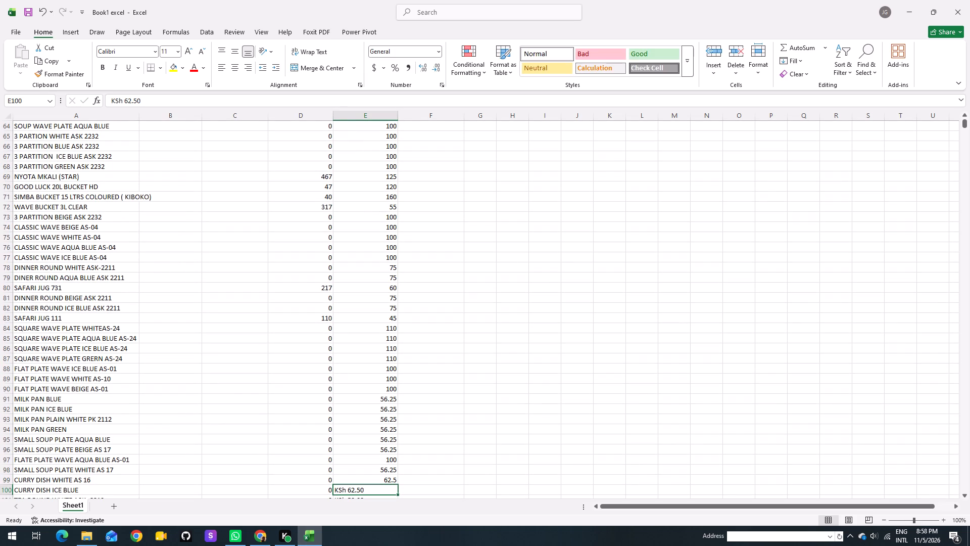
pyautogui.write('62.5')
pyautogui.press('Return')
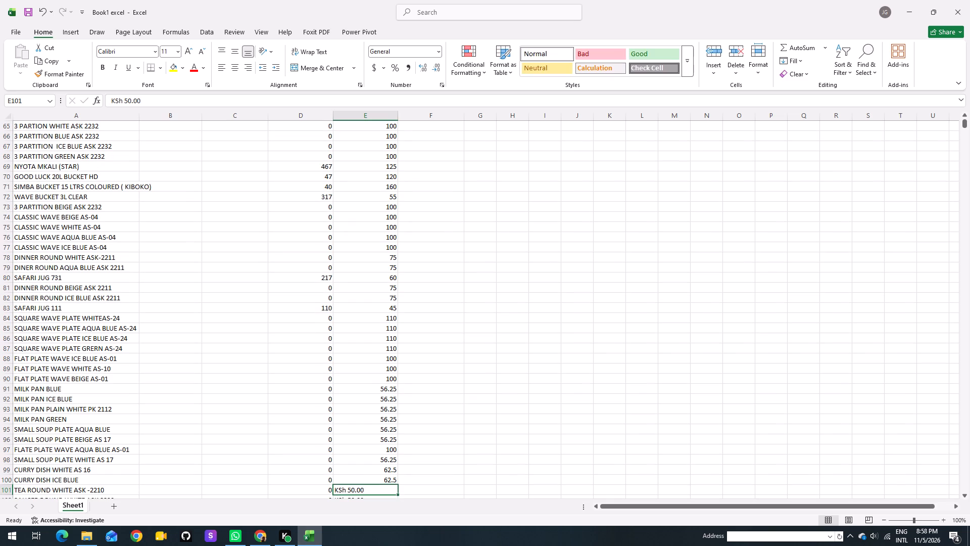
pyautogui.write('50')
pyautogui.press('Return')
pyautogui.write('50')
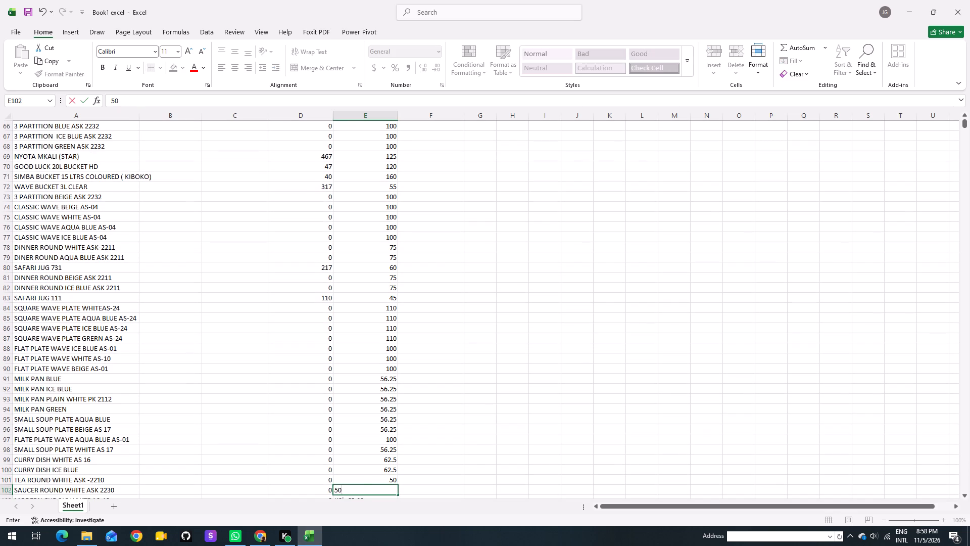
pyautogui.press('Return')
pyautogui.write('650')
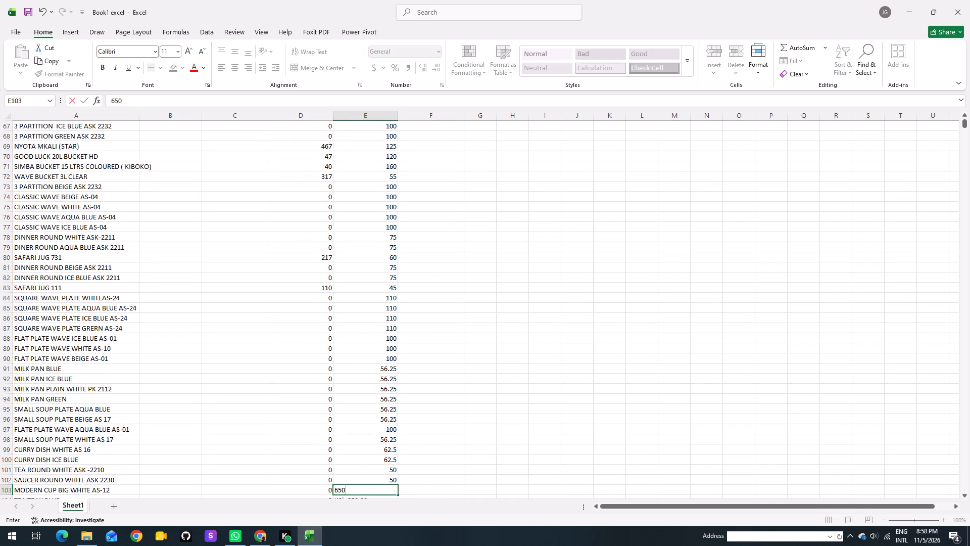
pyautogui.press('BackSpace')
pyautogui.press('Return')
# Enter the price of both tea trays in E104 and E105 as the plain number 250.
pyautogui.write('250')
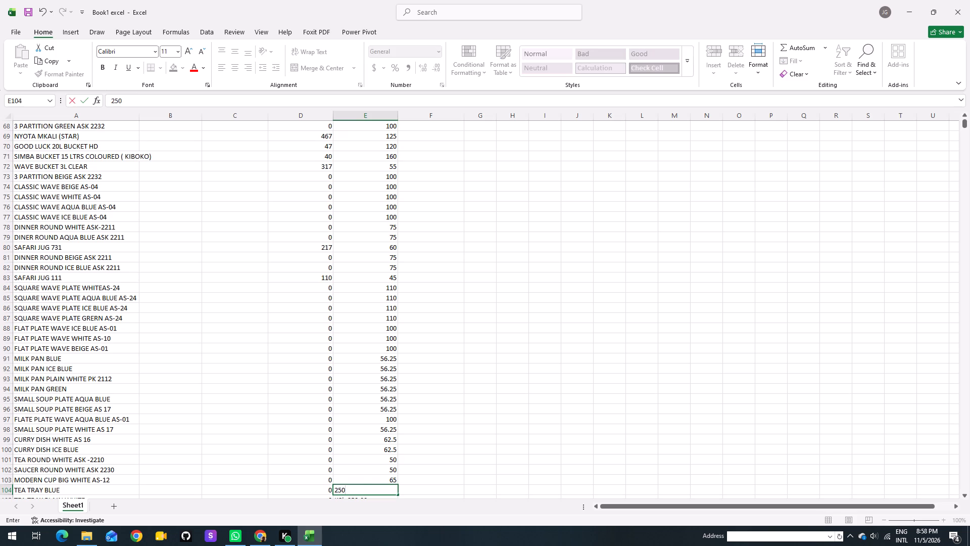
pyautogui.press('Return')
pyautogui.write('250')
pyautogui.press('Return')
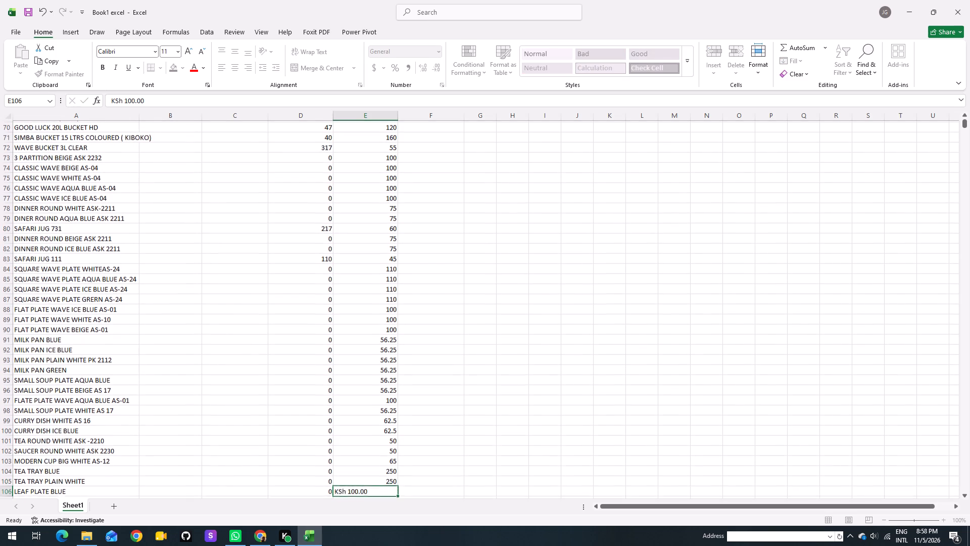
# Enter the price of each of the five leaf plates in E106 to E110 as the plain number 100.
pyautogui.write('100')
pyautogui.press('Return')
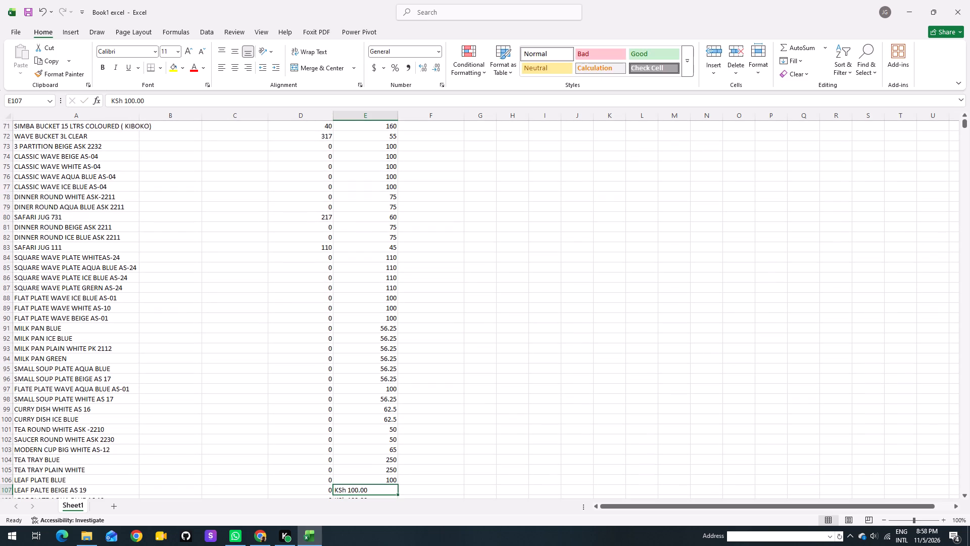
pyautogui.write('100')
pyautogui.press('Return')
pyautogui.write('100')
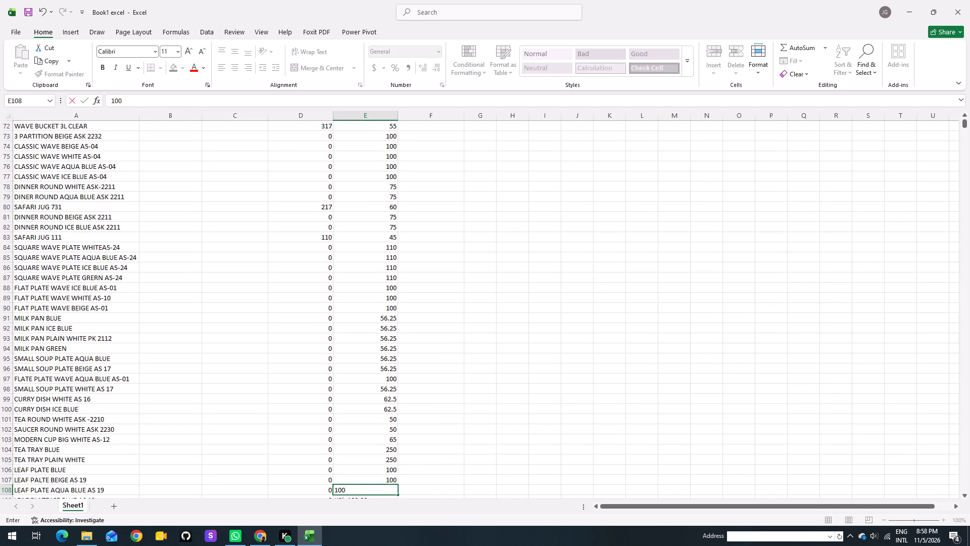
pyautogui.press('Return')
pyautogui.write('100')
pyautogui.press('Return')
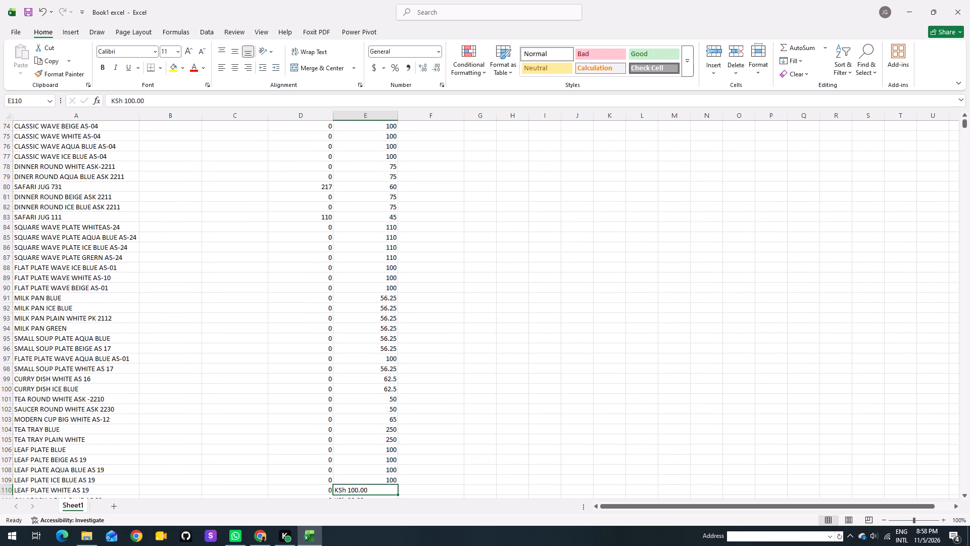
pyautogui.write('100')
pyautogui.press('Return')
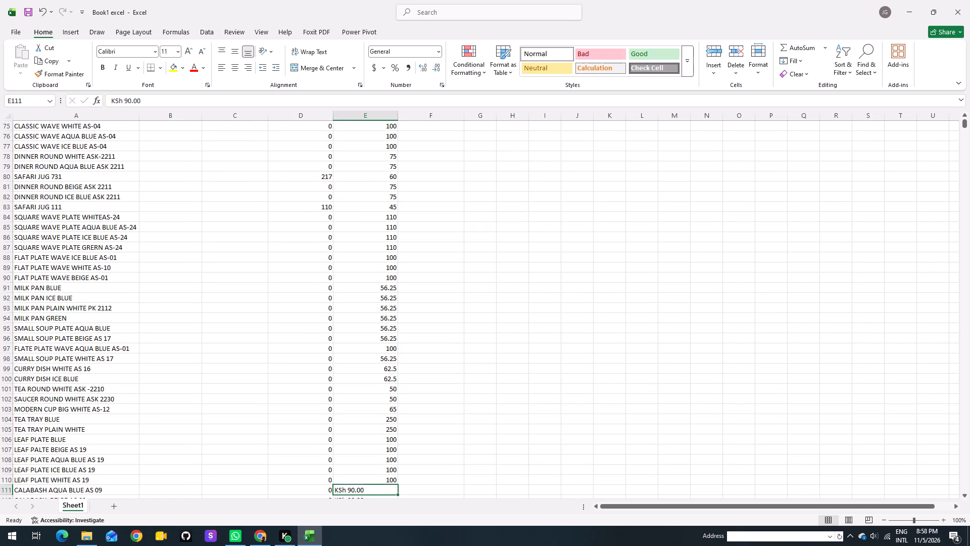
# Enter the price of each of the three calabash items in E111 to E113 as the plain number 90.
pyautogui.write('90')
pyautogui.press('Return')
pyautogui.write('90')
pyautogui.press('Return')
pyautogui.write('9.')
pyautogui.press('BackSpace')
pyautogui.press('0')
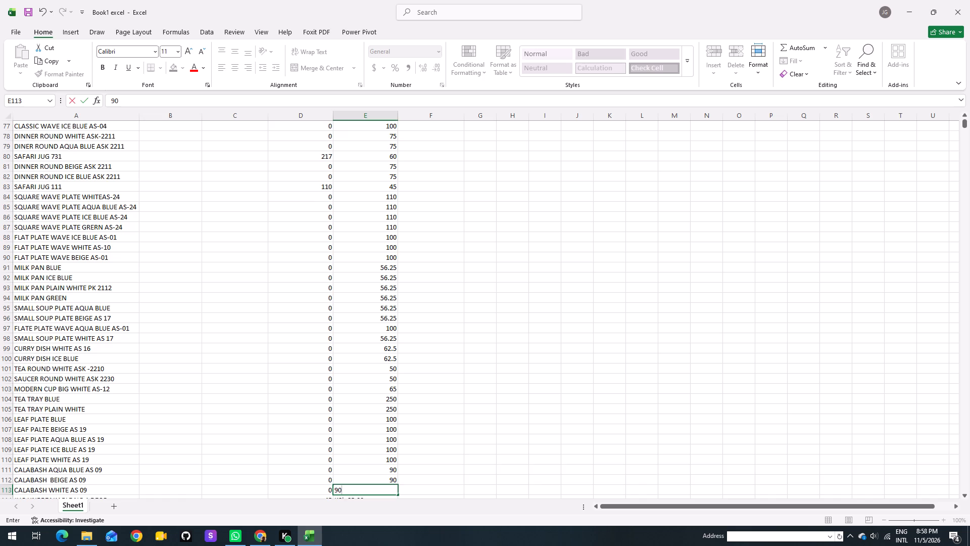
pyautogui.press('Return')
# Enter the prices in E114 to E117, from the unbreakable jug to Safari basin 505, as plain numbers: 85, 230, 65 and 170.
pyautogui.write('85')
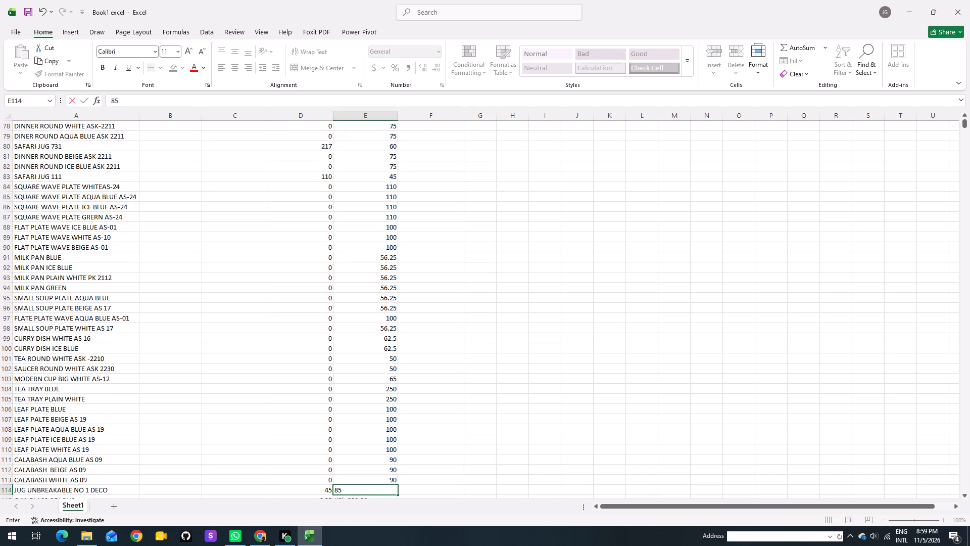
pyautogui.press('Return')
pyautogui.write('230')
pyautogui.press('Return')
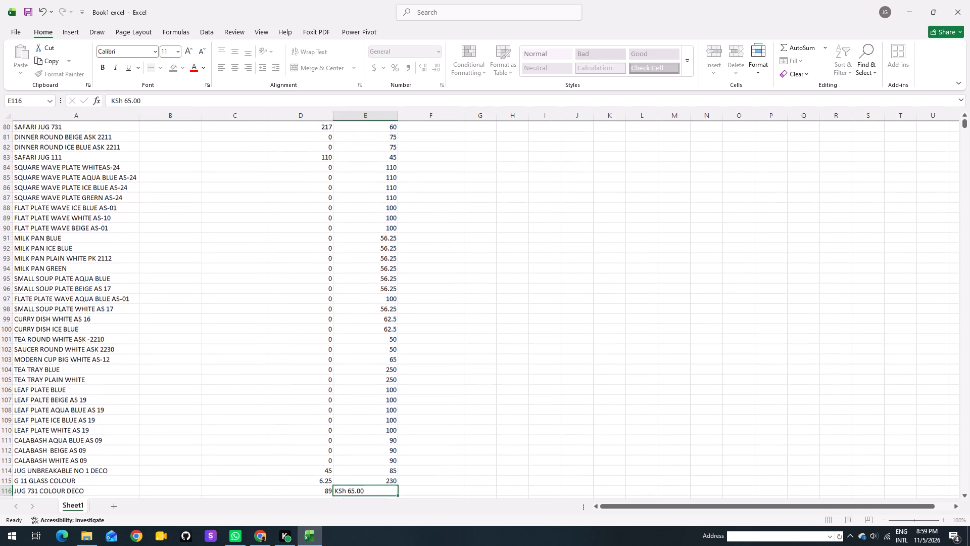
pyautogui.write('65')
pyautogui.press('Return')
pyautogui.write('170')
pyautogui.press('Return')
# Enter the prices in E118 to E120, from soup plate 9 to Safari Deep 404, as plain numbers: 395, 300 and 110.
pyautogui.press('3')
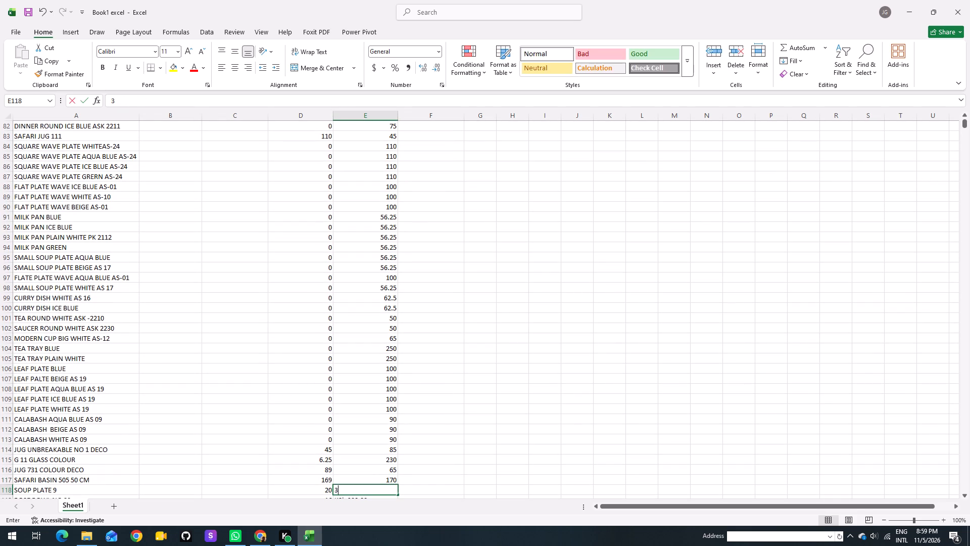
pyautogui.press('9')
pyautogui.press('5')
pyautogui.press('Return')
pyautogui.press('3')
pyautogui.press('0')
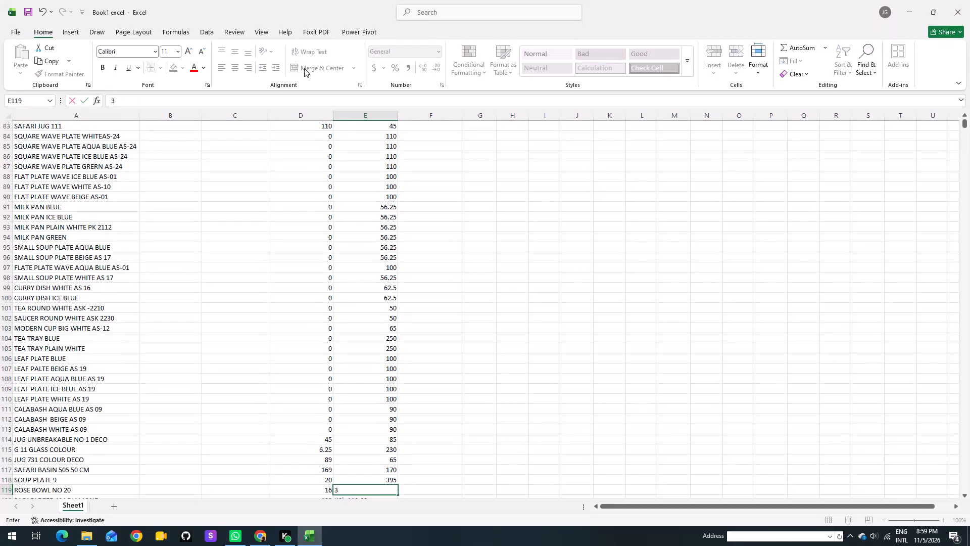
pyautogui.press('0')
pyautogui.press('Return')
pyautogui.write('110')
pyautogui.press('Return')
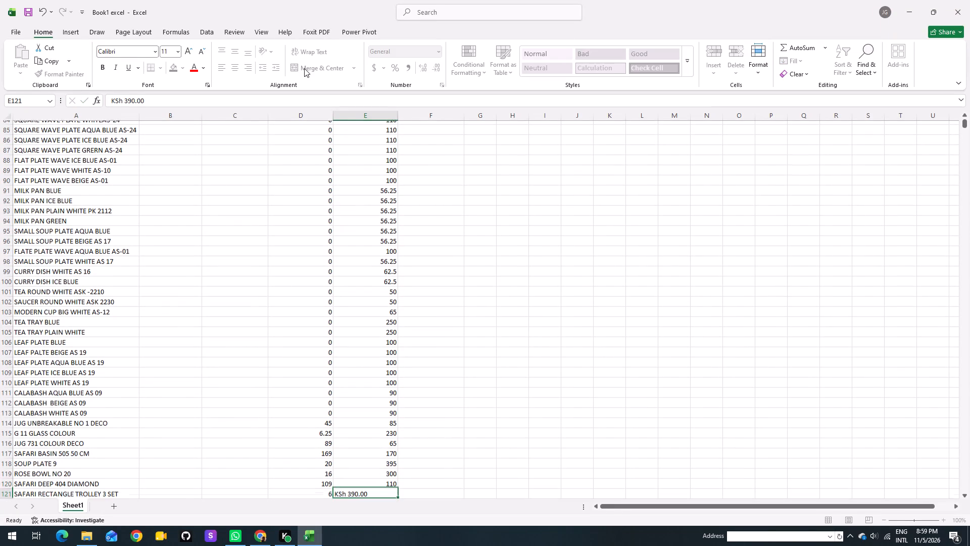
# Enter the prices in E121 to E125, from the rectangle trolley to the wine glass, as plain numbers: 390, 260, 325, 110 and 600.
pyautogui.write('390')
pyautogui.press('Return')
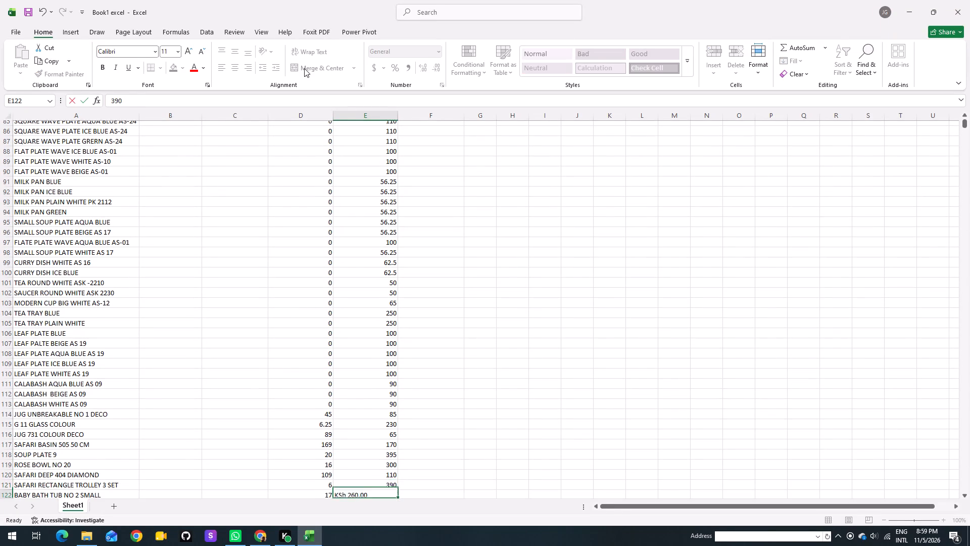
pyautogui.write('260')
pyautogui.press('Return')
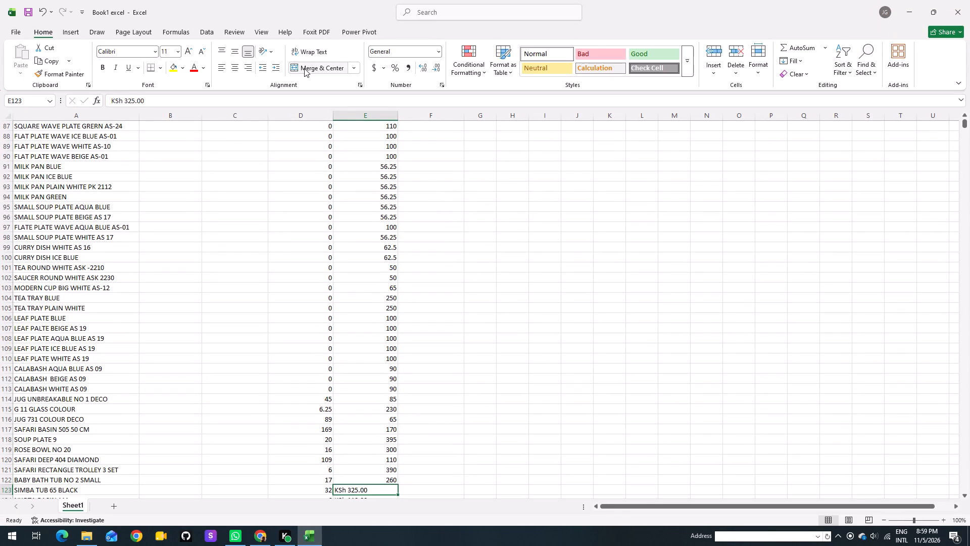
pyautogui.write('325')
pyautogui.press('Return')
pyautogui.write('110')
pyautogui.press('Return')
pyautogui.write('600')
pyautogui.press('Return')
# Enter the prices in E126 to E129, from the 2L flask to Safari basin 531, as plain numbers: 733, 75, 75 and 280.
pyautogui.write('73')
pyautogui.press('3')
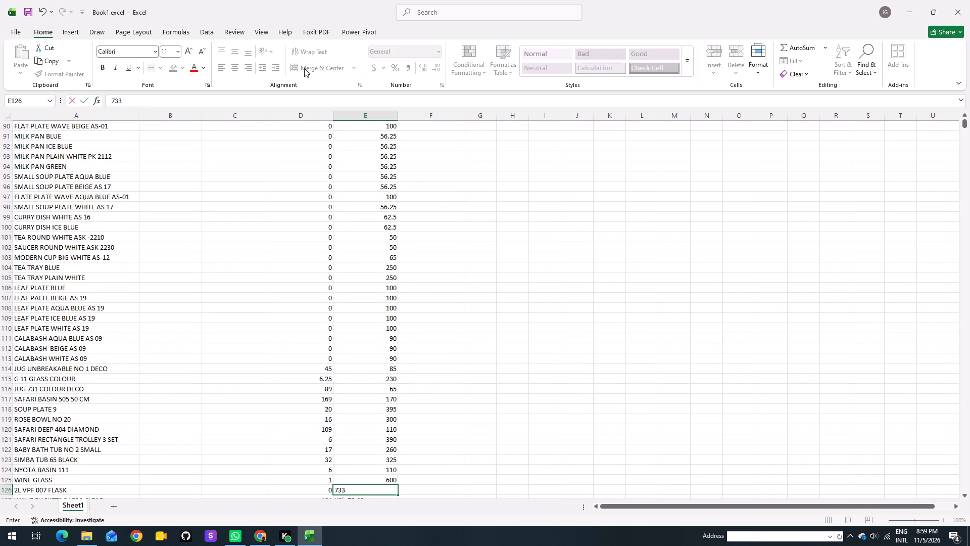
pyautogui.press('Return')
pyautogui.write('75')
pyautogui.press('Return')
pyautogui.press('7')
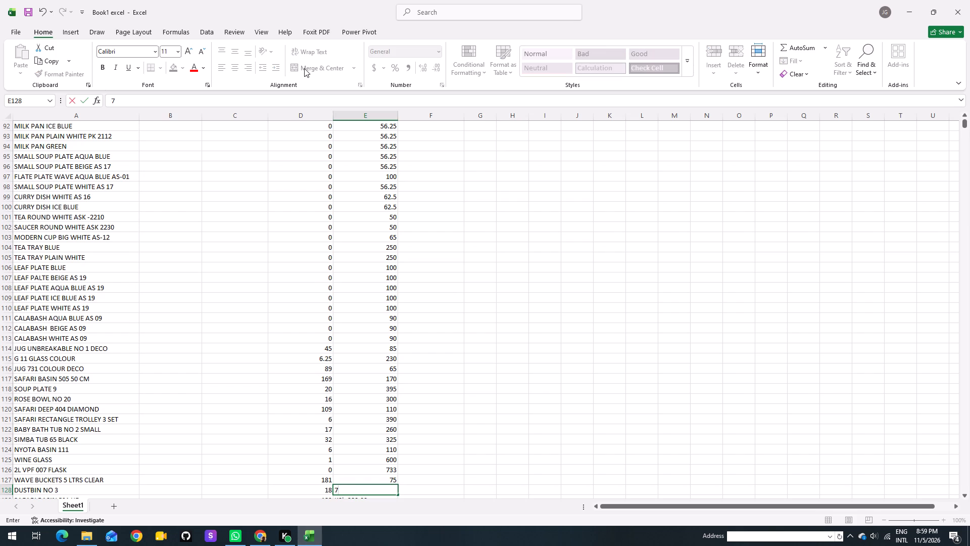
pyautogui.press('5')
pyautogui.press('Return')
pyautogui.write('280')
pyautogui.press('Return')
# Enter the prices in E130 to E134, from Sonata basin 516 to the veg strainer, as plain numbers: 95, 100, 122.5, 45 and 40.
pyautogui.write('95')
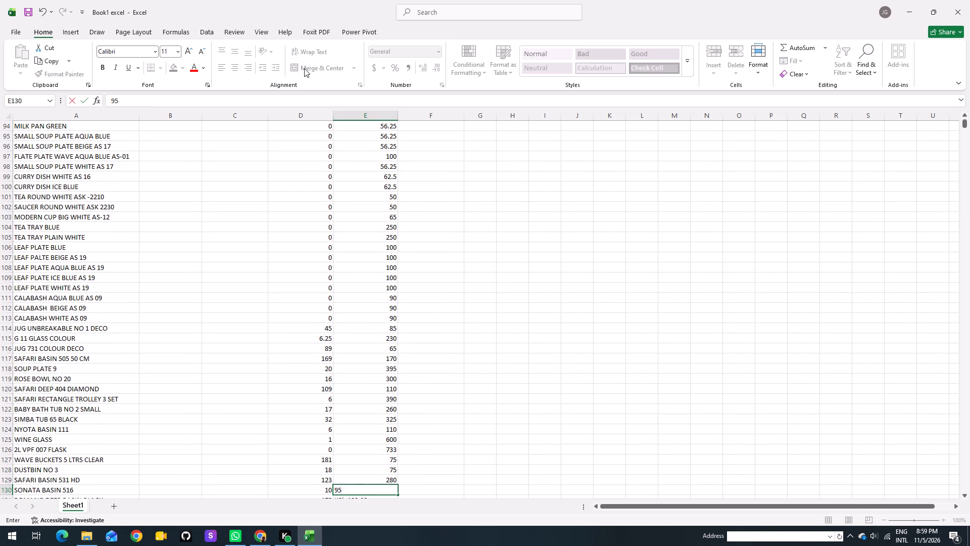
pyautogui.press('Return')
pyautogui.write('100')
pyautogui.press('Return')
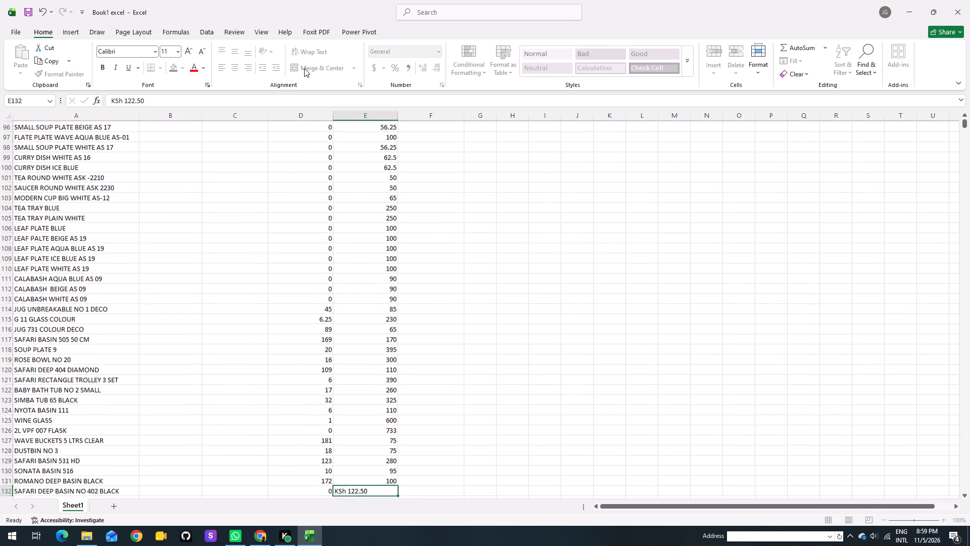
pyautogui.write('122.5')
pyautogui.press('Return')
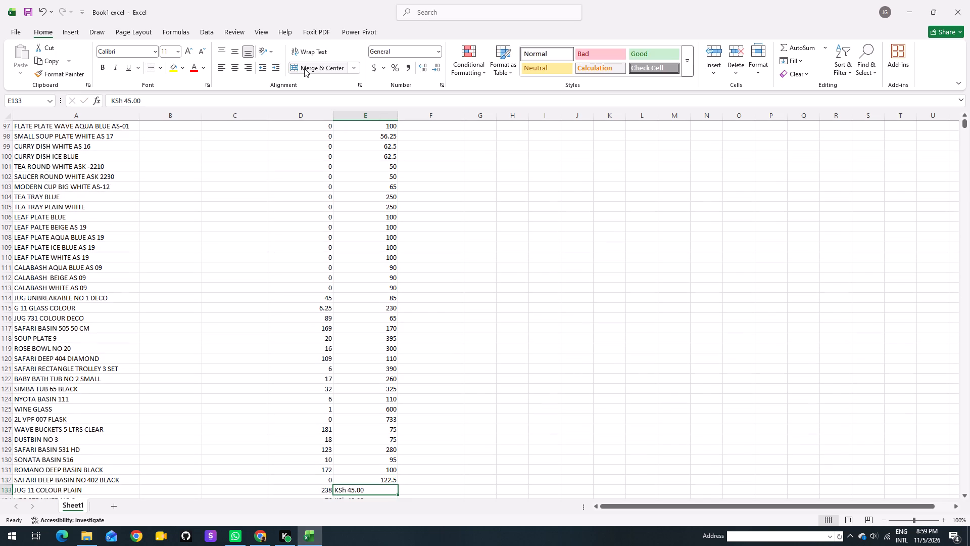
pyautogui.write('45')
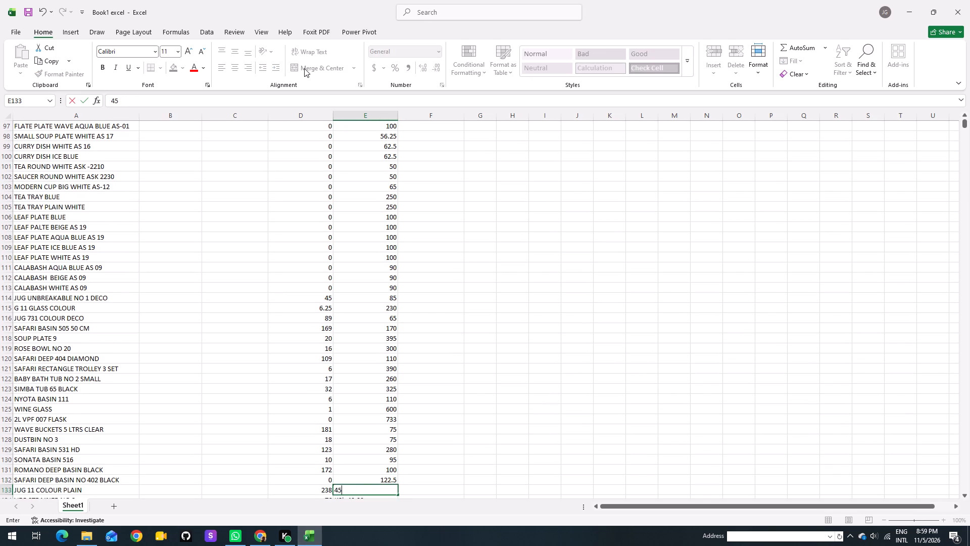
pyautogui.press('Return')
pyautogui.write('40')
pyautogui.press('Return')
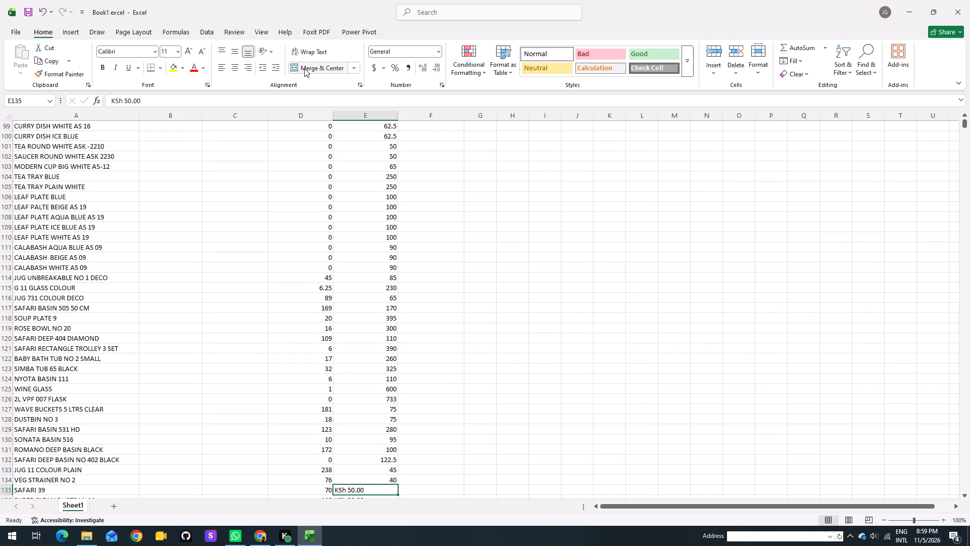
# Enter the prices in E135 to E139, from Safari 39 to Hexa basket no 2, as plain numbers: 50, 20, 280, 30 and 40.
pyautogui.write('50')
pyautogui.press('Return')
pyautogui.write('20')
pyautogui.press('Return')
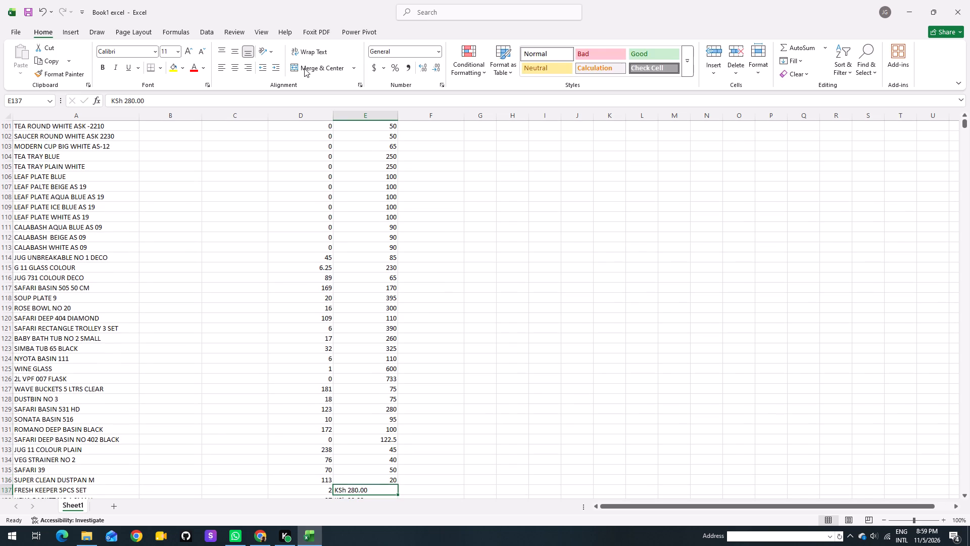
pyautogui.write('280')
pyautogui.press('Return')
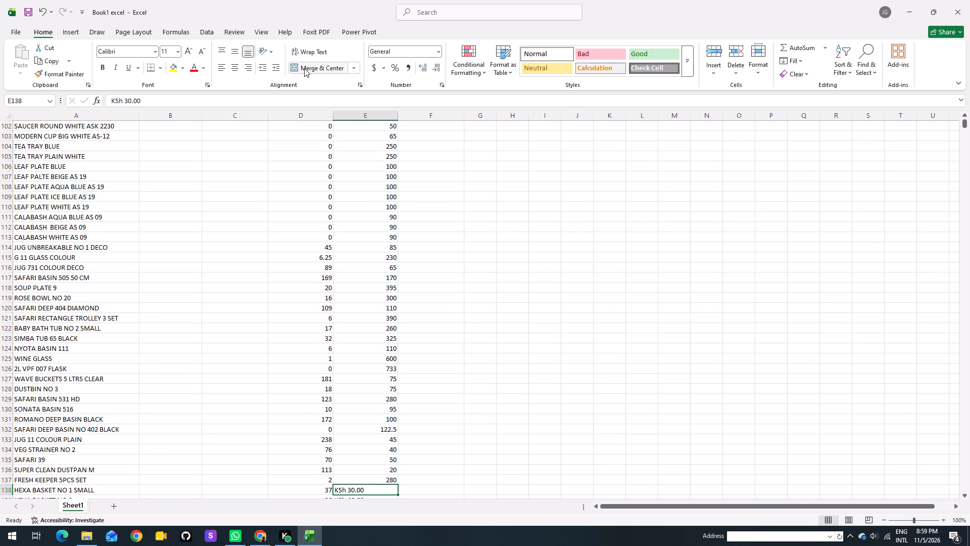
pyautogui.write('30')
pyautogui.press('Return')
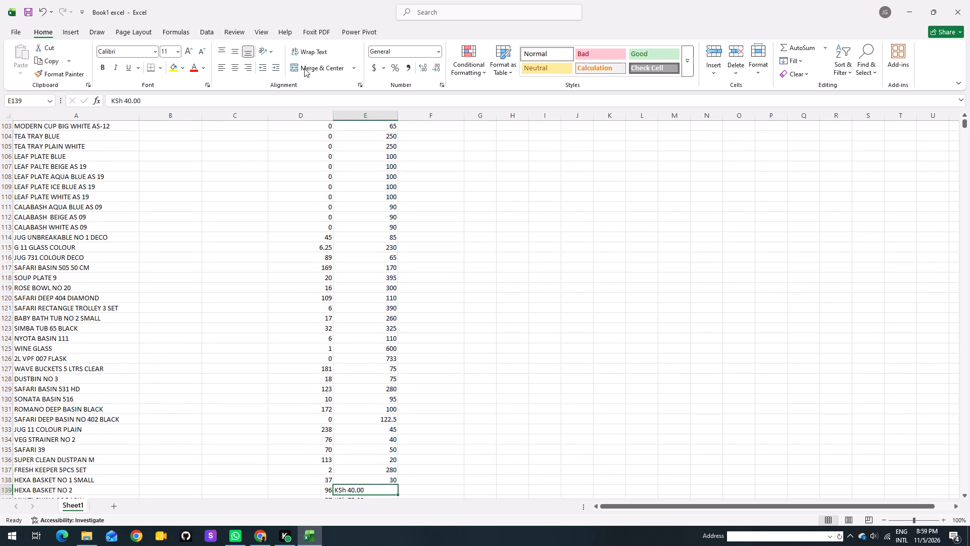
pyautogui.write('40')
pyautogui.press('Return')
# Enter the prices in E140 to E145, from the Multi China basin to the pegs, as plain numbers: 75, 125, 120, 85, 60 and 150.
pyautogui.write('75')
pyautogui.press('Return')
pyautogui.write('125')
pyautogui.press('Return')
pyautogui.write('120')
pyautogui.press('Return')
pyautogui.write('85')
pyautogui.press('Return')
pyautogui.write('60')
pyautogui.press('Return')
pyautogui.write('150')
pyautogui.press('Return')
# Enter the prices of the three Safari mugs in E146 to E148 as plain numbers: 280, 290 and 290.
pyautogui.write('280')
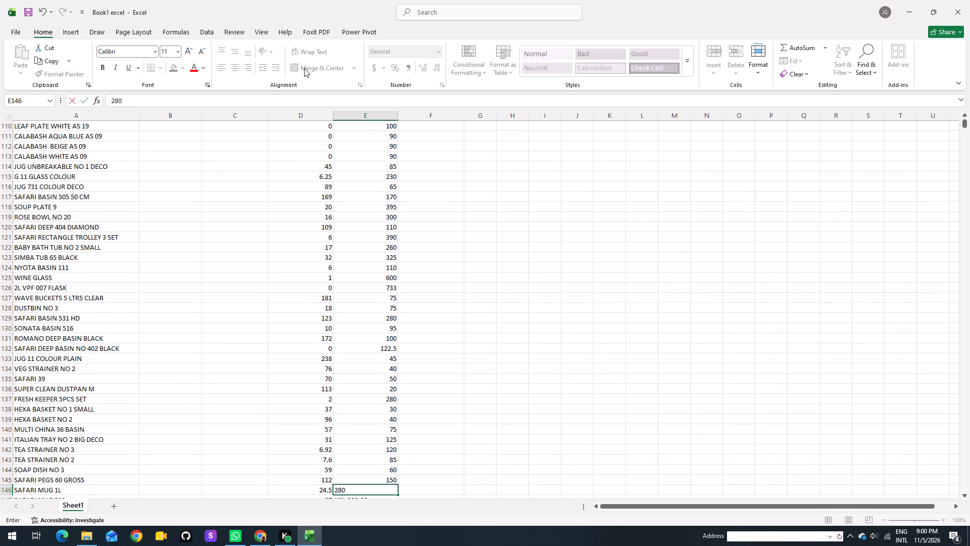
pyautogui.press('Return')
pyautogui.write('290')
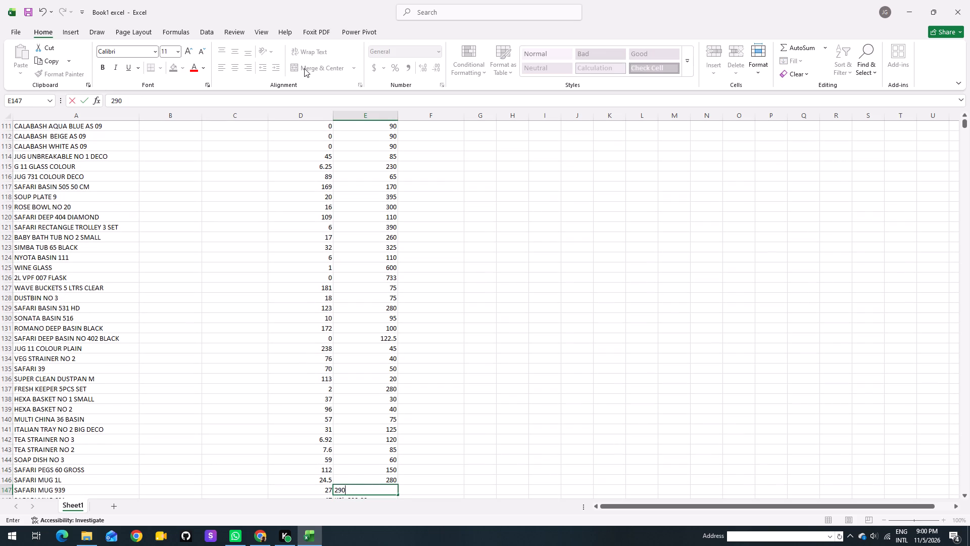
pyautogui.press('Return')
pyautogui.write('290')
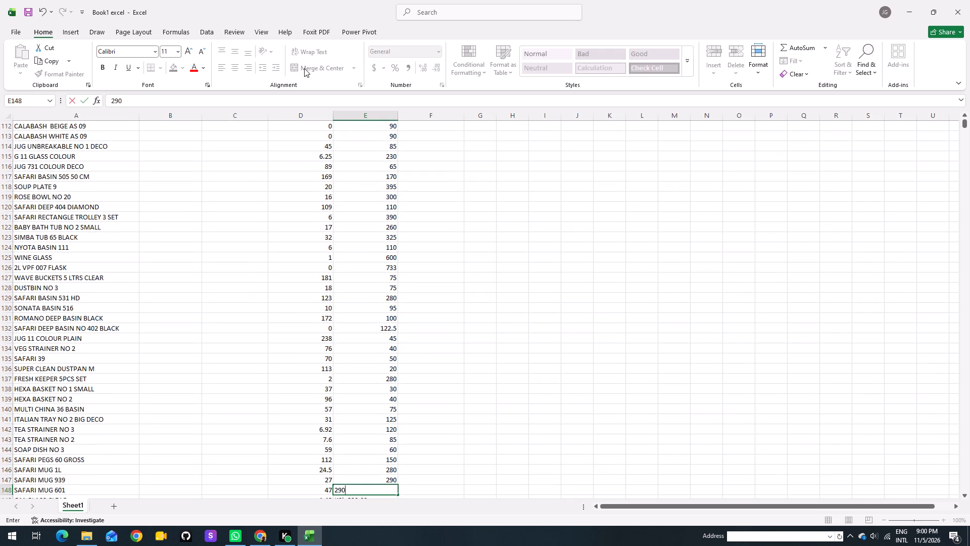
pyautogui.press('Return')
# Enter the prices in E149 to E152, from the clear G11 glass to the BYD cup, as plain numbers: 230, 430, 474.14 and 720.
pyautogui.write('230')
pyautogui.press('Return')
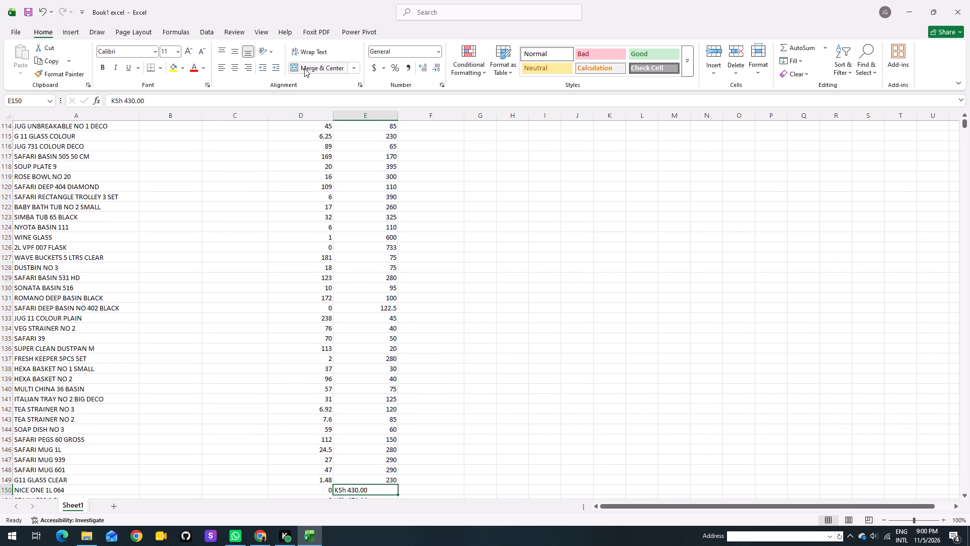
pyautogui.write('430')
pyautogui.press('Return')
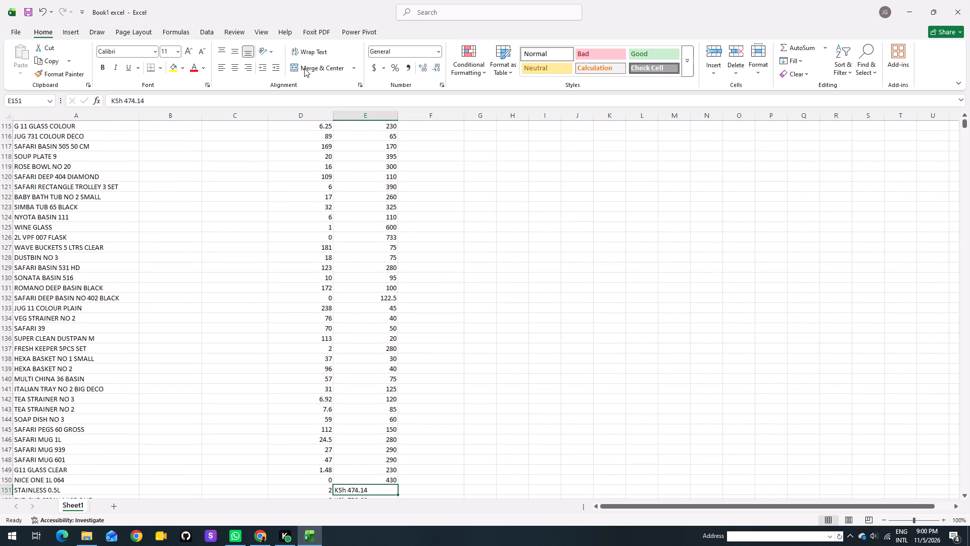
pyautogui.write('474.14')
pyautogui.press('Return')
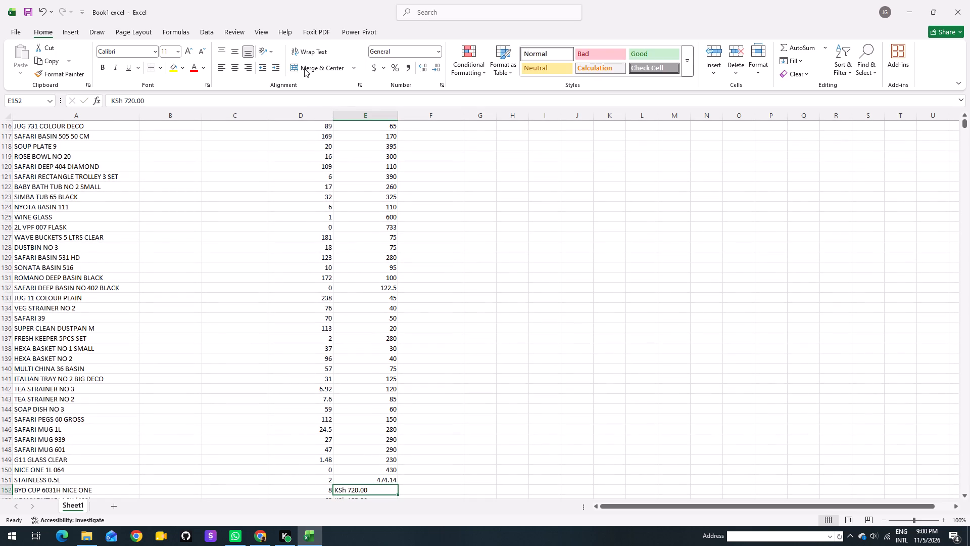
pyautogui.write('720')
pyautogui.press('Return')
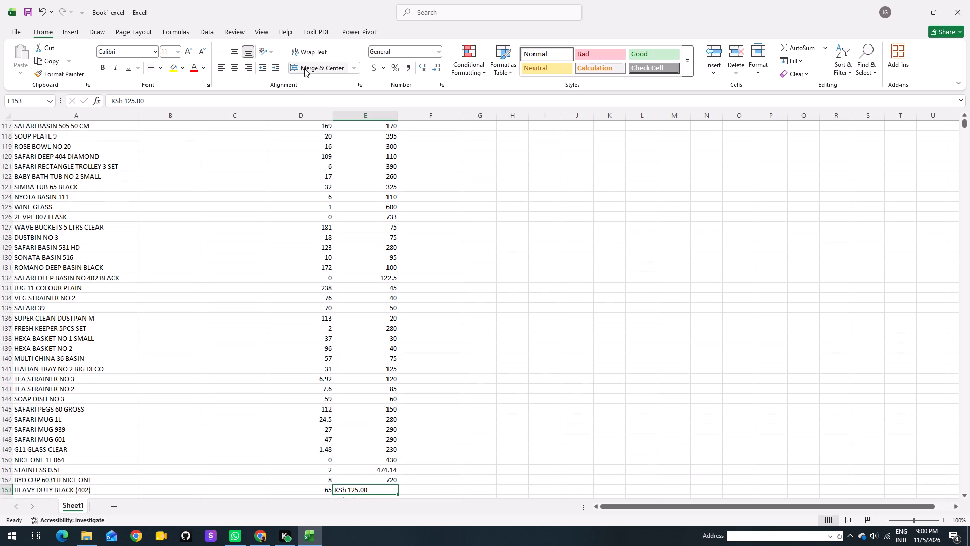
# Enter the prices in E153 to E157, from Heavy Duty Black to Deer flask 2108, as plain numbers: 125, 620, 1000, 8000 and 800.
pyautogui.write('125')
pyautogui.press('Return')
pyautogui.write('620')
pyautogui.press('Return')
pyautogui.write('1000')
pyautogui.press('Return')
pyautogui.write('8000')
pyautogui.press('Return')
pyautogui.write('800')
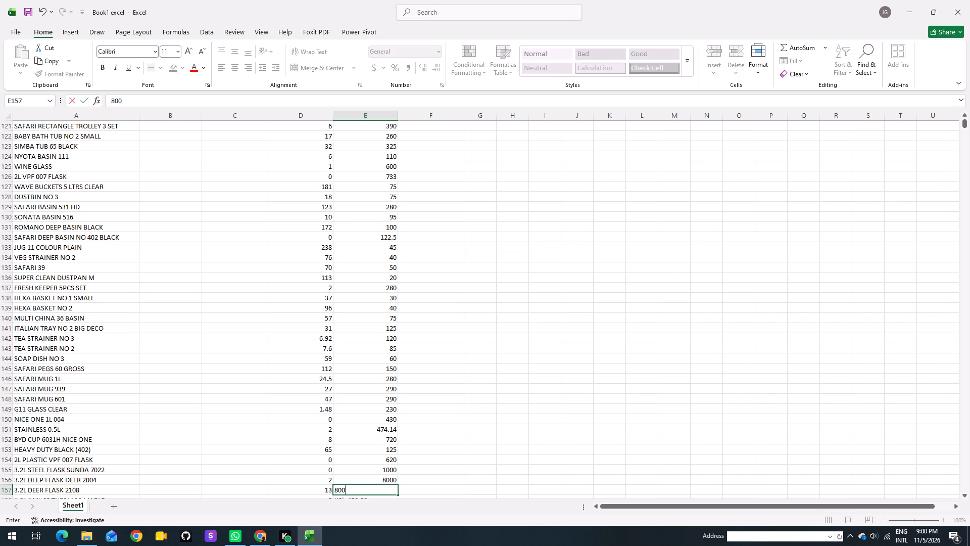
# Correct the price of the 3.2L Deep Flask Deer 2004 in E156 to 800.
pyautogui.click(376, 475)
pyautogui.click(378, 476)
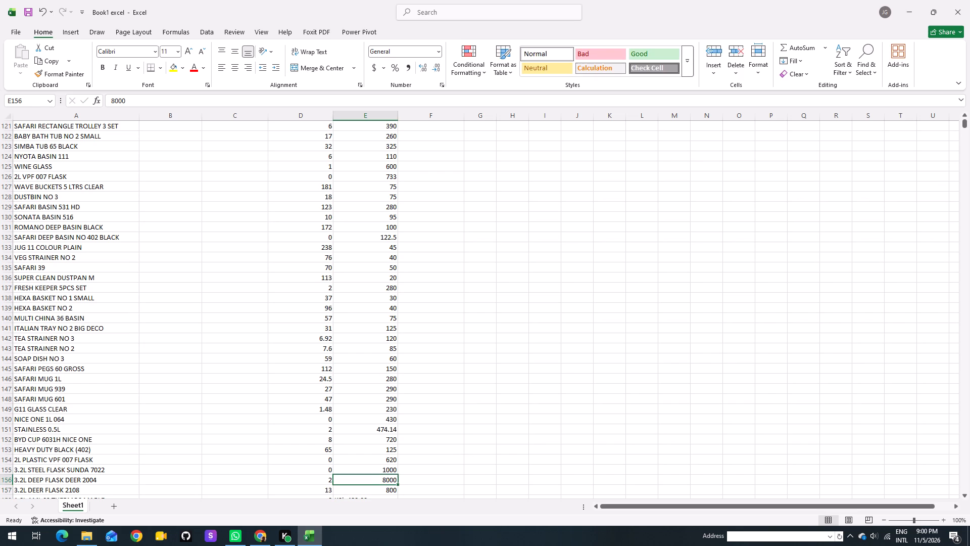
pyautogui.press('8')
pyautogui.press('0')
pyautogui.press('0')
pyautogui.press('Return')
pyautogui.press('Return')
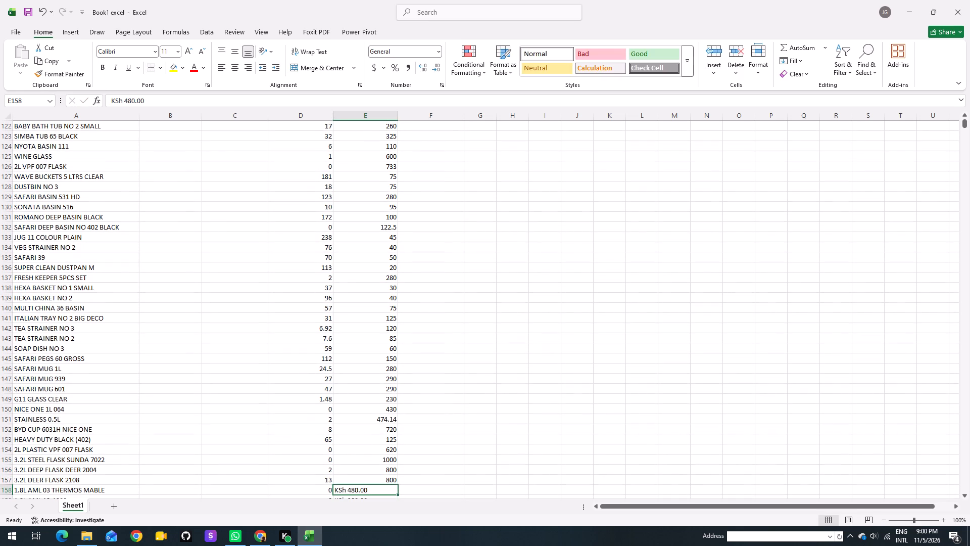
# Enter the prices in E158 to E161, from the 1.8L AML 03 thermos to the DS Nice One flask, as plain numbers: 480, 380, 450 and 360.
pyautogui.write('480')
pyautogui.press('Return')
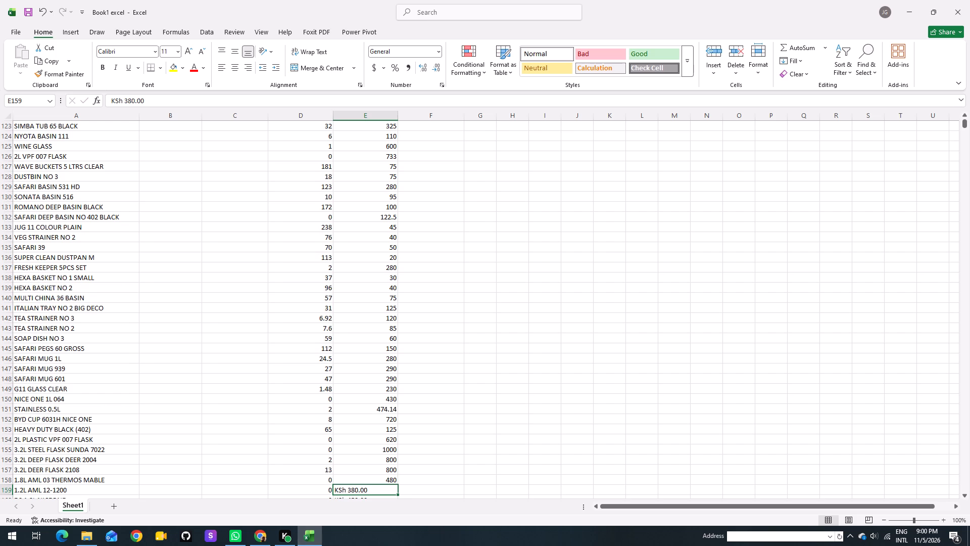
pyautogui.write('380')
pyautogui.press('Return')
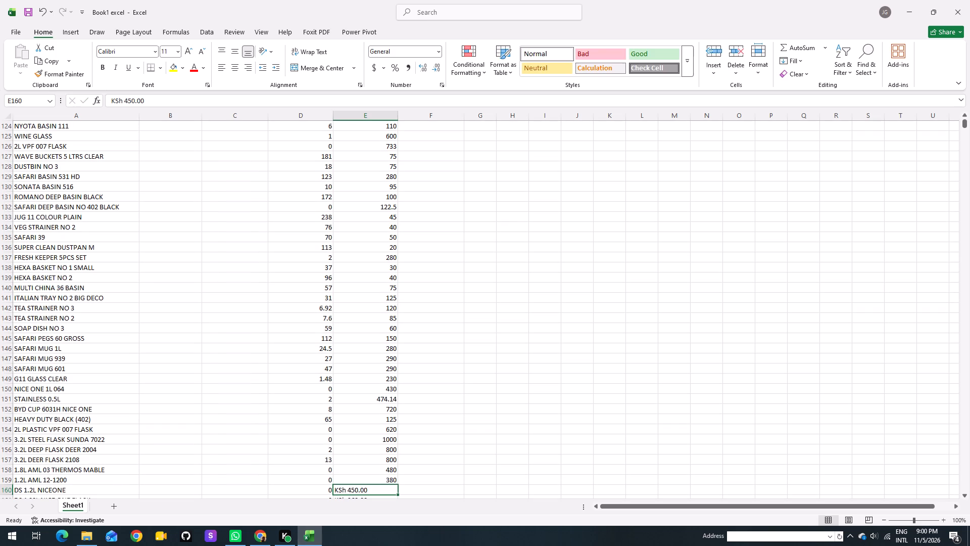
pyautogui.write('450')
pyautogui.press('Return')
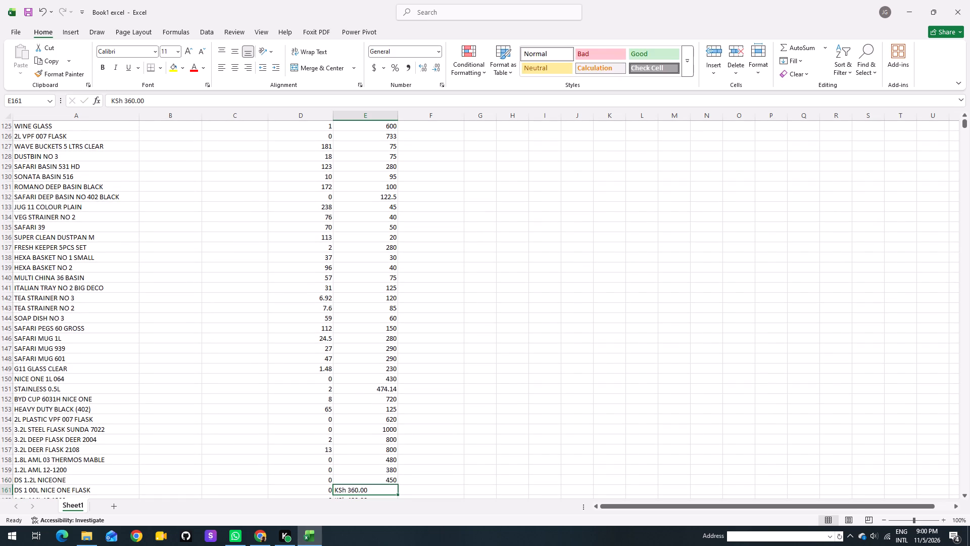
pyautogui.write('360')
pyautogui.press('Return')
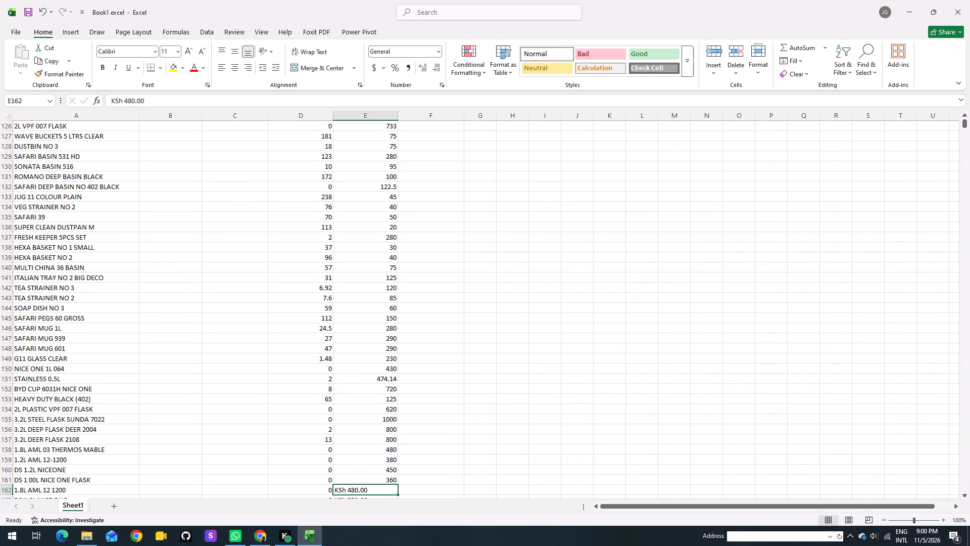
# Enter the prices in E162 to E166, from 1.8L AML 12 to Niceone VFP 020, as plain numbers: 480, 550, 480, 590 and 530.
pyautogui.write('480')
pyautogui.press('Return')
pyautogui.write('550')
pyautogui.press('Return')
pyautogui.write('480')
pyautogui.press('Return')
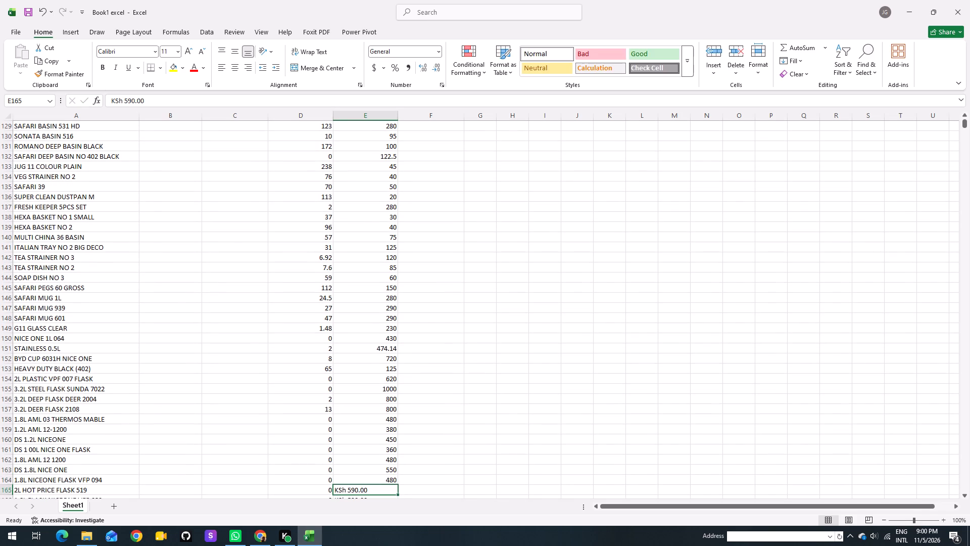
pyautogui.write('59')
pyautogui.press('0')
pyautogui.press('Return')
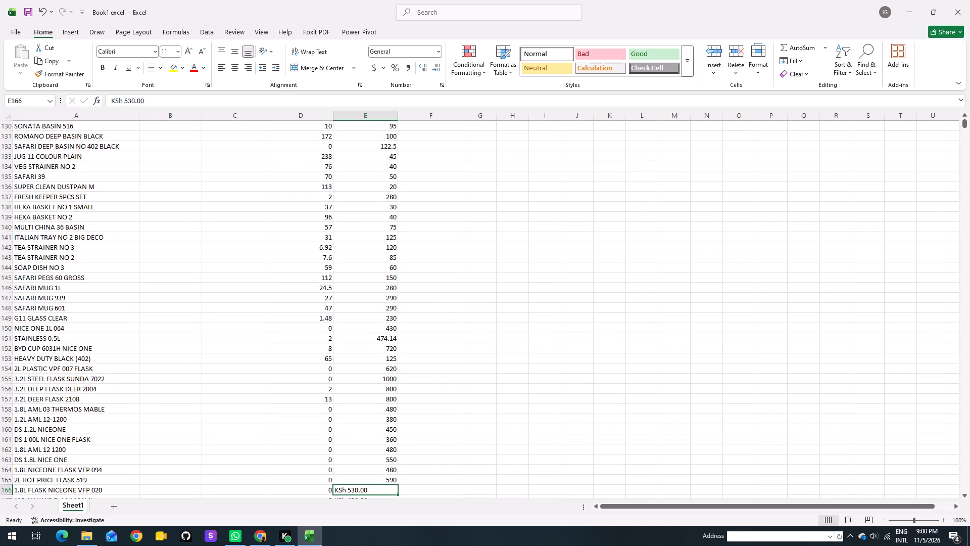
pyautogui.write('530')
pyautogui.press('Return')
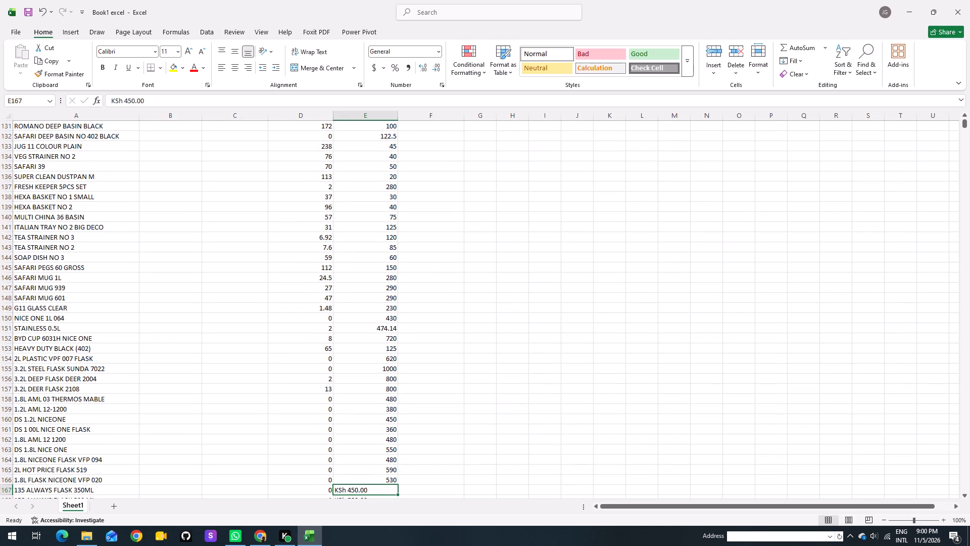
# Enter the prices in E167 to E170, from 135 Always Flask to Milk Shake Glass 7760, as plain numbers: 450, 520, 460 and 600.
pyautogui.write('45')
pyautogui.press('0')
pyautogui.press('Return')
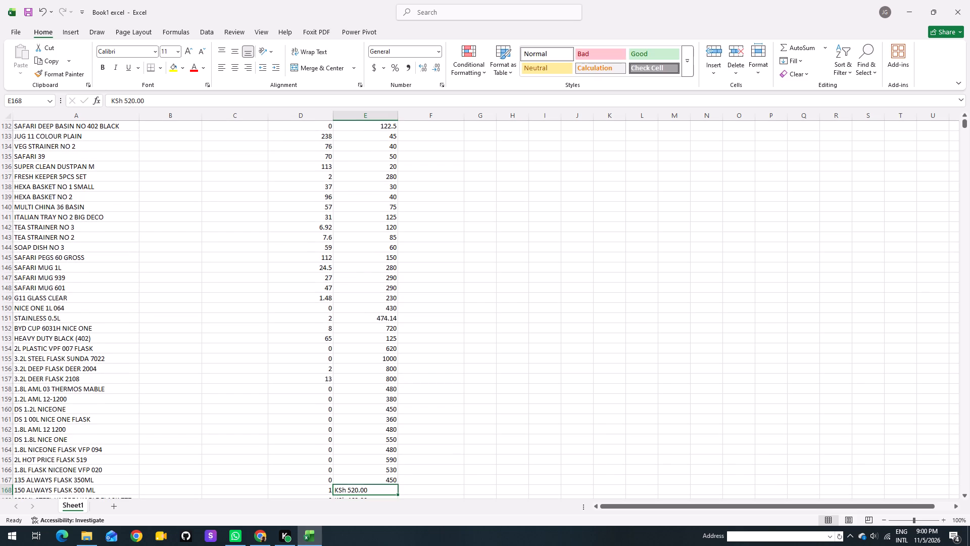
pyautogui.write('520')
pyautogui.press('Return')
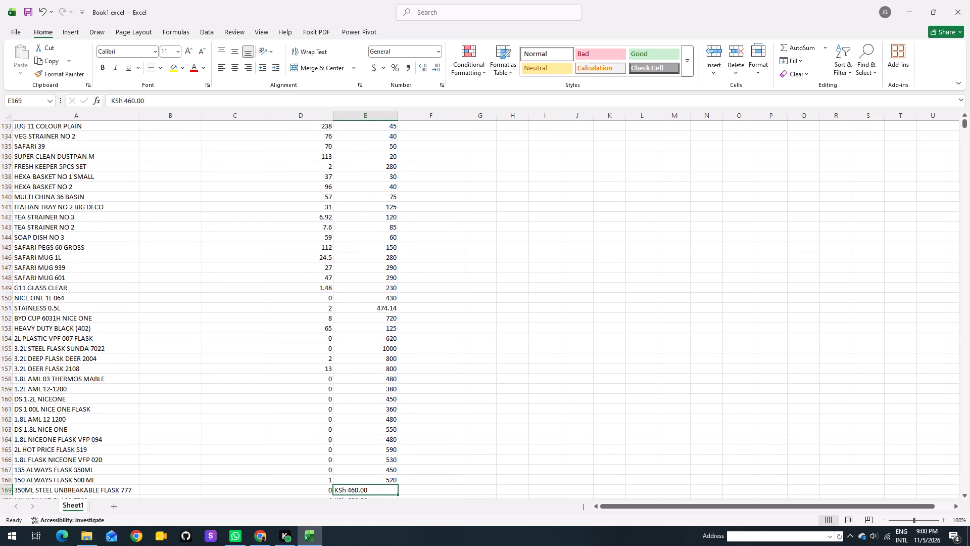
pyautogui.write('460')
pyautogui.press('Return')
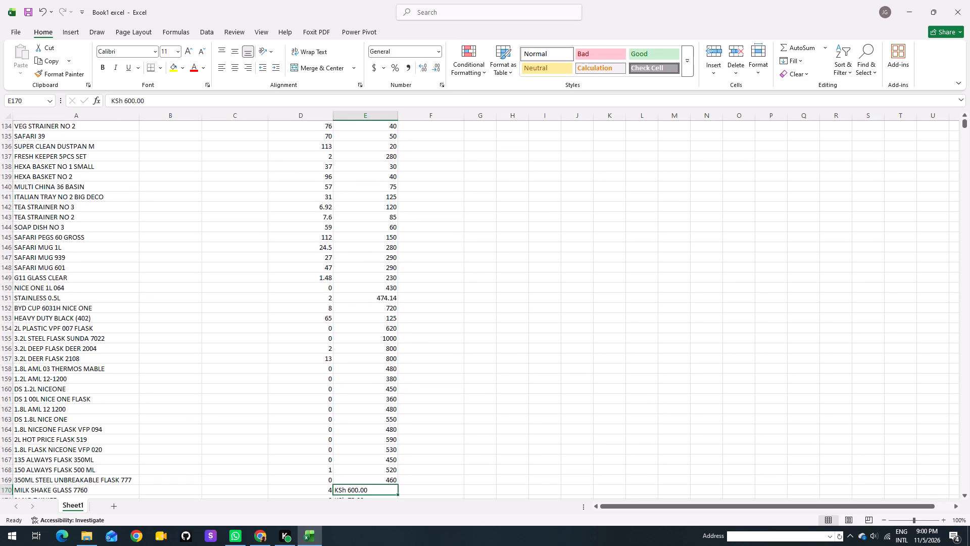
pyautogui.write('600')
pyautogui.press('Return')
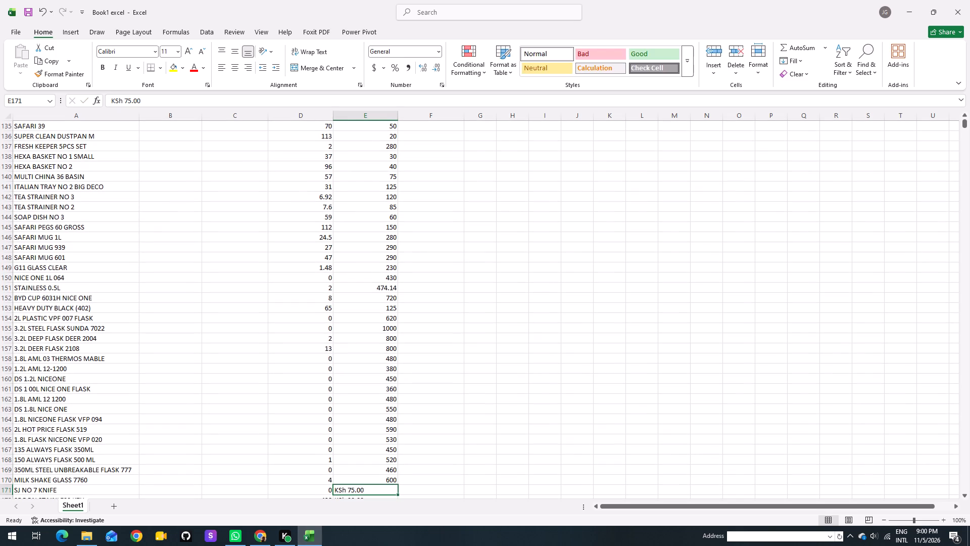
# Enter the prices in E171 to E174, from SJ No 7 Knife to Beer Glass 0026, as plain numbers: 75, 90, 350 and 480.
pyautogui.write('75')
pyautogui.press('Return')
pyautogui.write('90')
pyautogui.press('Return')
pyautogui.write('350')
pyautogui.press('Return')
pyautogui.write('480')
pyautogui.press('Return')
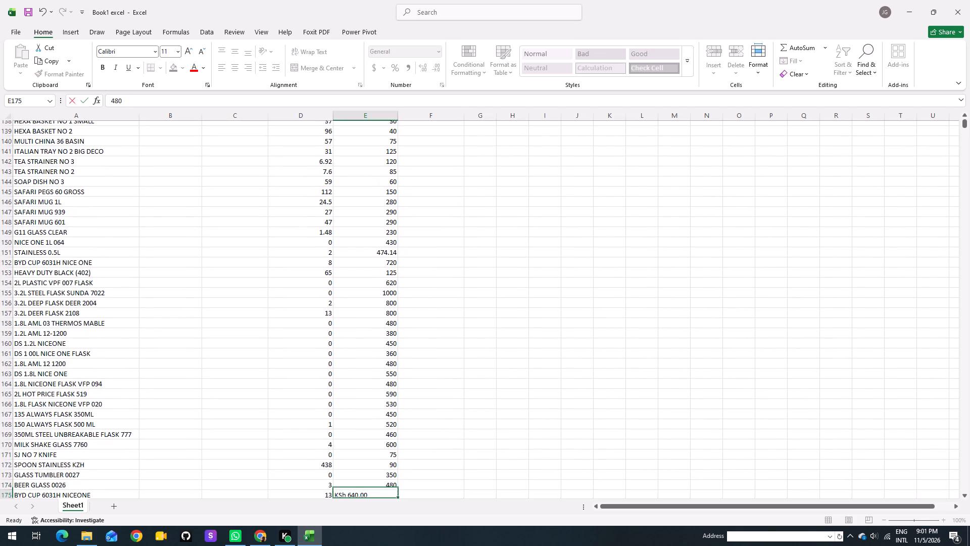
# Enter the prices in E175 to E178, from BYD Cup 6031H to Sufuria 12/23 Heavy, as plain numbers: 640, 115, 50 and 4725.
pyautogui.write('640')
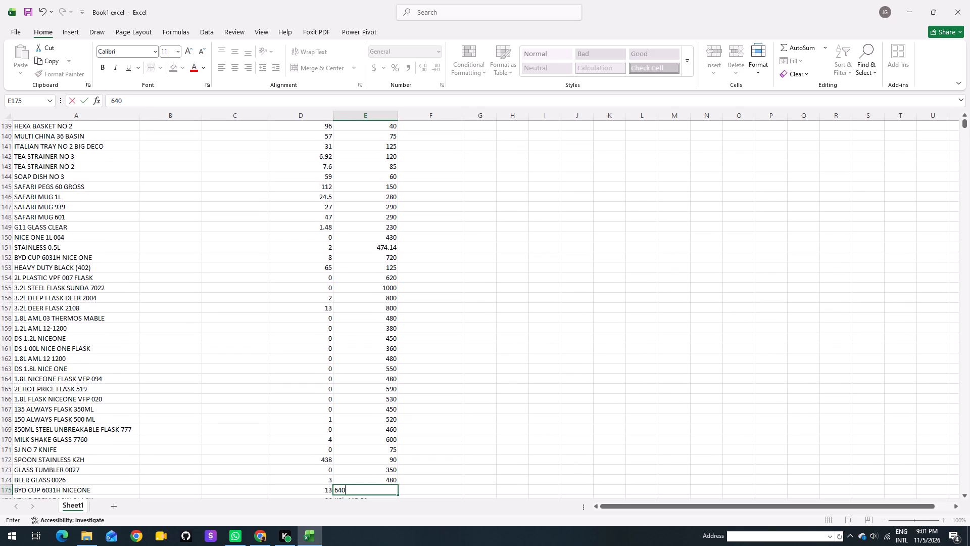
pyautogui.press('Return')
pyautogui.write('115')
pyautogui.press('Return')
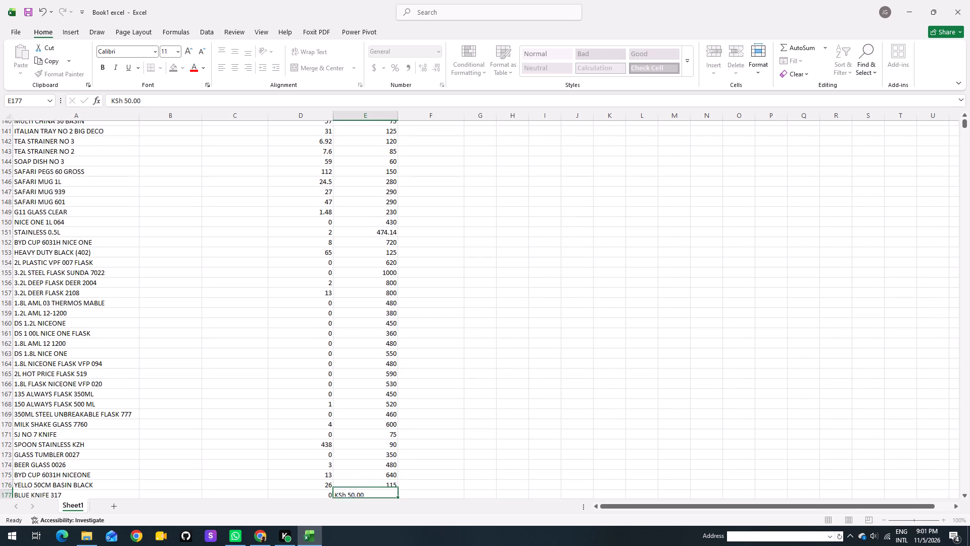
pyautogui.write('50')
pyautogui.press('Return')
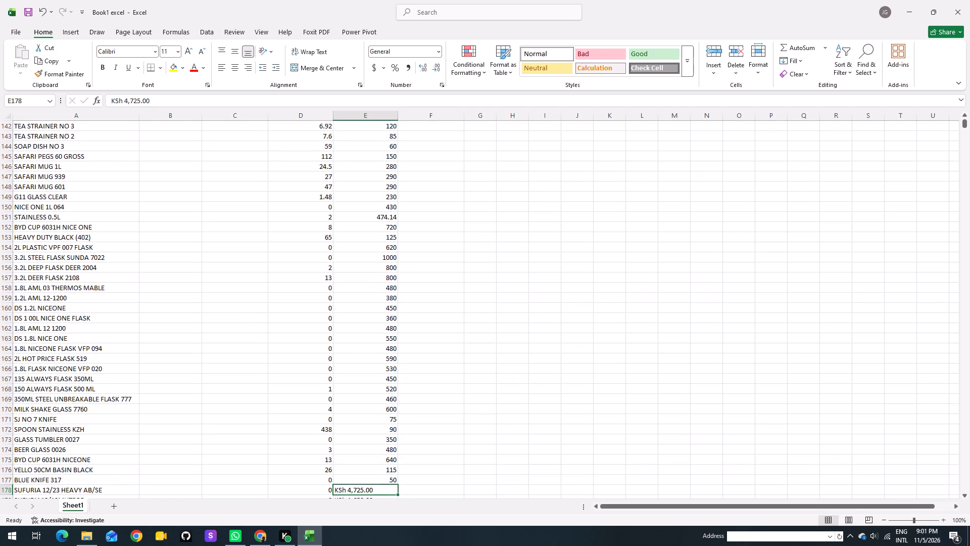
pyautogui.write('4725')
pyautogui.press('Return')
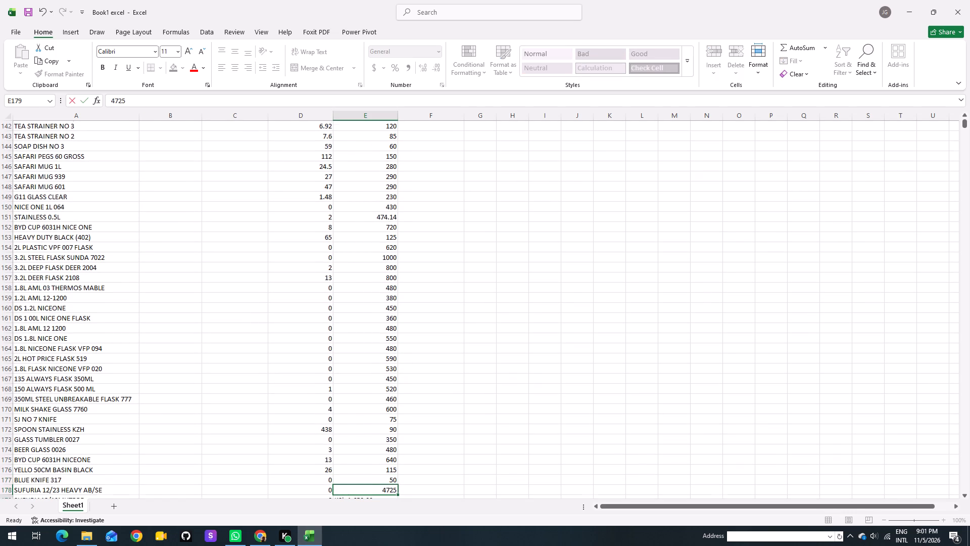
# Enter the prices in E179 to E182, from Sufuria12/19MHTRBF to Good Luck Bucket 7L, as plain numbers: 1650, 1050, 160 and 70.
pyautogui.write('1650')
pyautogui.press('Return')
pyautogui.write('1050')
pyautogui.press('Return')
pyautogui.write('160')
pyautogui.press('Return')
pyautogui.write('70')
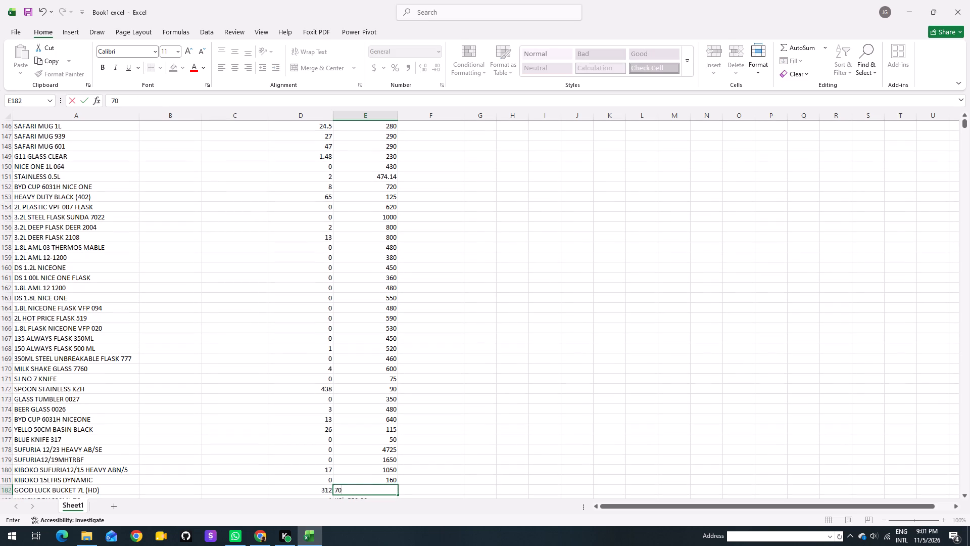
pyautogui.press('Return')
# Enter the prices of the two lunch boxes and the Twisted Glass in E183 to E185 as plain numbers: 550, 450 and 450.
pyautogui.write('550')
pyautogui.press('Return')
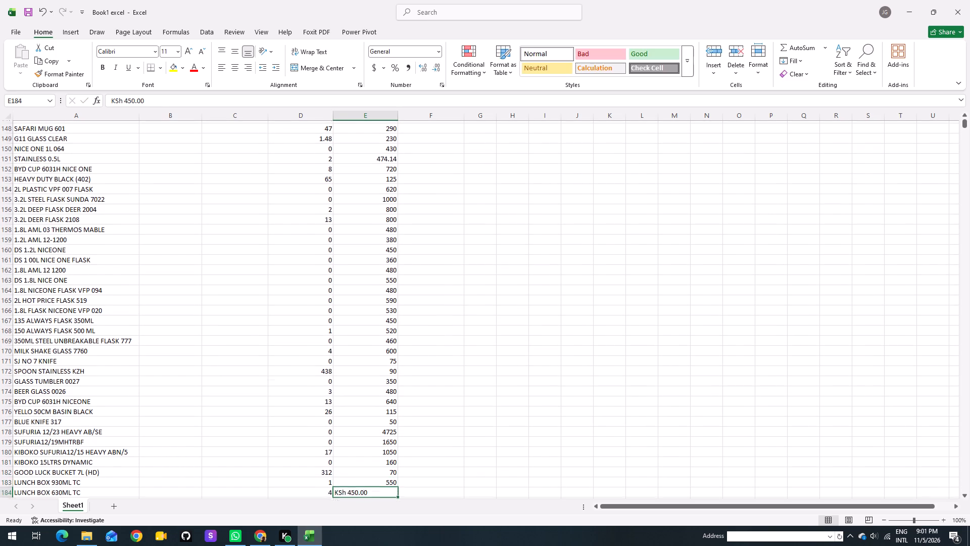
pyautogui.write('450')
pyautogui.press('Return')
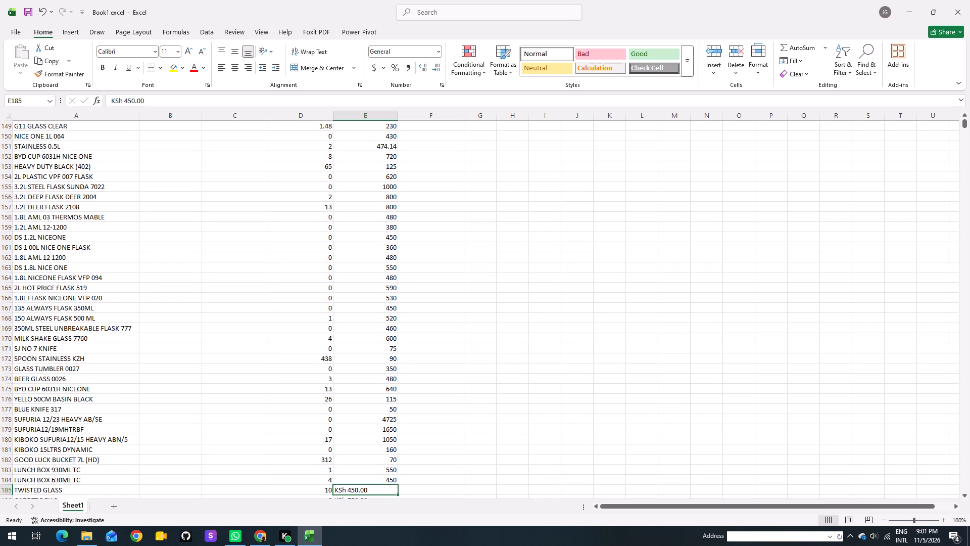
pyautogui.write('450')
pyautogui.press('Return')
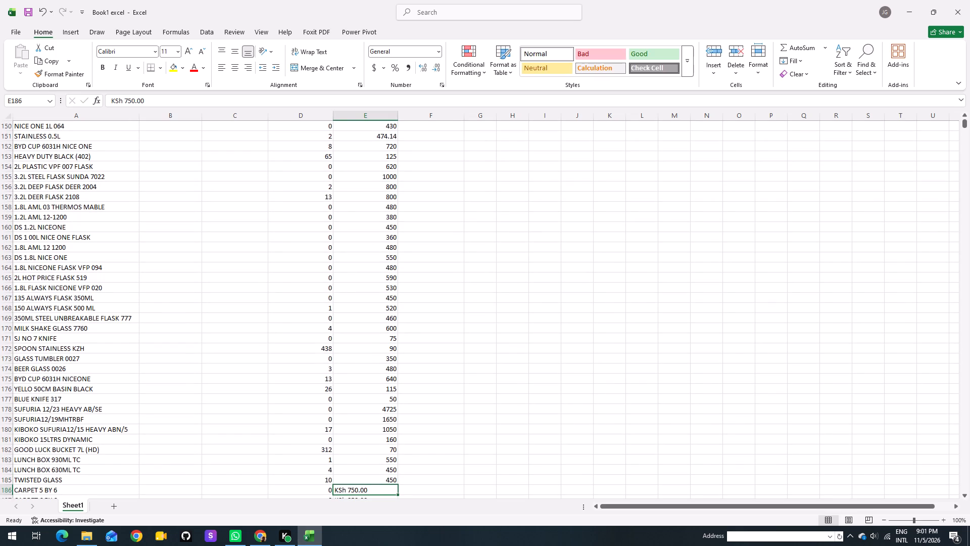
# Enter the prices of the four carpets in E186 to E189 as plain numbers: 750, 850, 1200 and 1500.
pyautogui.write('750')
pyautogui.press('Return')
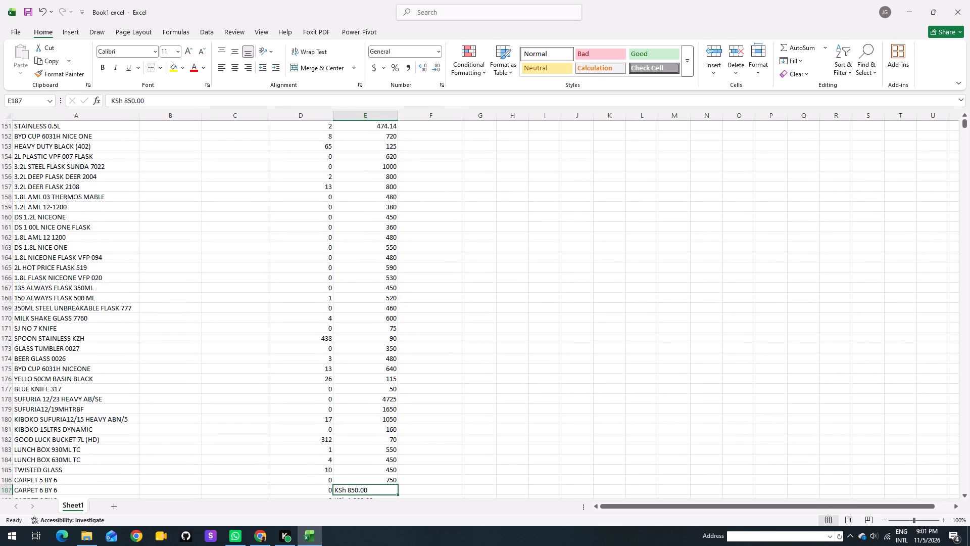
pyautogui.write('850')
pyautogui.press('Return')
pyautogui.write('1200')
pyautogui.press('Return')
pyautogui.write('1500')
pyautogui.press('Return')
# Enter the prices in E190 to E193, from Ceramic Mug 15995 to the 2L VFP 046 flask, as plain numbers: 780, 510, 650 and 590.
pyautogui.write('780')
pyautogui.press('Return')
pyautogui.write('510')
pyautogui.press('Return')
pyautogui.write('650')
pyautogui.press('Return')
pyautogui.press('5')
pyautogui.press('9')
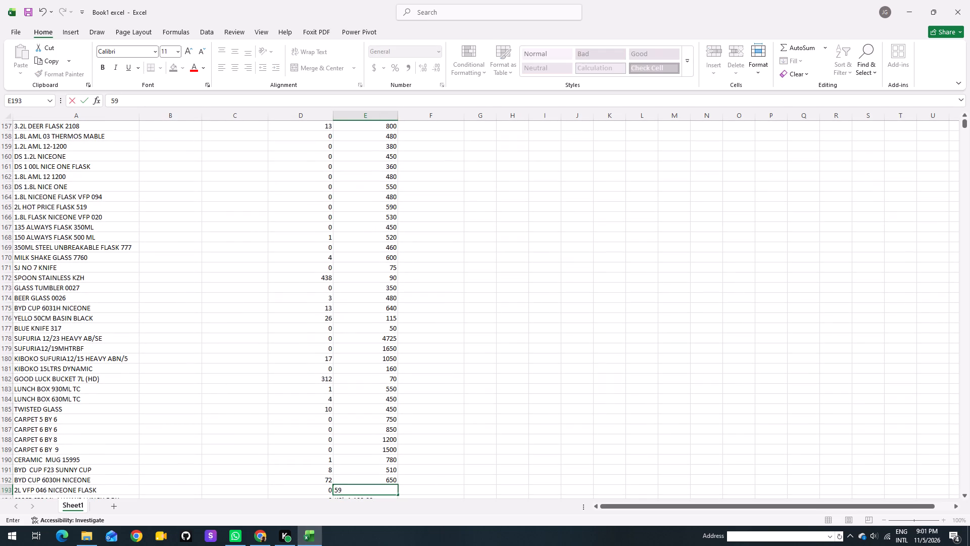
pyautogui.press('0')
pyautogui.press('Return')
# Enter the prices in E194 to E197, from the Always Lunch Box to Luminarc Mug 5983, as plain numbers: 1100, 850, 850 and 900.
pyautogui.write('1100')
pyautogui.press('Return')
pyautogui.write('850')
pyautogui.press('Return')
pyautogui.write('850')
pyautogui.press('Return')
pyautogui.write('900')
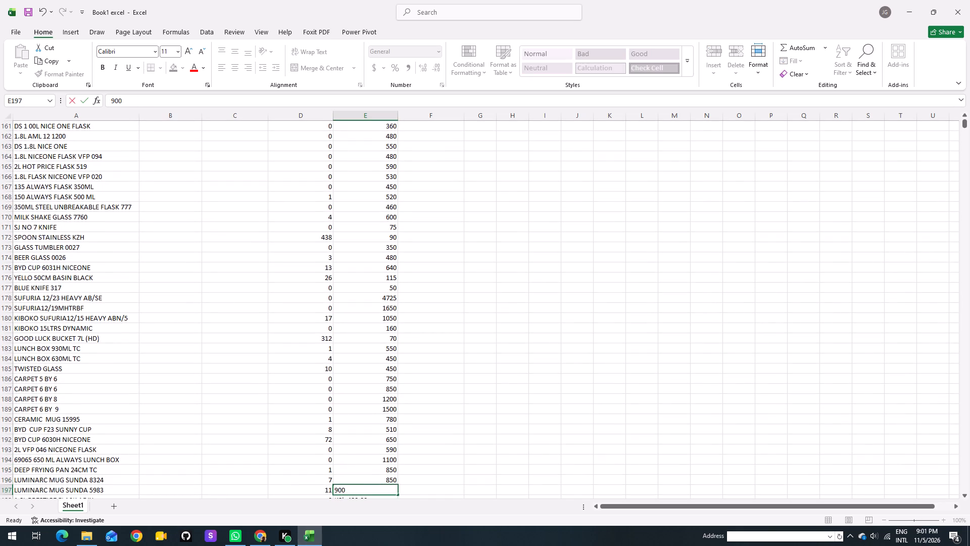
pyautogui.press('Return')
# Enter the prices of the Prestige flasks and TDL pans in E198 to E203 as plain numbers: 480, 420, 750, 850, 750 and 700.
pyautogui.write('480')
pyautogui.press('Return')
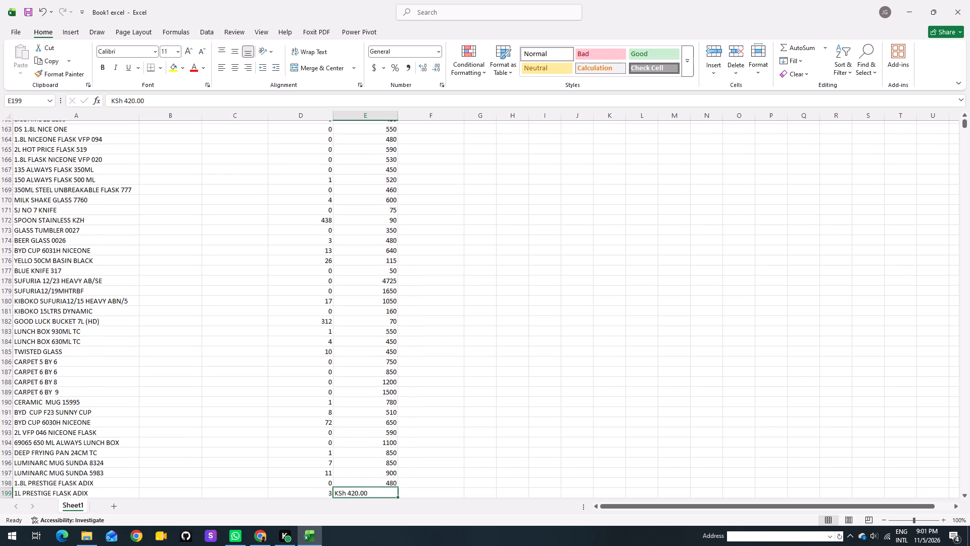
pyautogui.write('42')
pyautogui.press('0')
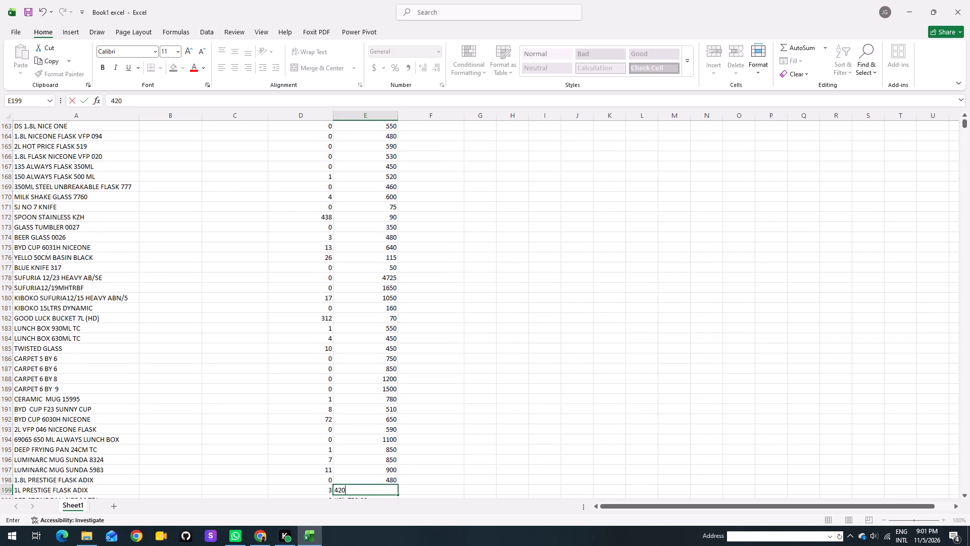
pyautogui.press('Return')
pyautogui.write('750')
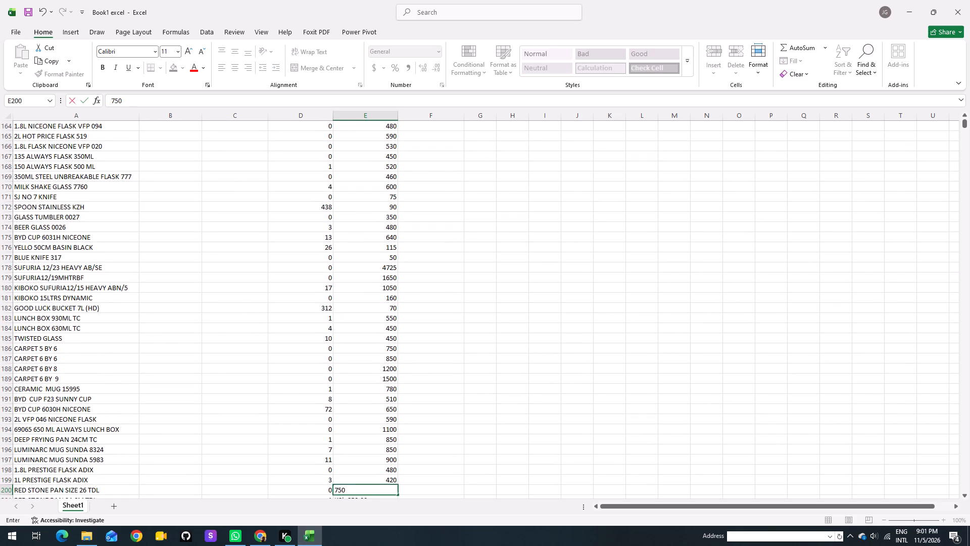
pyautogui.press('Return')
pyautogui.write('850')
pyautogui.press('Return')
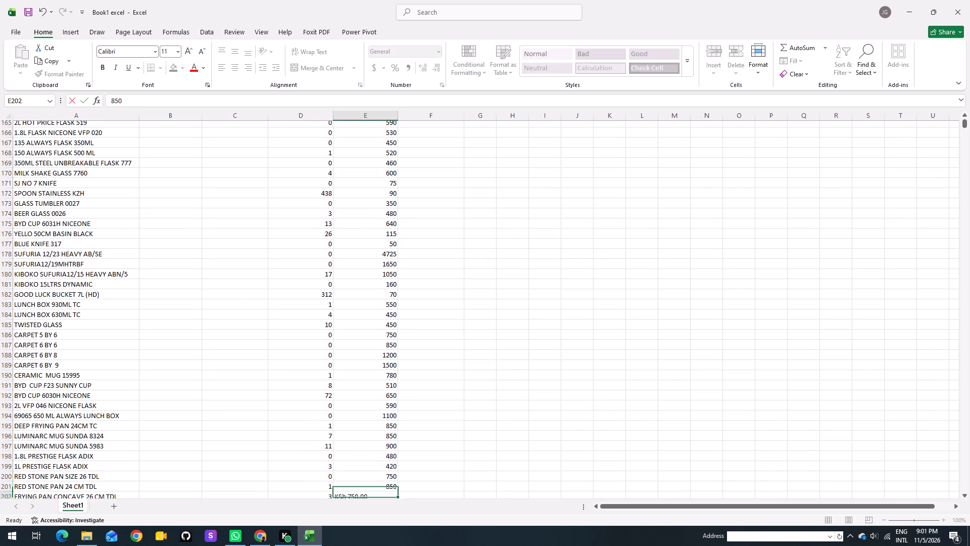
pyautogui.write('750')
pyautogui.press('Return')
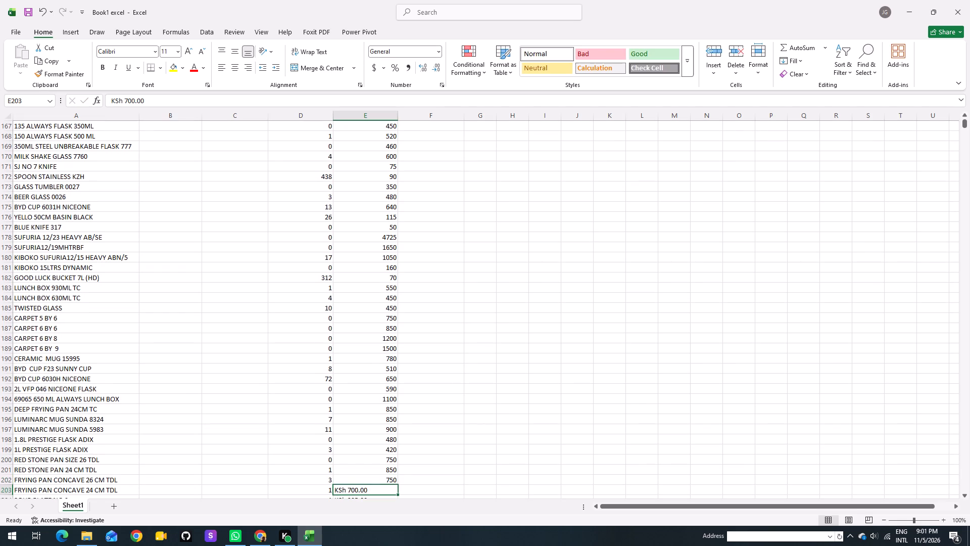
pyautogui.write('700')
pyautogui.press('Return')
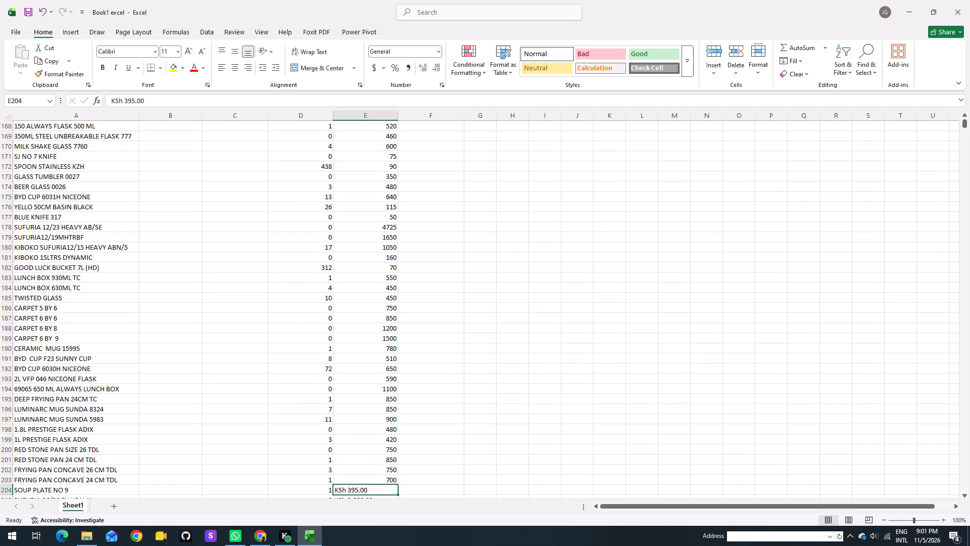
# Enter the prices in E204 to E206, from Soup Plate No 9 to 3 Partition Aqua Blue, as plain numbers: 395, 3500 and 119.
pyautogui.write('395')
pyautogui.press('Return')
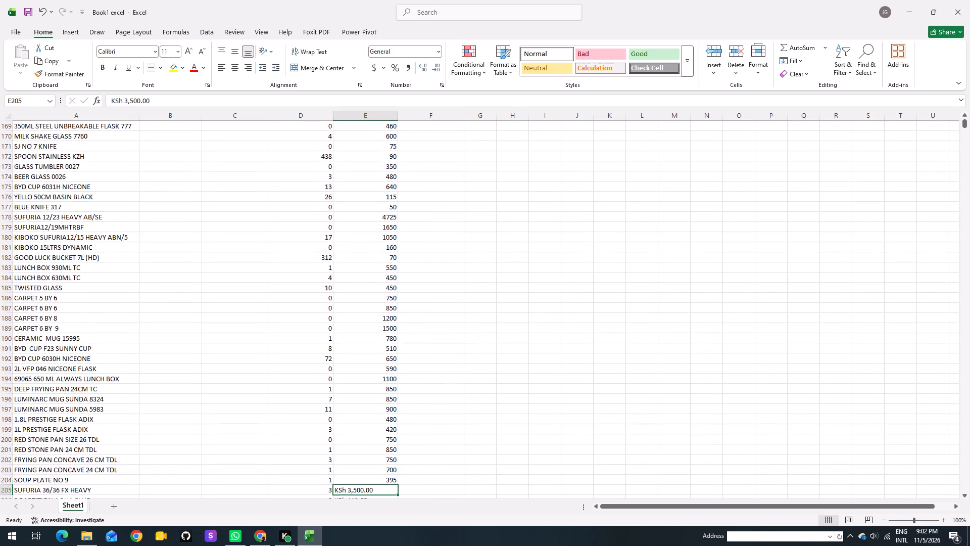
pyautogui.write('3500')
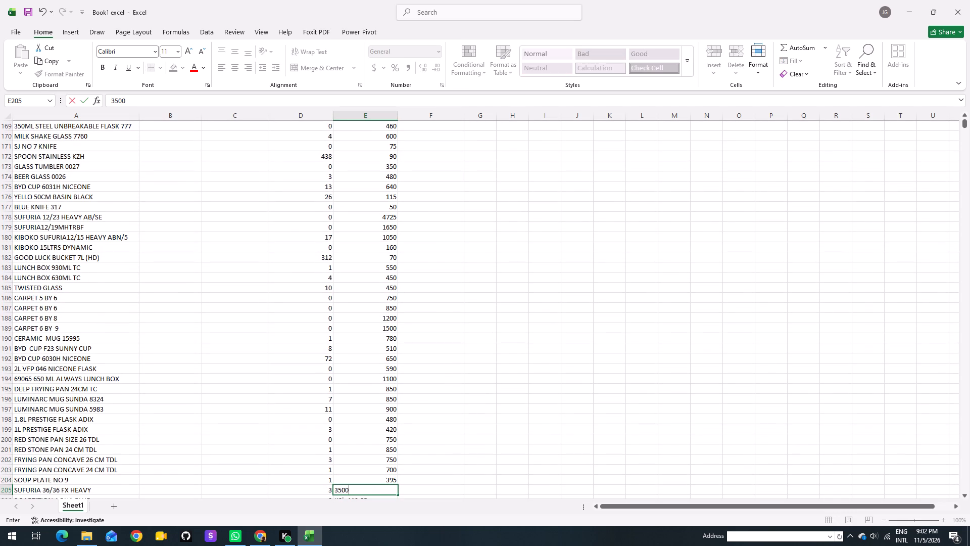
pyautogui.press('Return')
pyautogui.write('11')
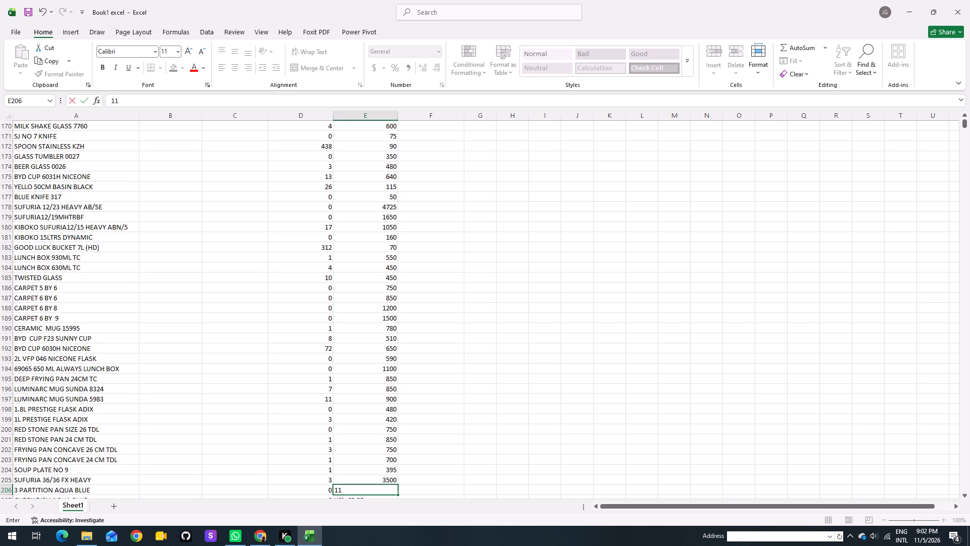
pyautogui.press('9')
pyautogui.press('Return')
# Enter the prices in E207 to E210, from Curry Dish Aqua Blue to Calabash Ice Blue, as plain numbers: 62.25, 62.5, 250 and 90.
pyautogui.write('62.25')
pyautogui.press('Return')
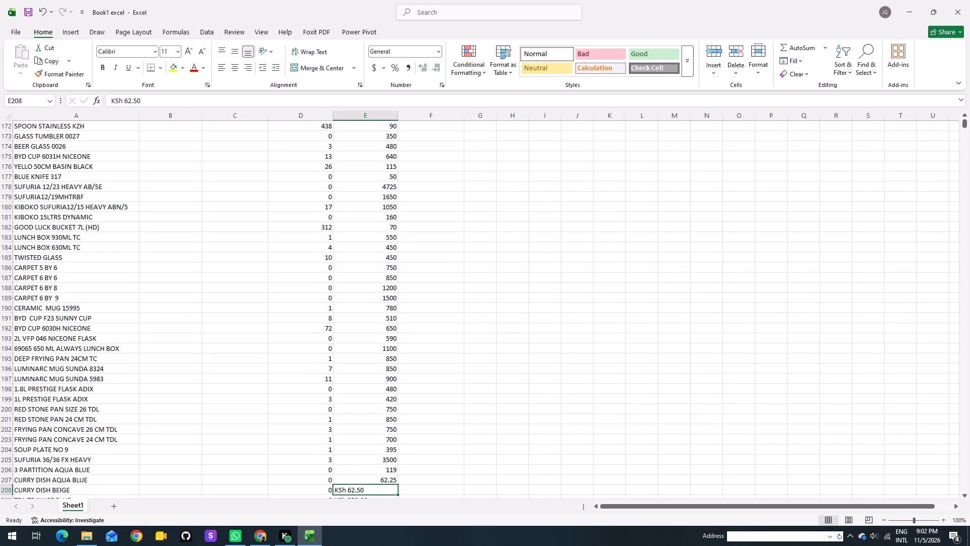
pyautogui.press('6')
pyautogui.write('25')
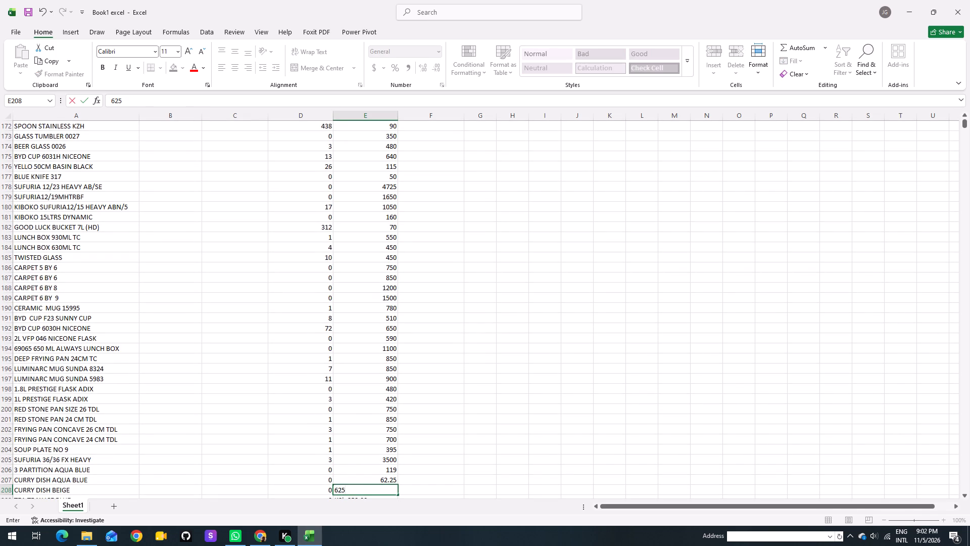
pyautogui.press('BackSpace')
pyautogui.write('.5')
pyautogui.press('Return')
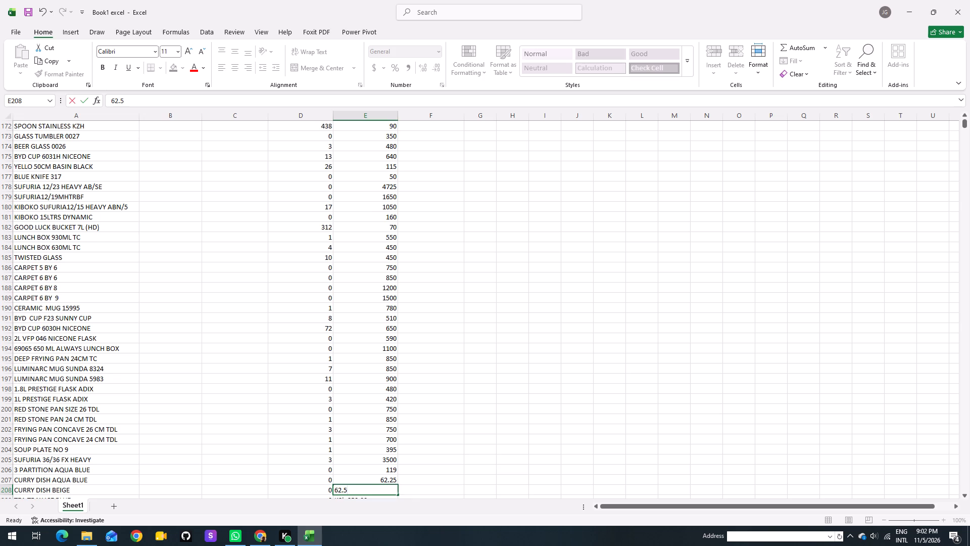
pyautogui.write('250')
pyautogui.press('Return')
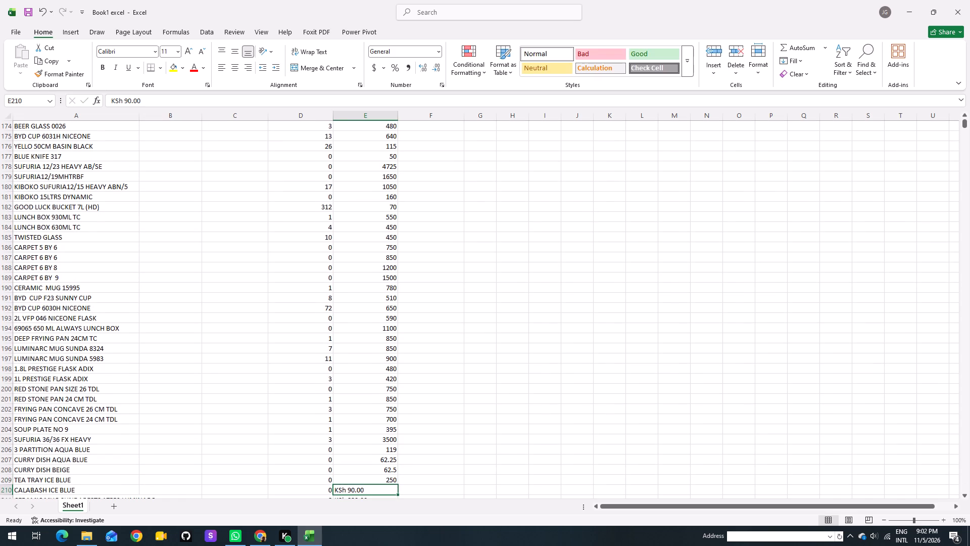
pyautogui.press('9')
pyautogui.press('0')
pyautogui.press('Return')
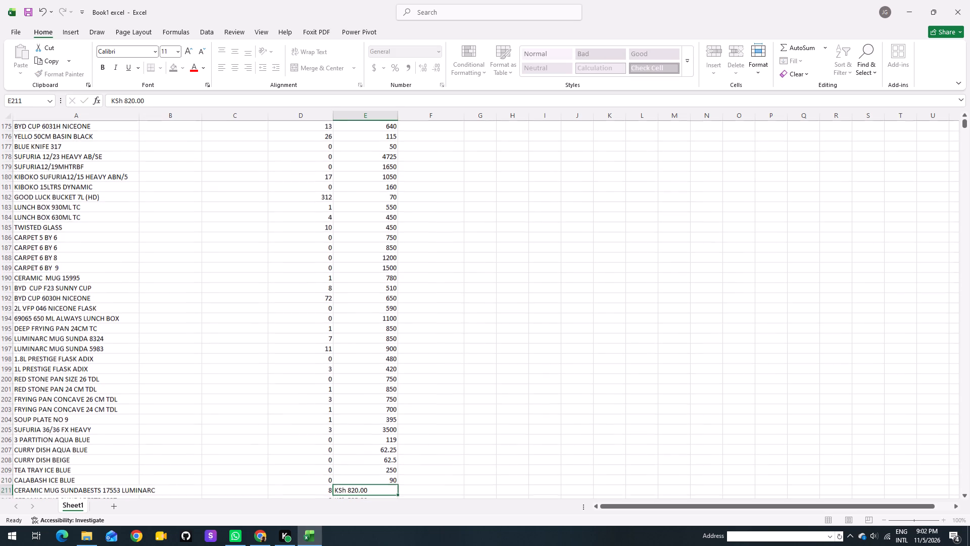
# Enter the prices of the Sundabests mugs and 500 ML Steel Unbreakable in E211 to E215 as plain numbers: 820, 525, 650, 480 and 550.
pyautogui.write('820')
pyautogui.press('Return')
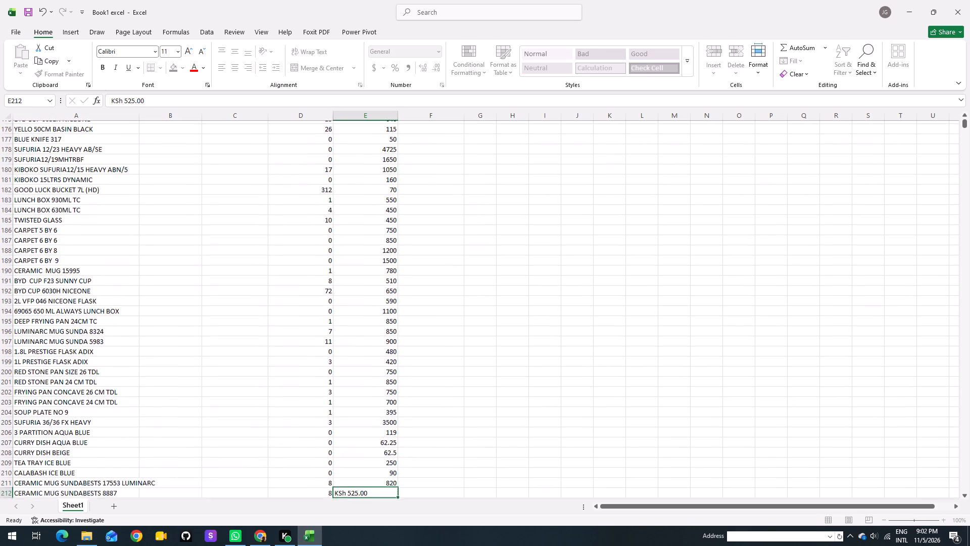
pyautogui.write('525')
pyautogui.press('Return')
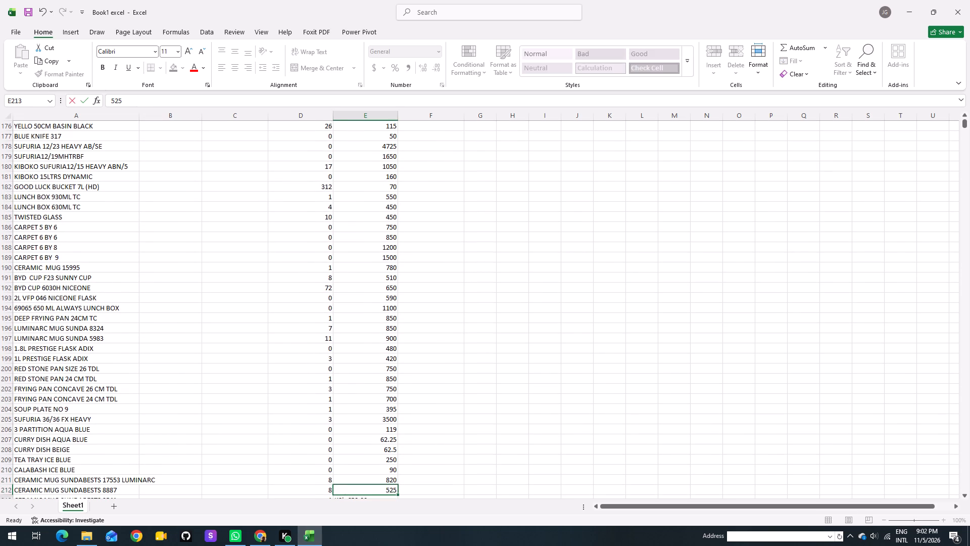
pyautogui.write('650')
pyautogui.press('Return')
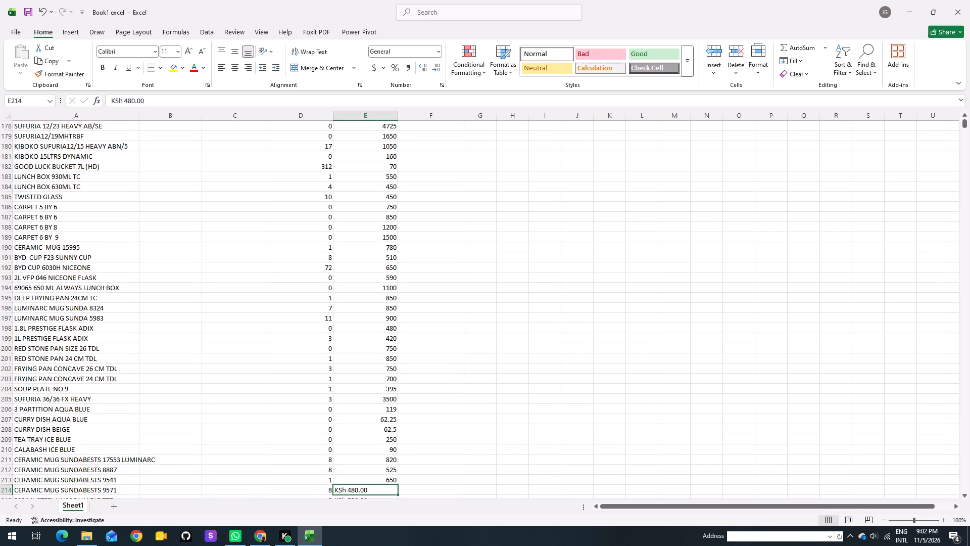
pyautogui.write('480')
pyautogui.press('Return')
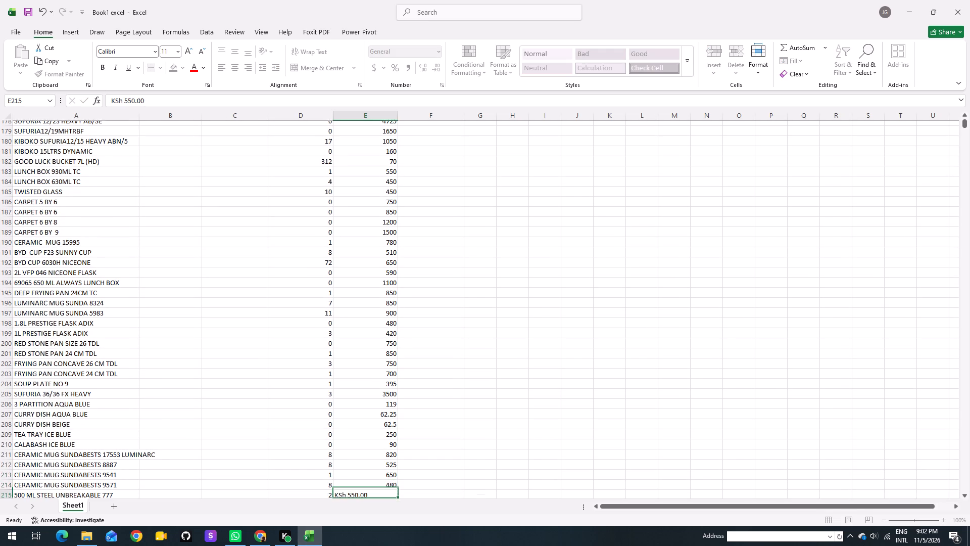
pyautogui.write('550')
pyautogui.press('Return')
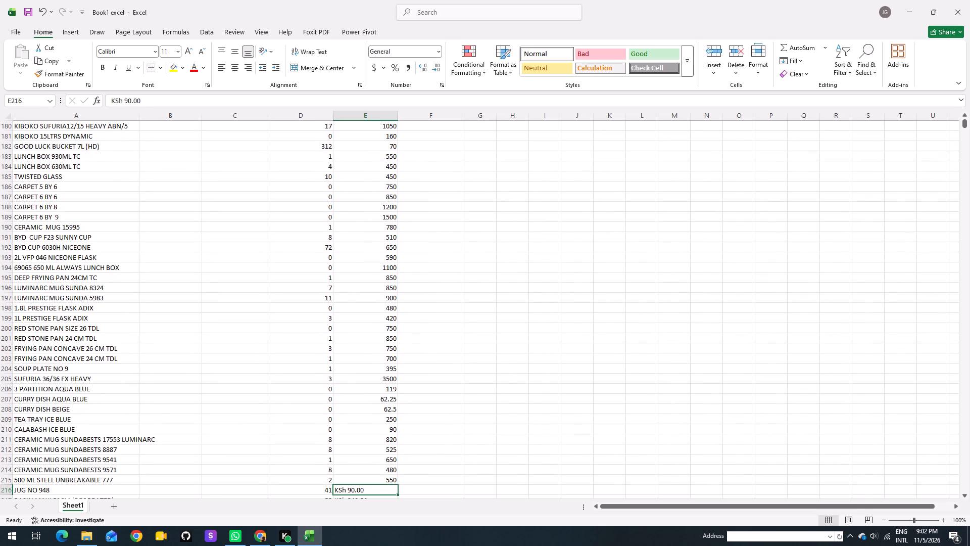
# Enter the prices in E216 to E219, from Jug No 948 to Super Bucket No 60, as plain numbers: 90, 240, 40 and 500.
pyautogui.write('90')
pyautogui.press('Return')
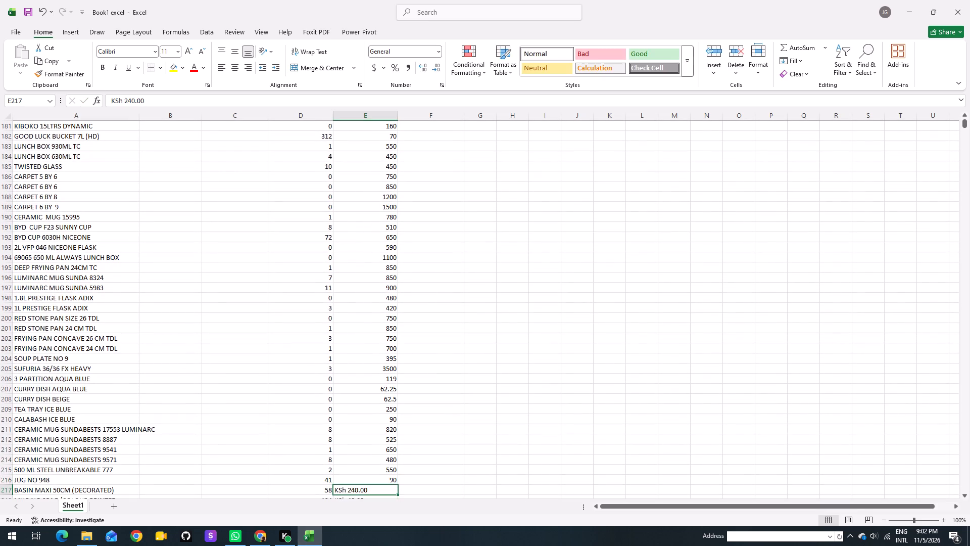
pyautogui.write('240')
pyautogui.press('Return')
pyautogui.write('40')
pyautogui.press('Return')
pyautogui.write('500')
pyautogui.press('Return')
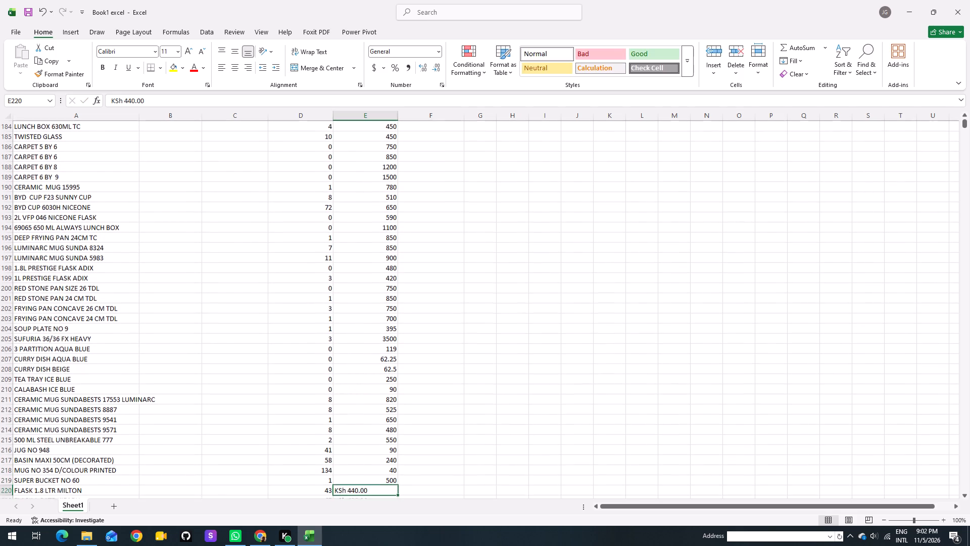
# Enter the prices of the Milton, Kifaru and Sunflower flasks in E220 to E222 as plain numbers: 440, 430 and 700.
pyautogui.write('440')
pyautogui.press('Return')
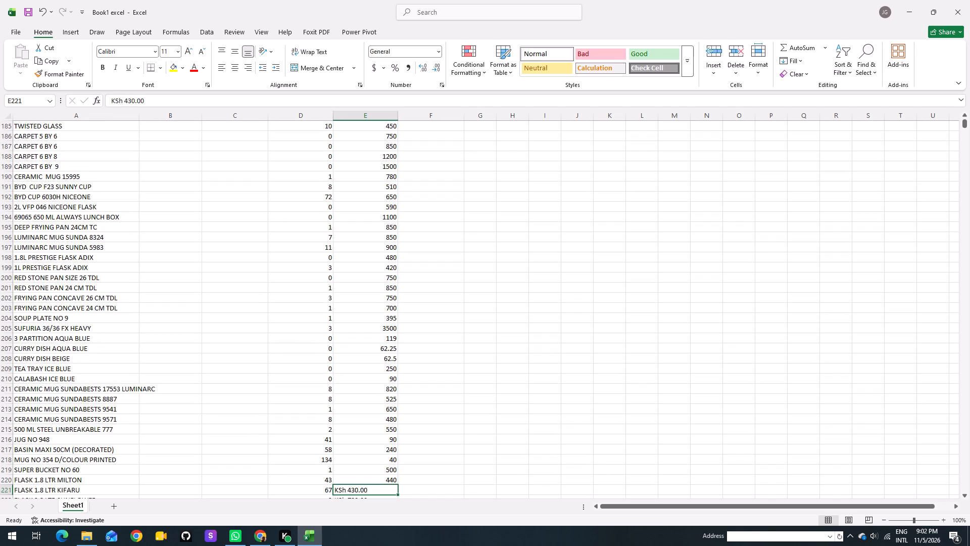
pyautogui.write('430')
pyautogui.press('Return')
pyautogui.write('700')
pyautogui.press('Return')
# Enter the prices of the wave buckets and baby bath tub in E223 to E225 as plain numbers: 75, 385 and 55.
pyautogui.write('75')
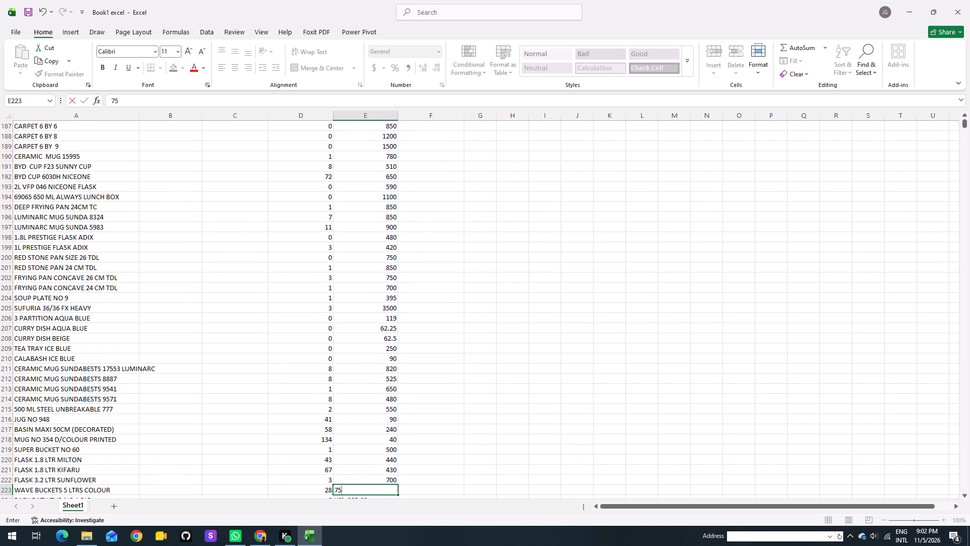
pyautogui.press('Return')
pyautogui.write('385')
pyautogui.press('Return')
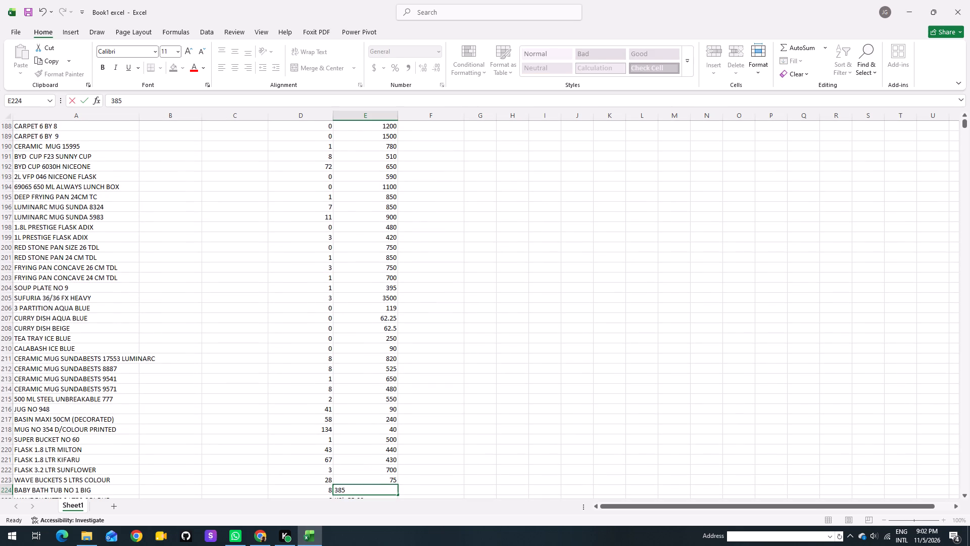
pyautogui.write('55')
pyautogui.press('Return')
# Enter the prices in E226 to E232, from P1006 11 to P1001 10, as plain numbers: 500, 750, 500, 750, 225, 600 and 400.
pyautogui.write('500')
pyautogui.press('Return')
pyautogui.write('750')
pyautogui.press('Return')
pyautogui.write('500')
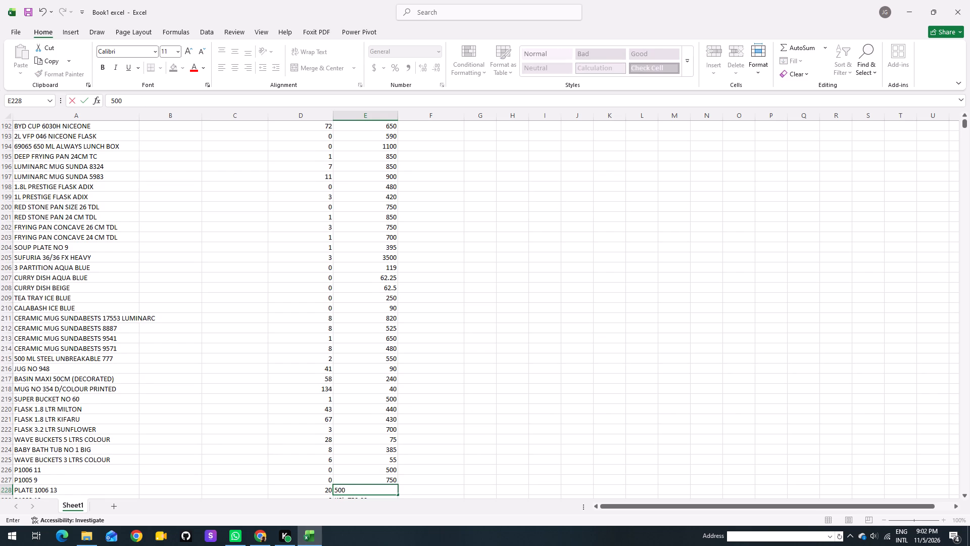
pyautogui.press('Return')
pyautogui.write('750')
pyautogui.press('Return')
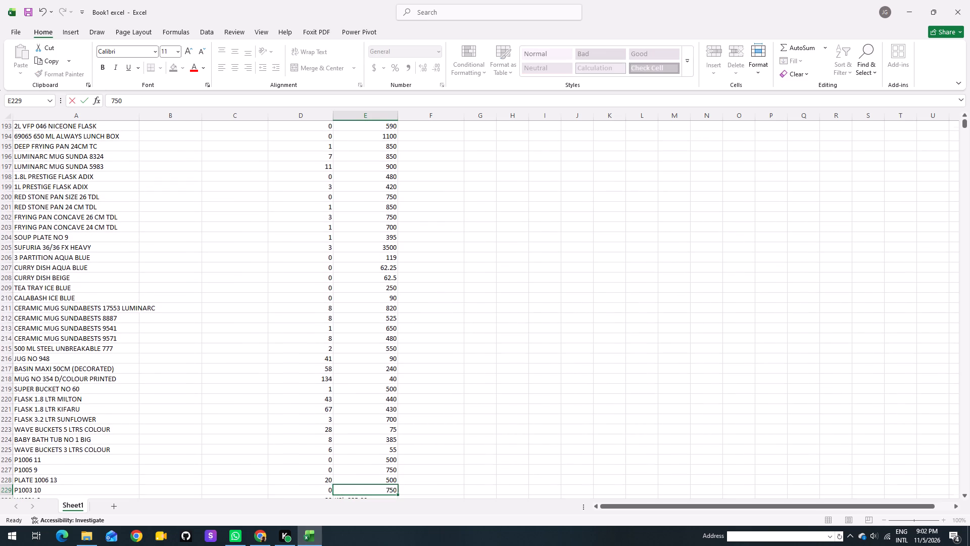
pyautogui.write('225')
pyautogui.press('Return')
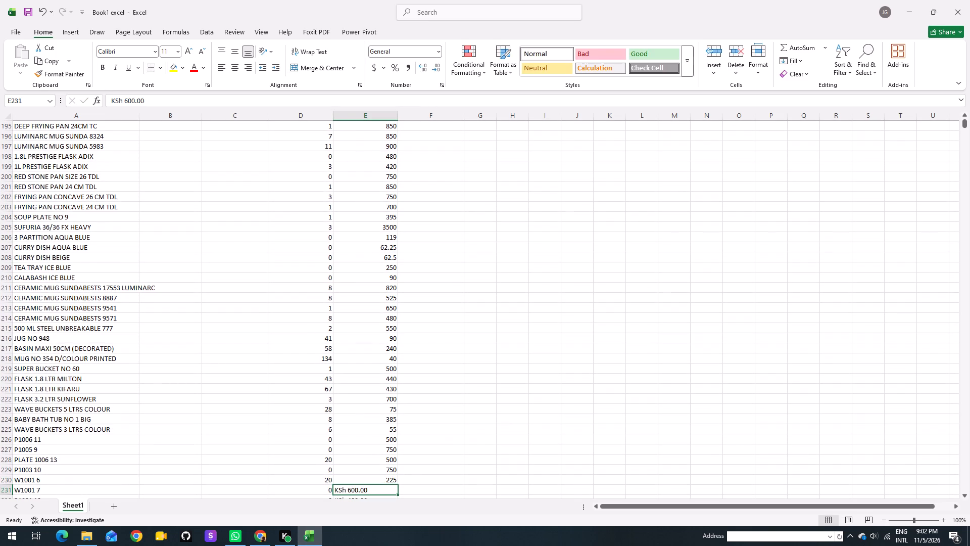
pyautogui.write('600')
pyautogui.press('Return')
pyautogui.write('400')
pyautogui.press('Return')
# Enter the prices of the Multilock, Viro and Yale padlocks in E233 to E235 as plain numbers: 10000, 8000 and 3000.
pyautogui.write('10000')
pyautogui.press('Return')
pyautogui.write('8000')
pyautogui.press('Return')
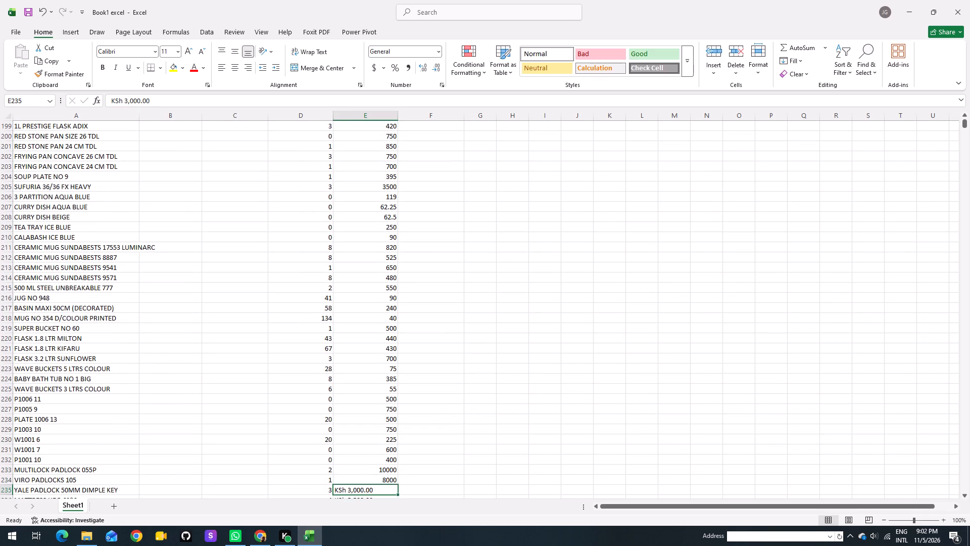
pyautogui.write('3000')
pyautogui.press('Return')
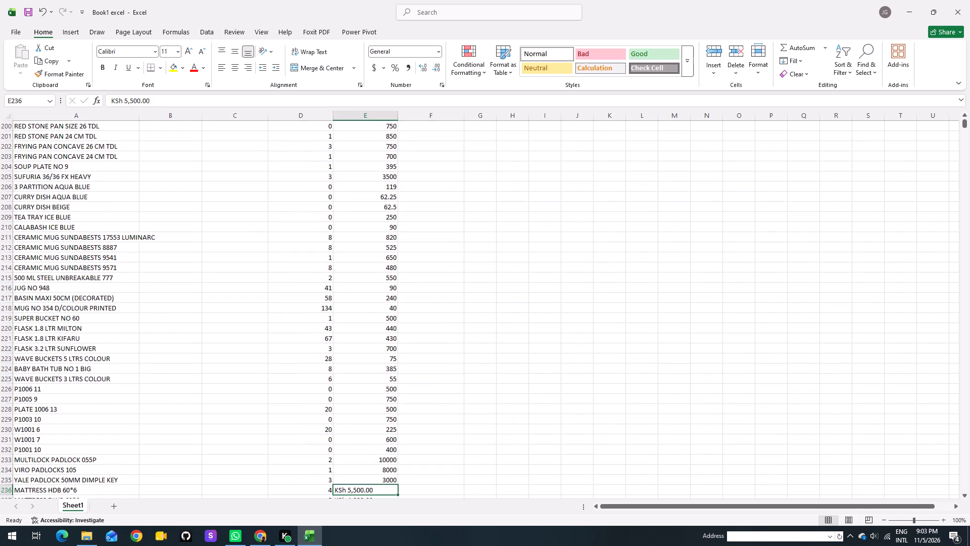
# Enter the prices of the HDB and DLXB mattresses in E236 to E240 as plain numbers: 5500, 4800, 4500, 3700 and 4100.
pyautogui.write('5500')
pyautogui.press('Return')
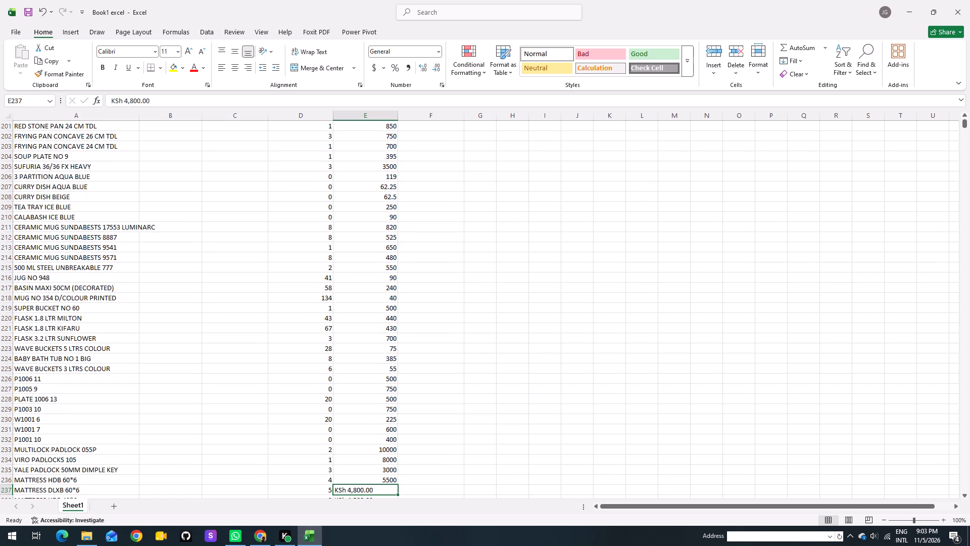
pyautogui.write('4800')
pyautogui.press('Return')
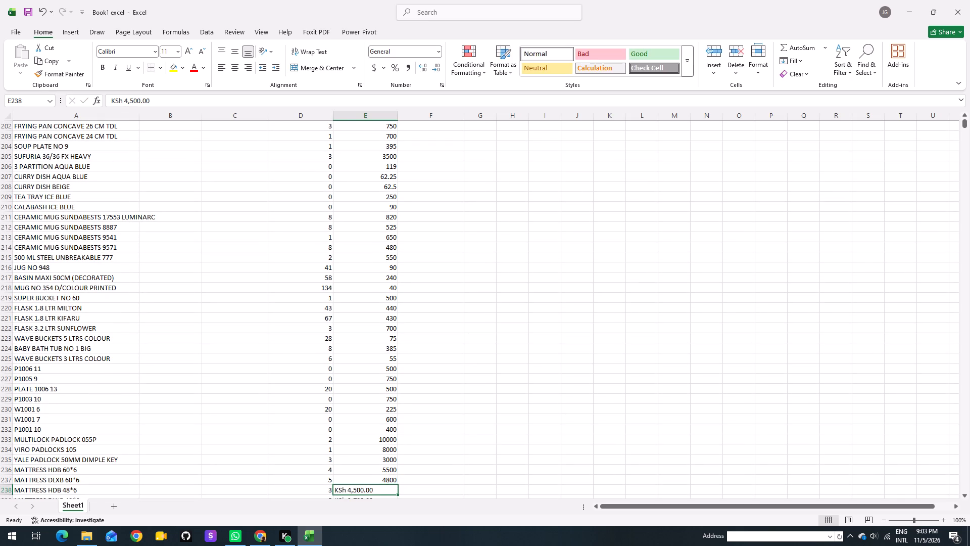
pyautogui.write('4500')
pyautogui.press('Return')
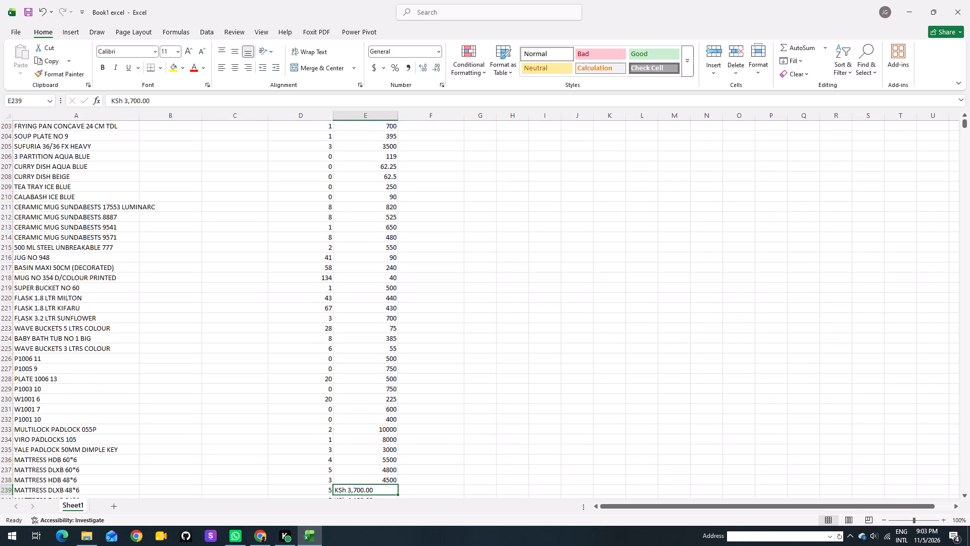
pyautogui.write('3700')
pyautogui.press('Return')
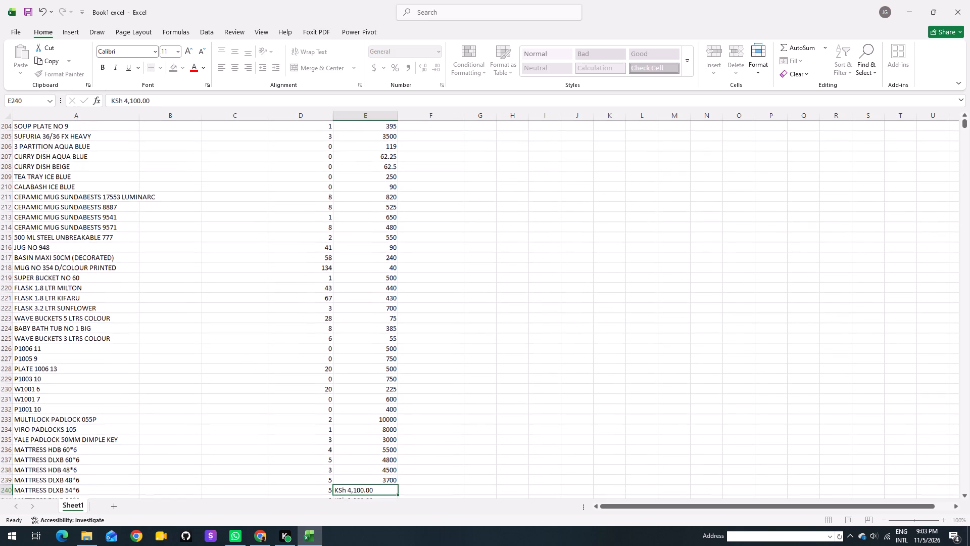
pyautogui.write('4100')
pyautogui.press('Return')
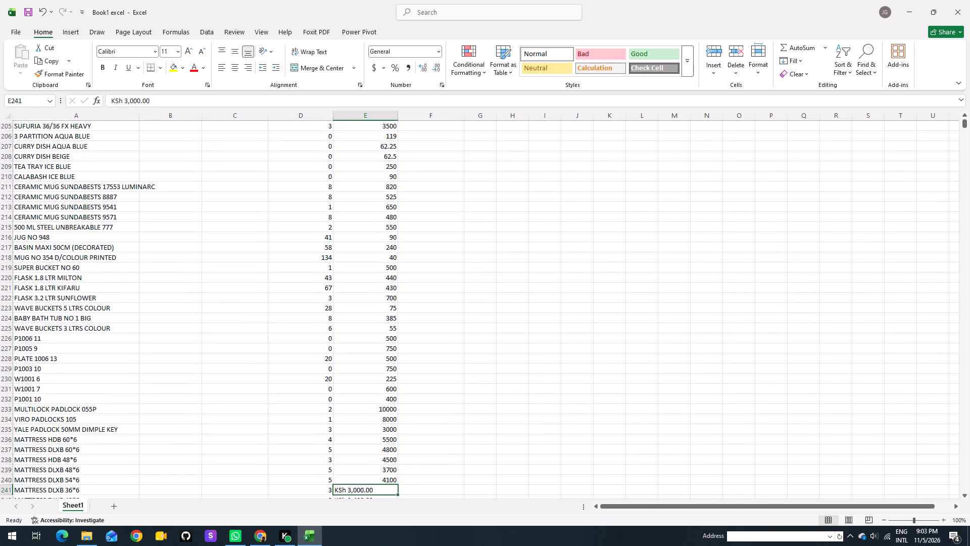
# Enter the prices of the remaining DLXB and LD mattresses in E241 to E244 as plain numbers: 3000, 3400, 3000 and 2700.
pyautogui.write('3000')
pyautogui.press('Return')
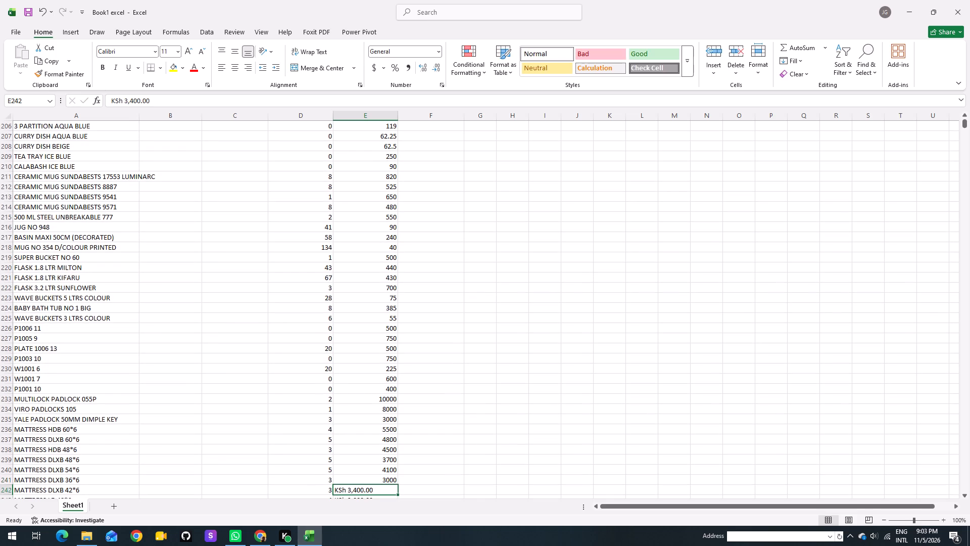
pyautogui.write('34000')
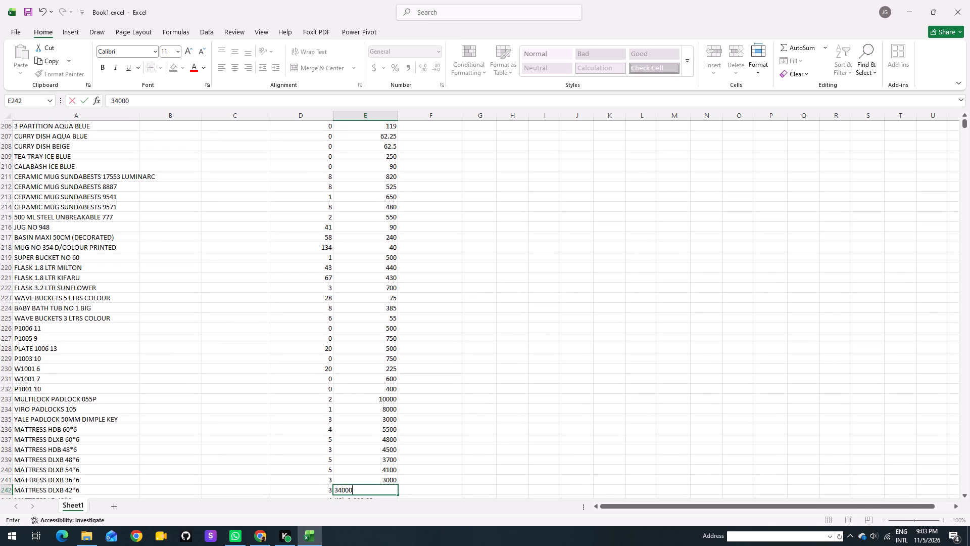
pyautogui.press('BackSpace')
pyautogui.press('Return')
pyautogui.write('3000')
pyautogui.press('Return')
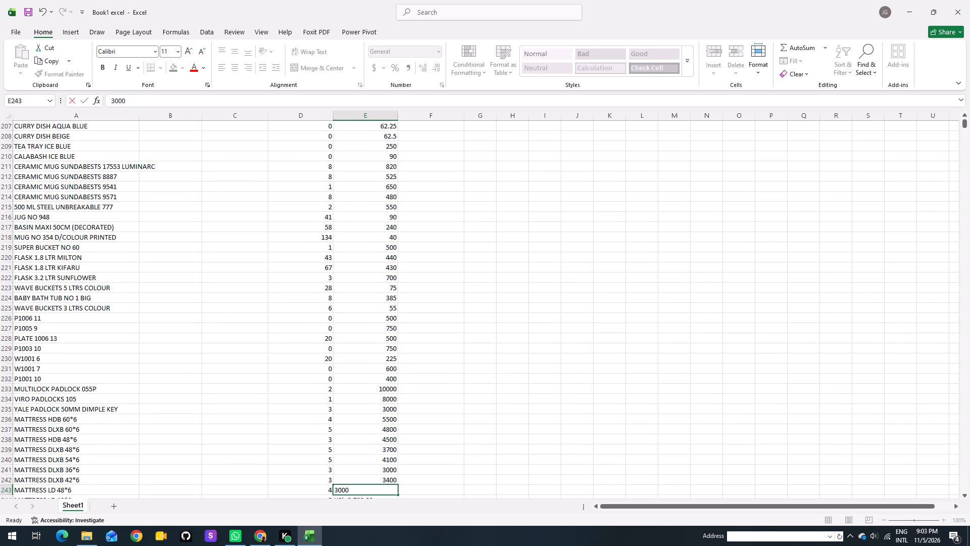
pyautogui.write('2700')
pyautogui.press('Return')
# Enter the prices of BYD Cup 6004H and the hot pots in E245 to E248 as plain numbers: 580, 2100, 2100 and 1850.
pyautogui.write('580')
pyautogui.press('Return')
pyautogui.write('2100')
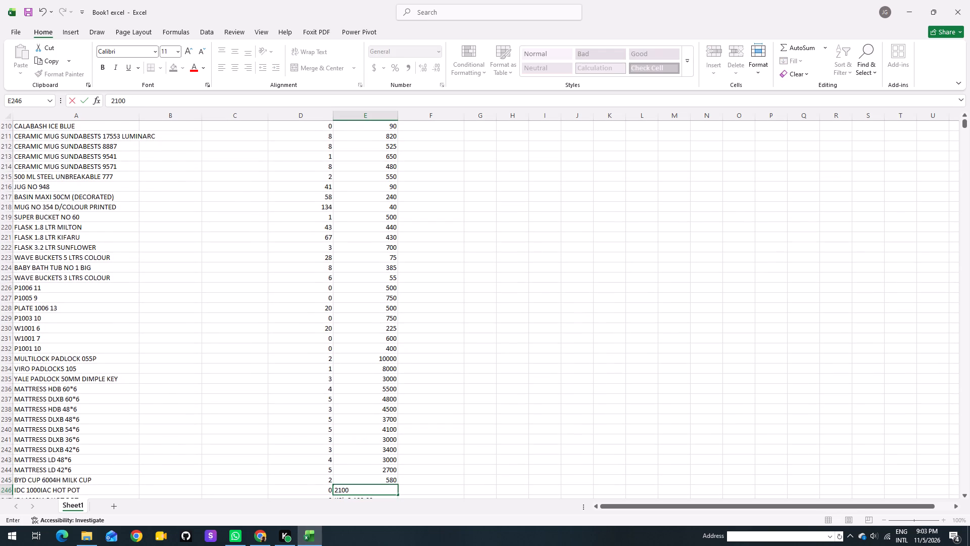
pyautogui.press('Return')
pyautogui.write('2100')
pyautogui.press('Return')
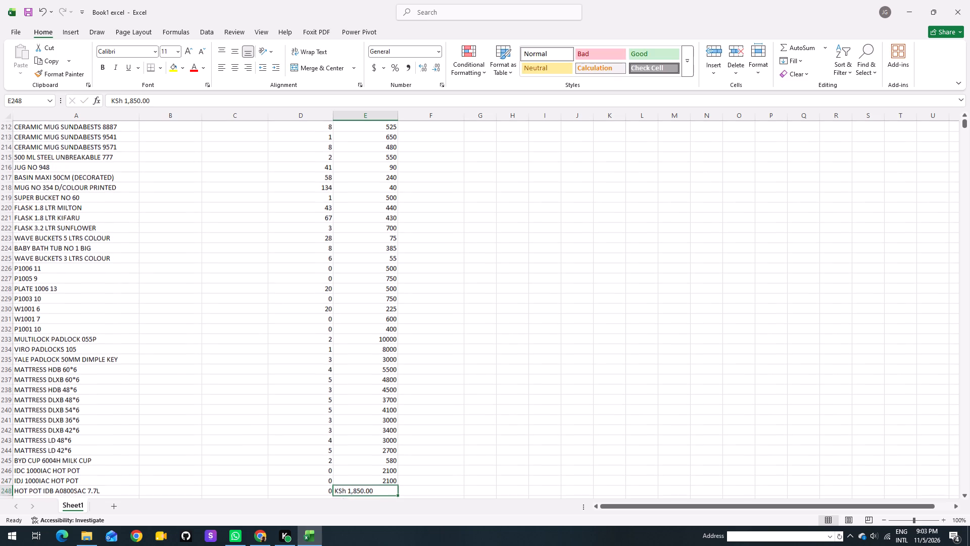
pyautogui.write('1850')
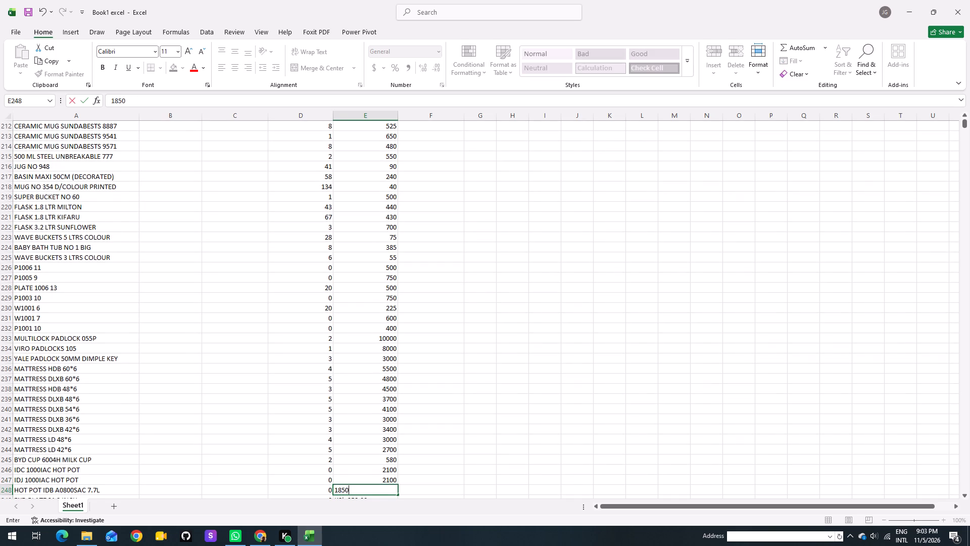
pyautogui.press('Return')
# Enter the prices of the BYD 8 inch plate and LHP 1054 glass plate in E249 and E250 as plain numbers: 350 and 145.
pyautogui.write('350')
pyautogui.press('Return')
pyautogui.write('145')
pyautogui.press('Return')
# Enter the vacuum flask prices in E251 to E254, from DS 1L to VFS 024, as plain numbers: 350, 480, 500 and 900.
pyautogui.write('350')
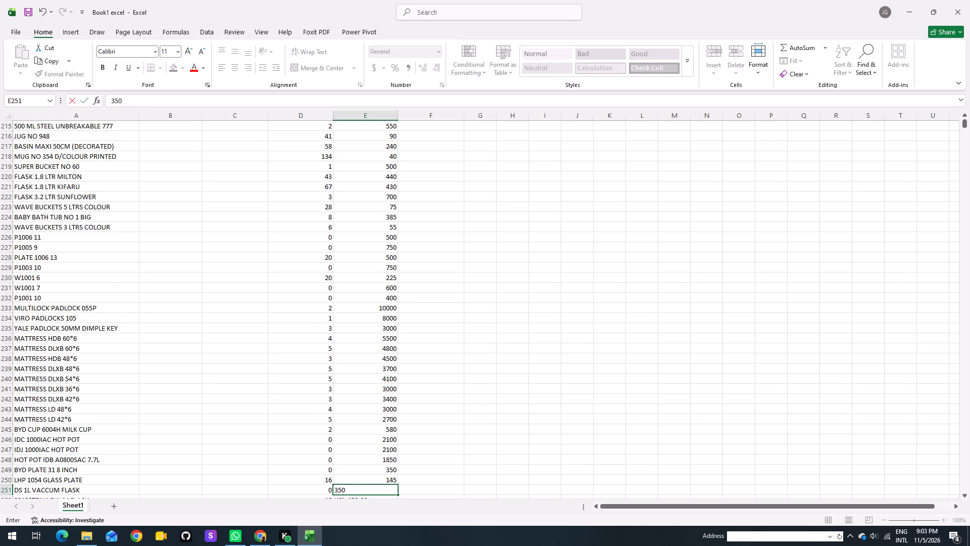
pyautogui.press('Return')
pyautogui.write('480')
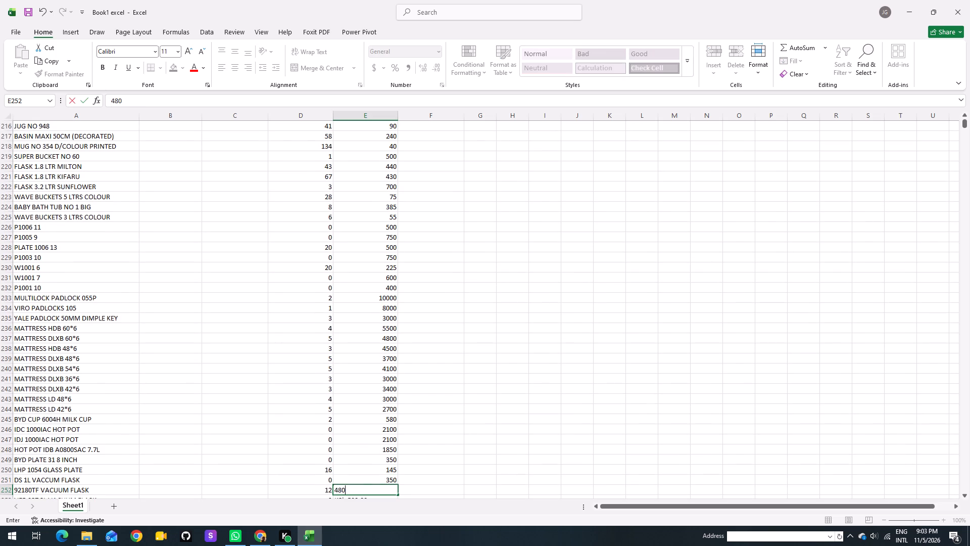
pyautogui.press('Return')
pyautogui.write('500')
pyautogui.press('Return')
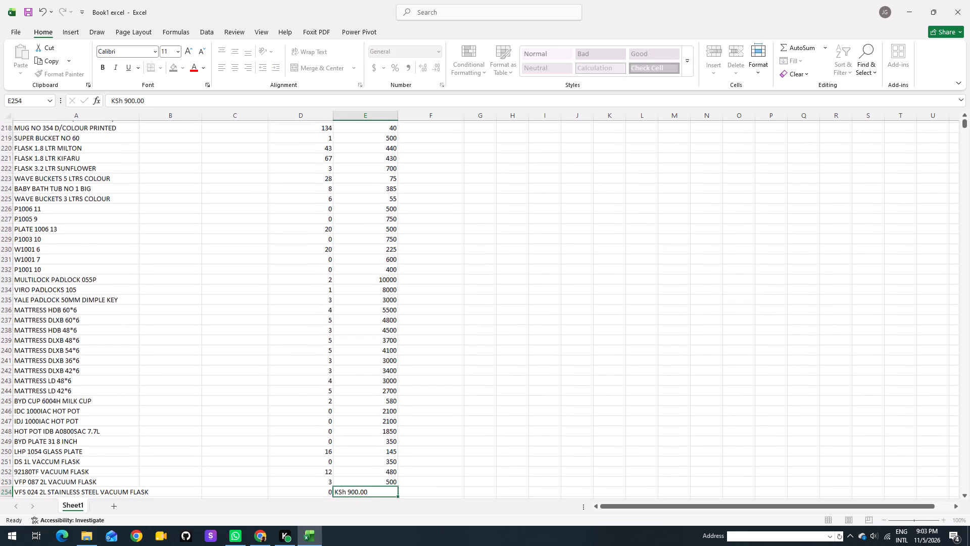
pyautogui.write('900')
pyautogui.press('Return')
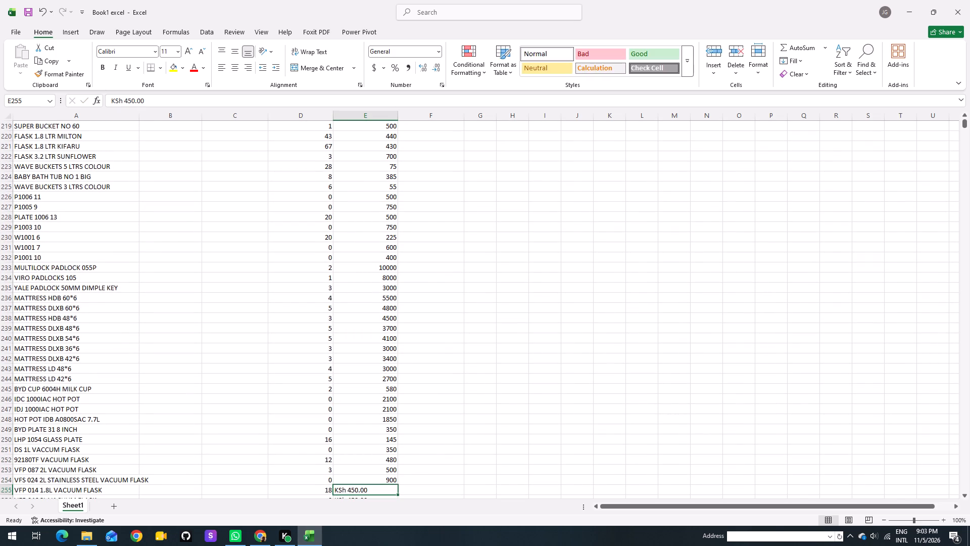
# Enter the vacuum flask and cup prices in E255 to E258, from VFP 014 to VFP 098, as plain numbers: 450, 450, 350 and 750.
pyautogui.write('450')
pyautogui.press('Return')
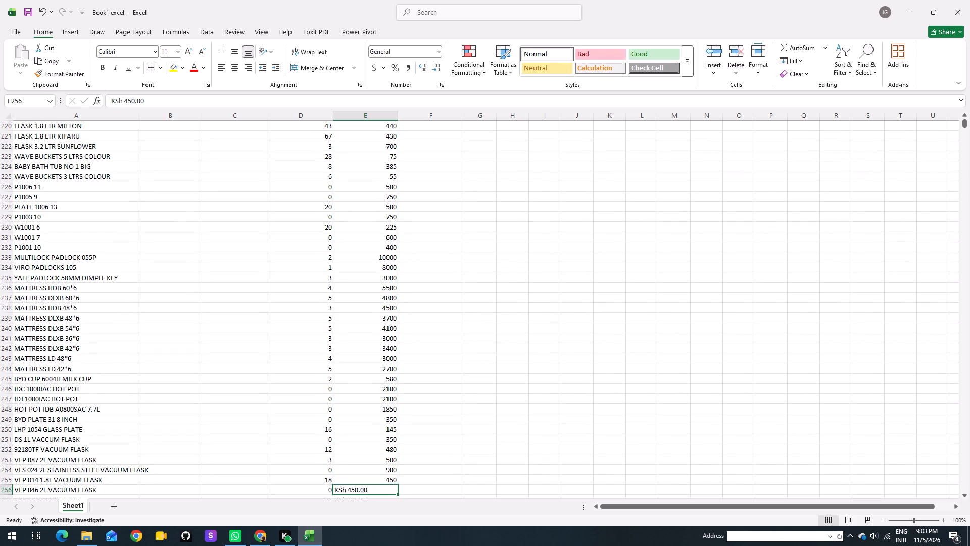
pyautogui.write('450')
pyautogui.press('Return')
pyautogui.write('350')
pyautogui.press('Return')
pyautogui.write('750')
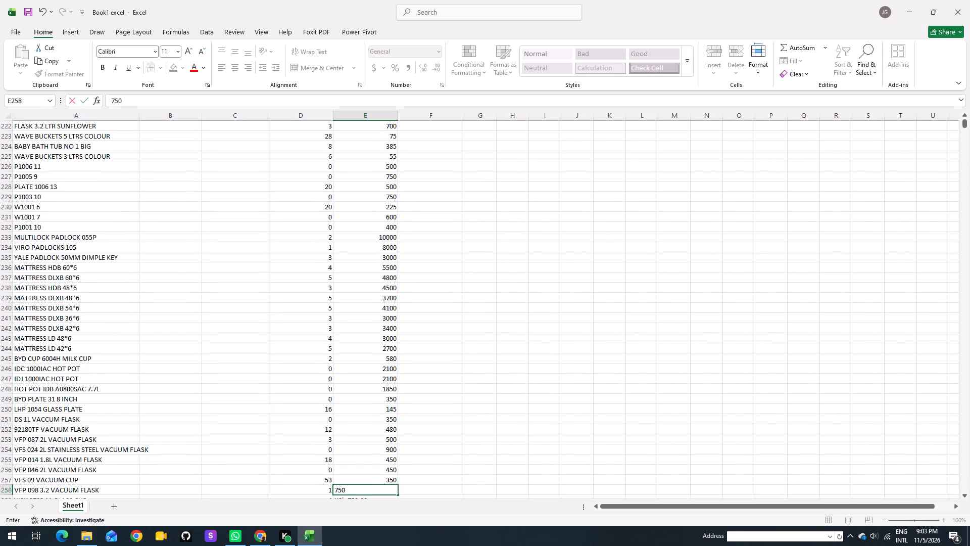
pyautogui.press('Return')
# Enter the prices in E259 to E262, from YJSK 3702 glass cup to BYD Cup 4350, as plain numbers: 750, 450, 450 and 450.
pyautogui.write('750')
pyautogui.press('Return')
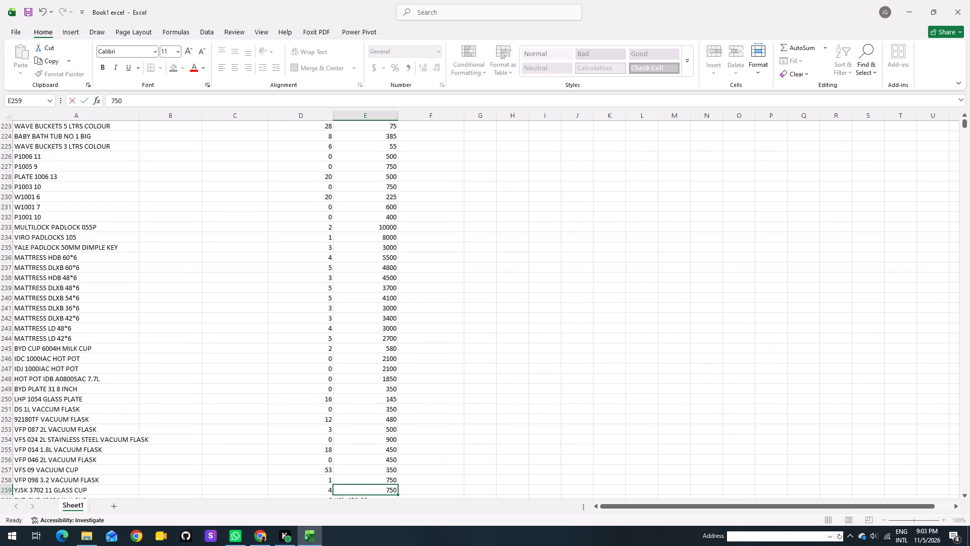
pyautogui.write('450')
pyautogui.press('Return')
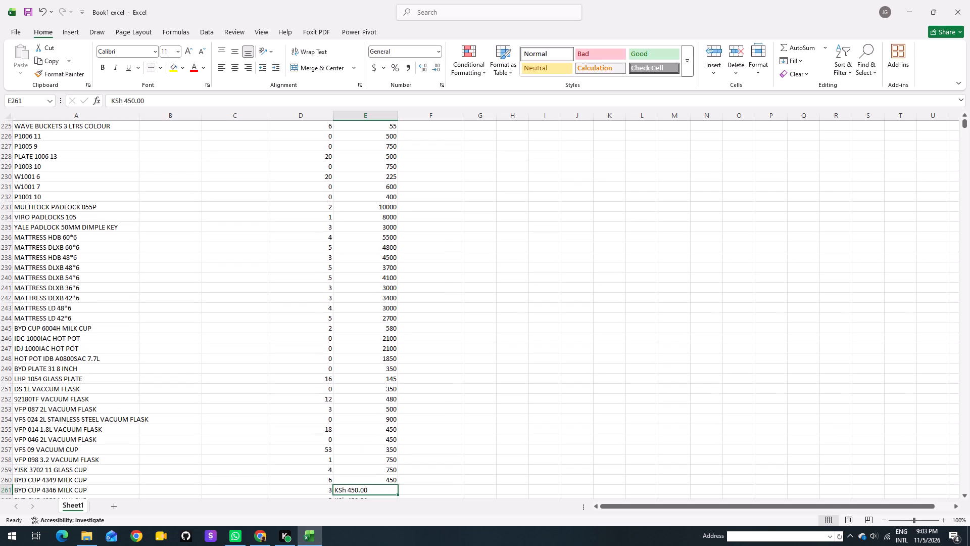
pyautogui.write('450')
pyautogui.press('Return')
pyautogui.write('450')
pyautogui.press('Return')
# Enter the price 650 as a plain number for each BYD milk cup in E263 to E266, from 6028H to 6032H.
pyautogui.write('650')
pyautogui.press('Return')
pyautogui.write('650')
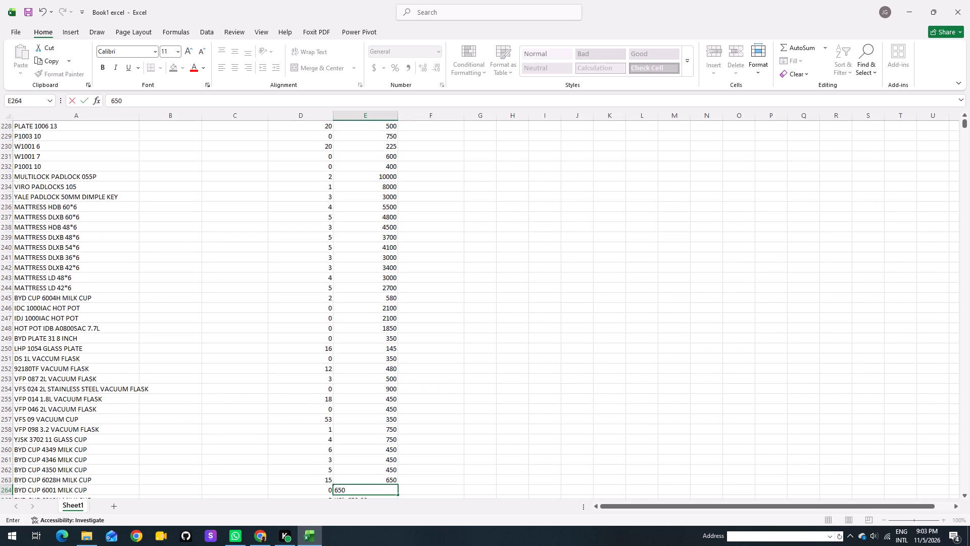
pyautogui.press('Return')
pyautogui.write('650')
pyautogui.press('Return')
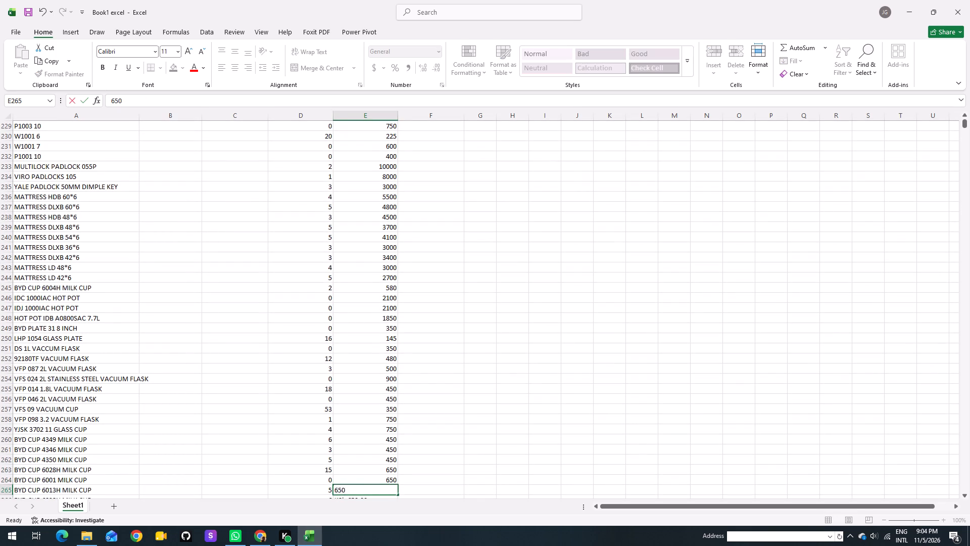
pyautogui.write('650')
pyautogui.press('Return')
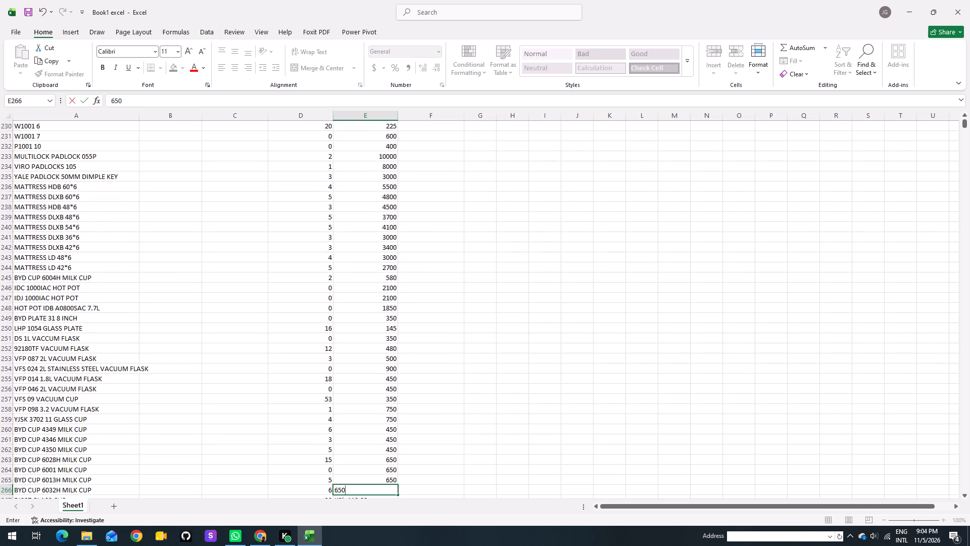
# Enter the prices of the PJ007 and JSK 13802 glass cups in E267 and E268 as plain numbers: 110 and 750.
pyautogui.write('110')
pyautogui.press('Return')
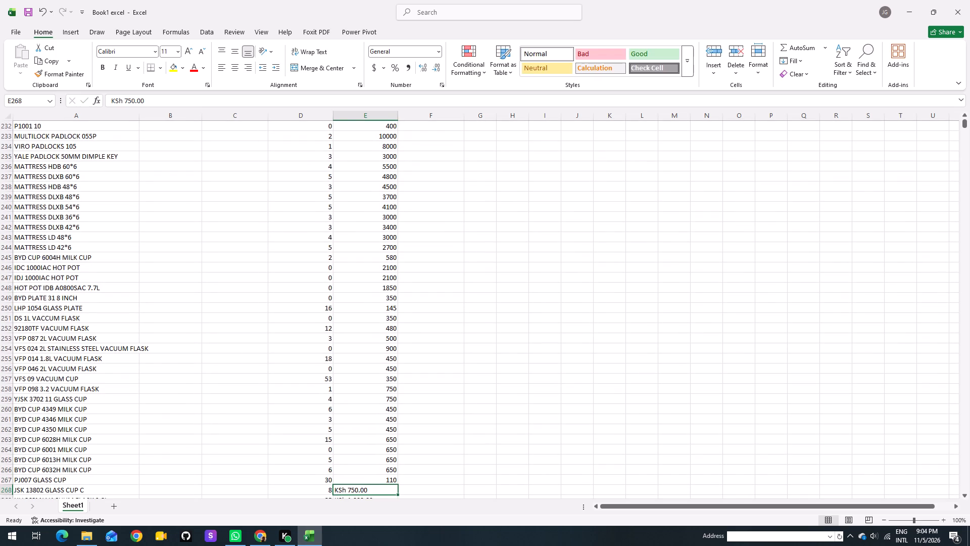
pyautogui.write('750')
pyautogui.press('Return')
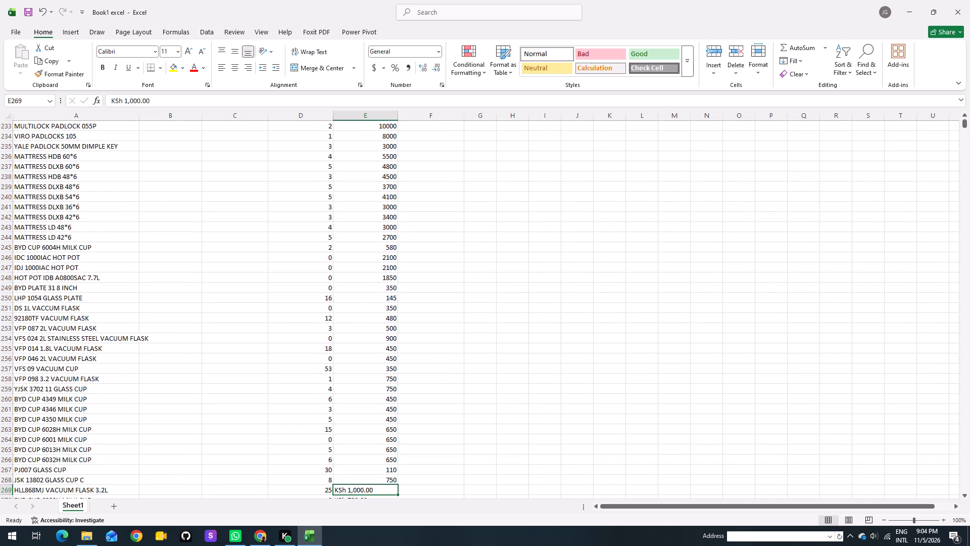
# Enter the prices in E269 to E273, from HLL868MJ vacuum flask to BYD Cup 6011H, as plain numbers: 1000, 700, 650, 600 and 620.
pyautogui.write('1000')
pyautogui.press('Return')
pyautogui.write('700')
pyautogui.press('Return')
pyautogui.write('650')
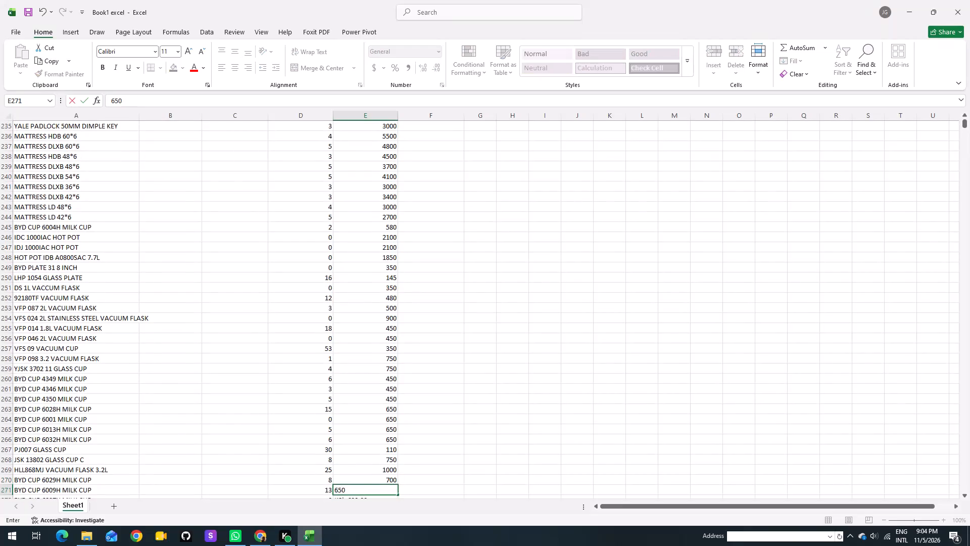
pyautogui.press('Return')
pyautogui.write('600')
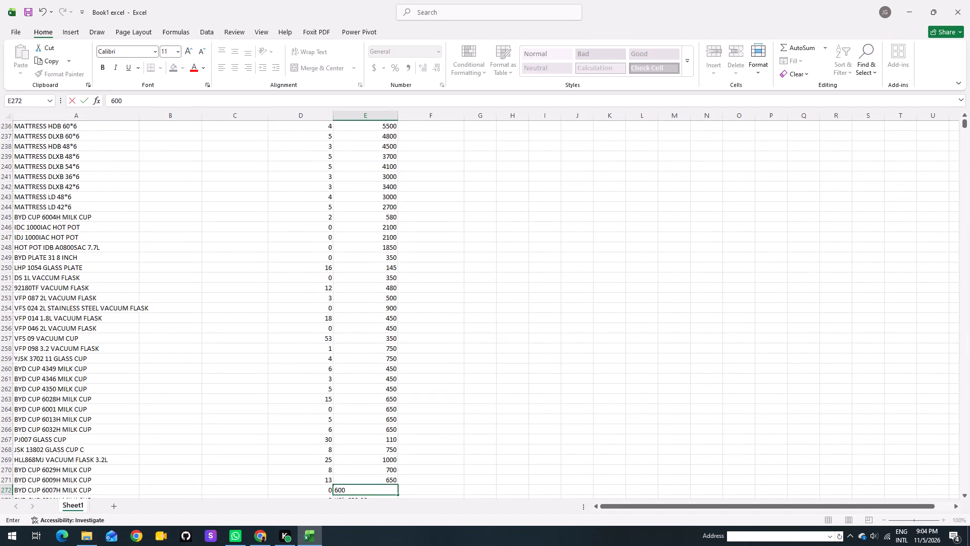
pyautogui.press('Return')
pyautogui.press('6')
pyautogui.write('20')
pyautogui.press('Return')
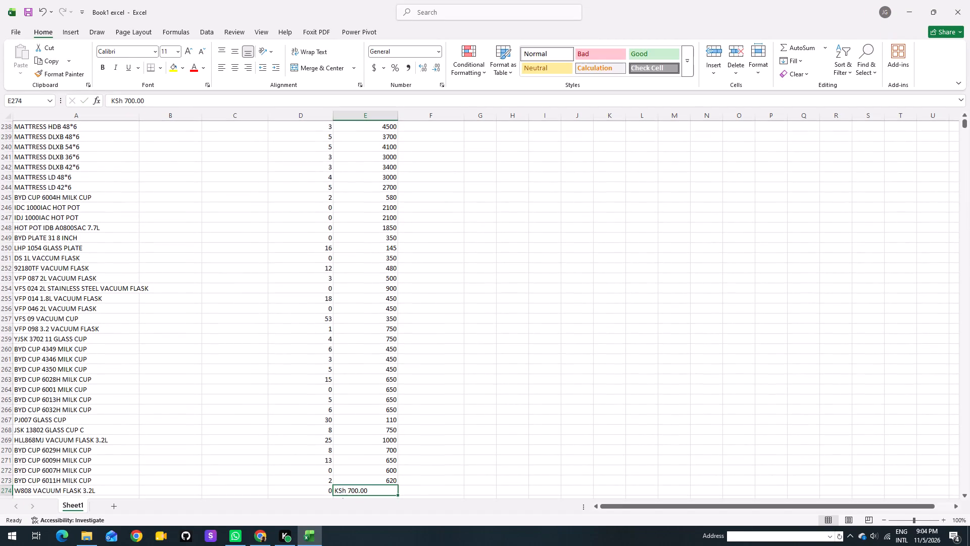
# Enter the prices in E274 to E278, from W808 vacuum flask to BYD Cup 5737, as plain numbers: 700, 480, 510, 500 and 500.
pyautogui.write('700')
pyautogui.press('Return')
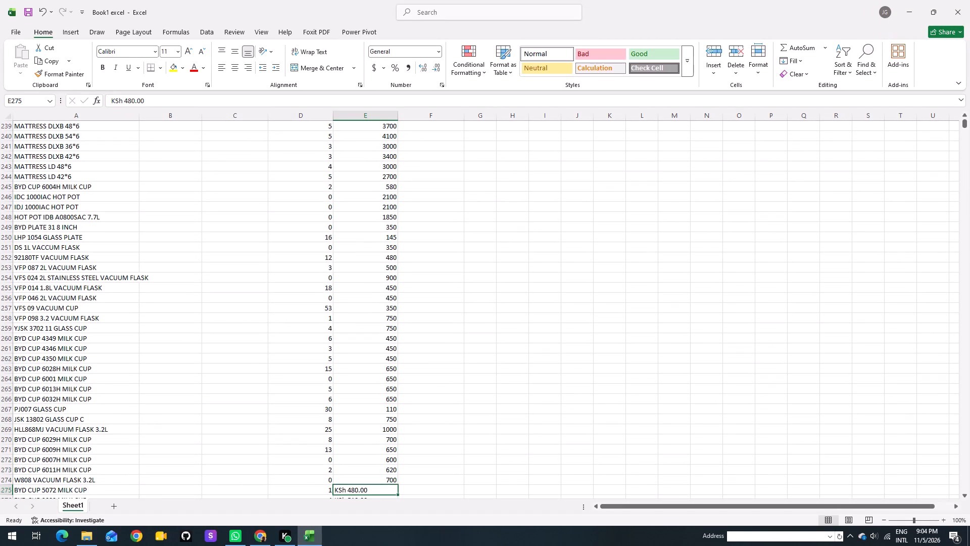
pyautogui.press('4')
pyautogui.write('80')
pyautogui.press('Return')
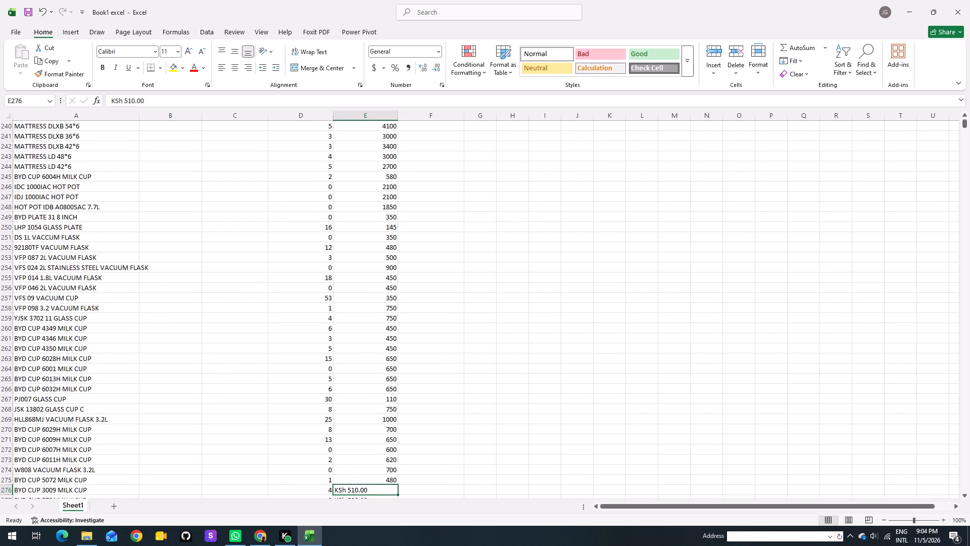
pyautogui.write('510')
pyautogui.press('Return')
pyautogui.write('500')
pyautogui.press('Return')
pyautogui.write('500')
pyautogui.press('Return')
# Enter the cup and flask prices in E279 to E282, from BYD Cup 6005H to VFP 020, as plain numbers: 700, 650, 700 and 450.
pyautogui.write('700')
pyautogui.press('Return')
pyautogui.write('650')
pyautogui.press('Return')
pyautogui.write('700')
pyautogui.press('Return')
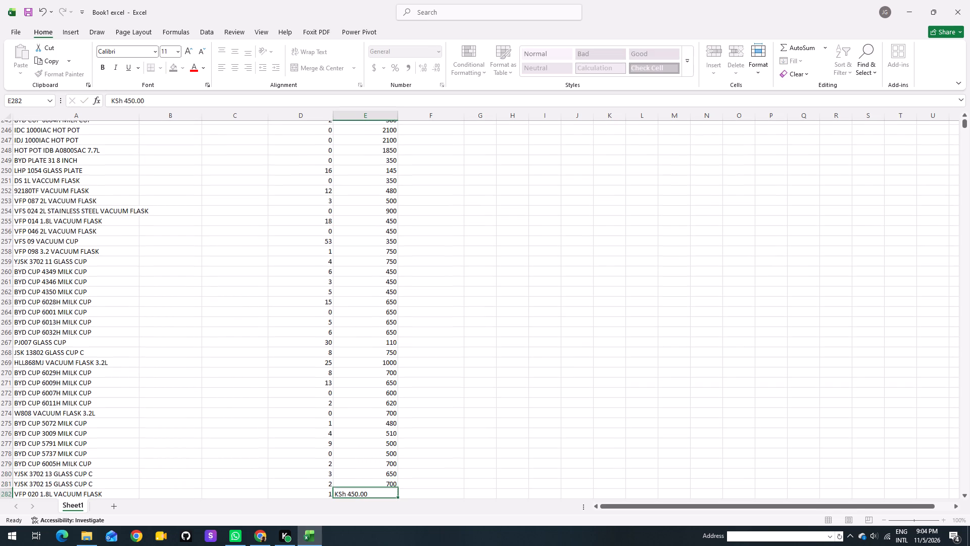
pyautogui.write('450')
pyautogui.press('Return')
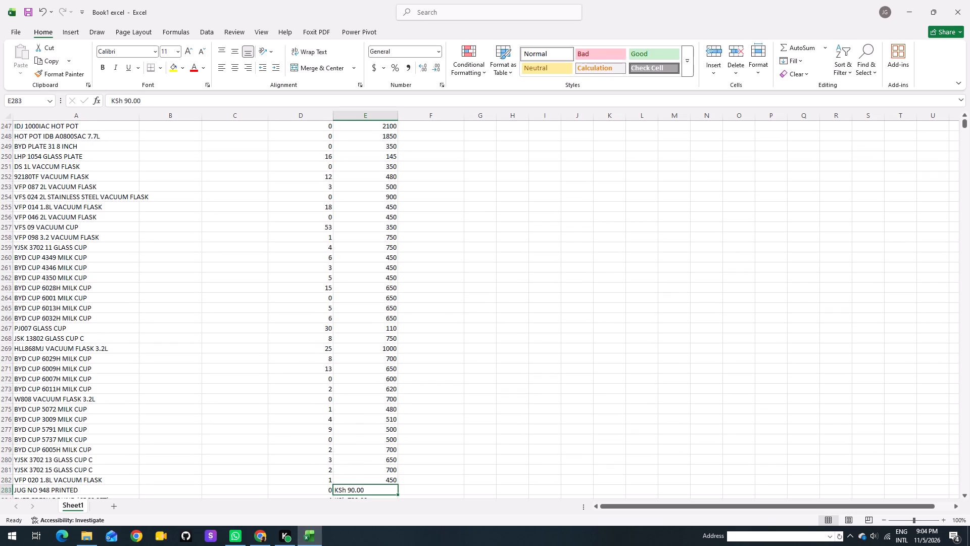
# Enter the prices in E283 to E286, from Jug No 948 to Mug No 359, as plain numbers: 90, 720, 25 and 16.67.
pyautogui.write('90')
pyautogui.press('Return')
pyautogui.write('720')
pyautogui.press('Return')
pyautogui.write('25')
pyautogui.press('Return')
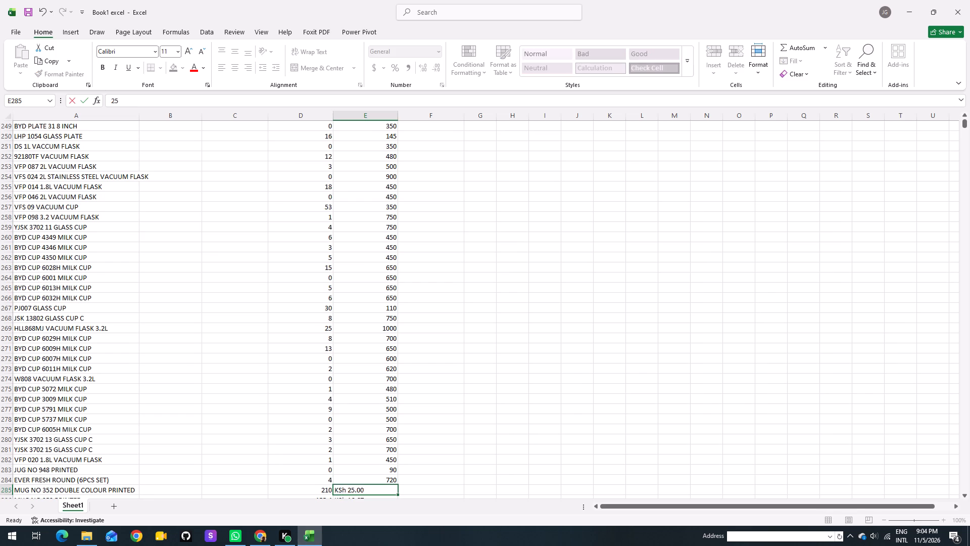
pyautogui.write('16.67')
pyautogui.press('Return')
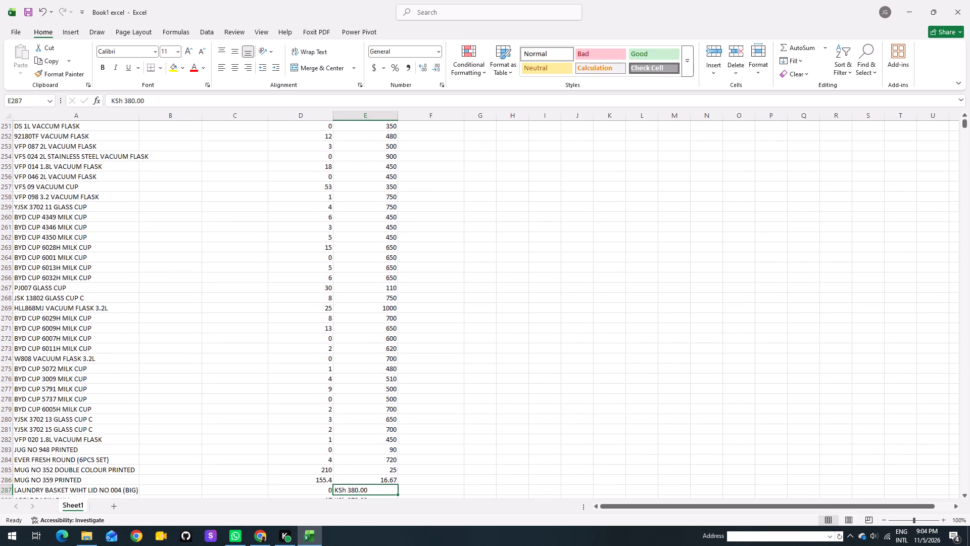
# Enter the laundry basket, Apple basin dull and Captain tea pot prices in E287 to E289 as plain numbers: 380, 270 and 450.
pyautogui.write('380')
pyautogui.press('Return')
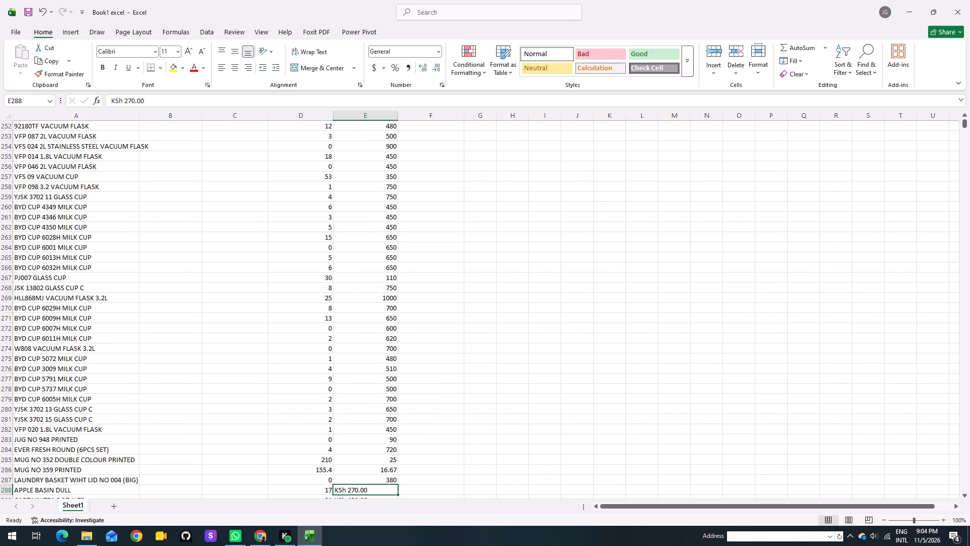
pyautogui.write('270')
pyautogui.press('Return')
pyautogui.write('45.')
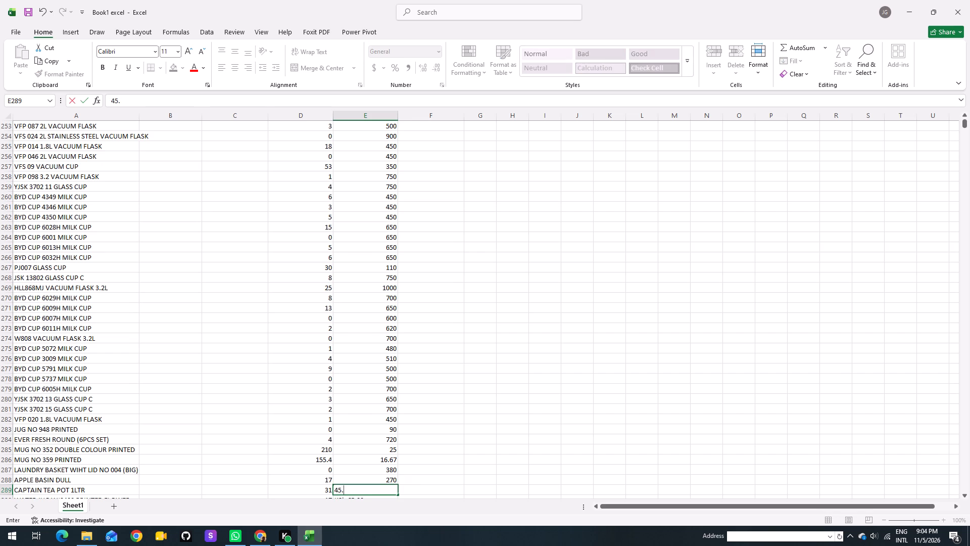
pyautogui.press('BackSpace')
pyautogui.press('0')
pyautogui.press('Return')
# Enter the prices in E290 to E294, from the WJ2400 flower water jug to Royal Basin 14, as plain numbers: 65, 65, 95, 110 and 75.
pyautogui.write('65')
pyautogui.press('Return')
pyautogui.write('65')
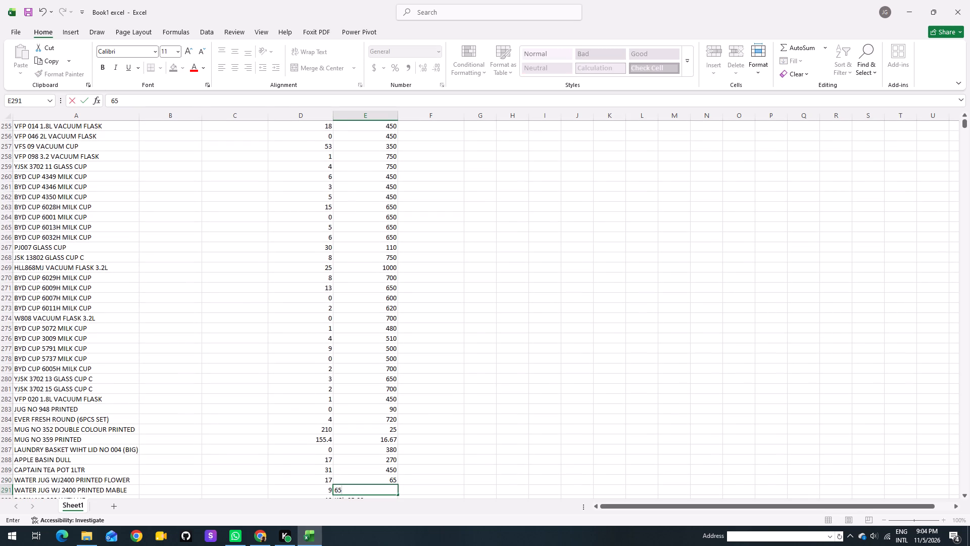
pyautogui.press('Return')
pyautogui.write('95')
pyautogui.press('Return')
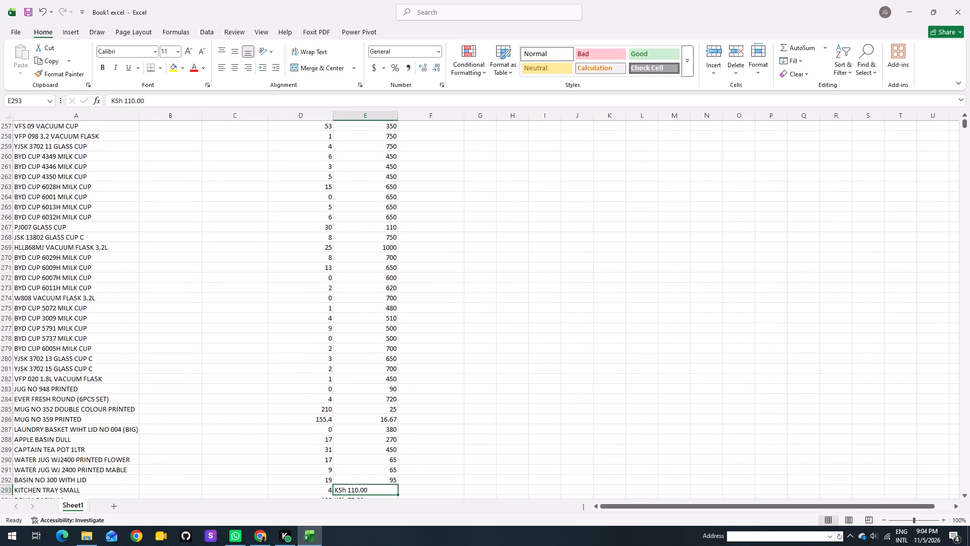
pyautogui.write('110')
pyautogui.press('Return')
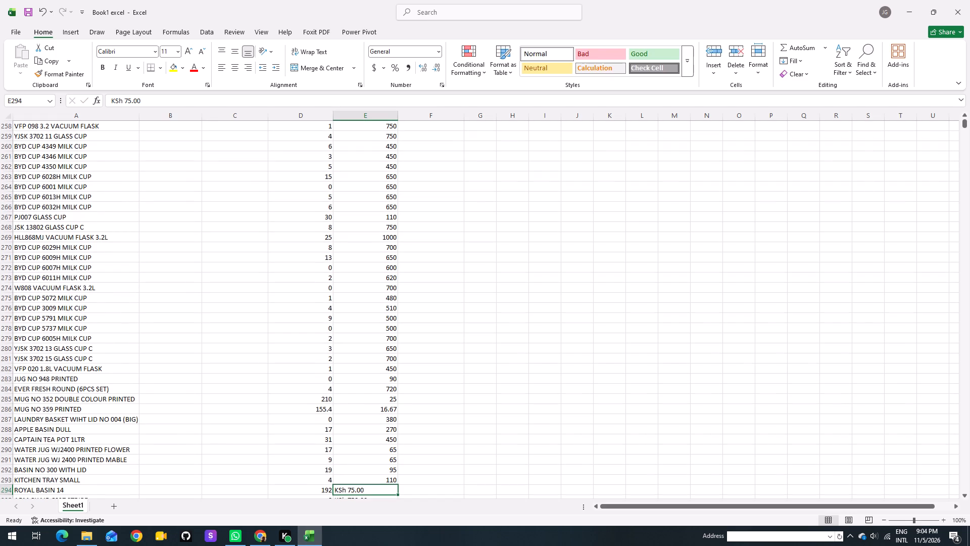
pyautogui.write('75')
pyautogui.press('Return')
# Enter the prices in E295 to E299, from Arm Chair C037 to the second laundry basket, as plain numbers: 750, 1000, 250, 350 and 350.
pyautogui.write('750')
pyautogui.press('Return')
pyautogui.write('1000')
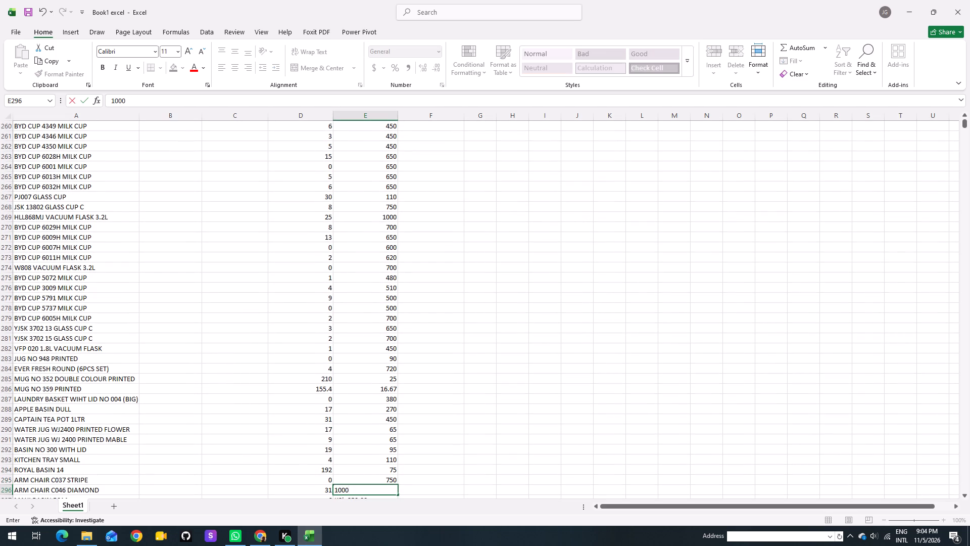
pyautogui.press('Return')
pyautogui.write('250')
pyautogui.press('Return')
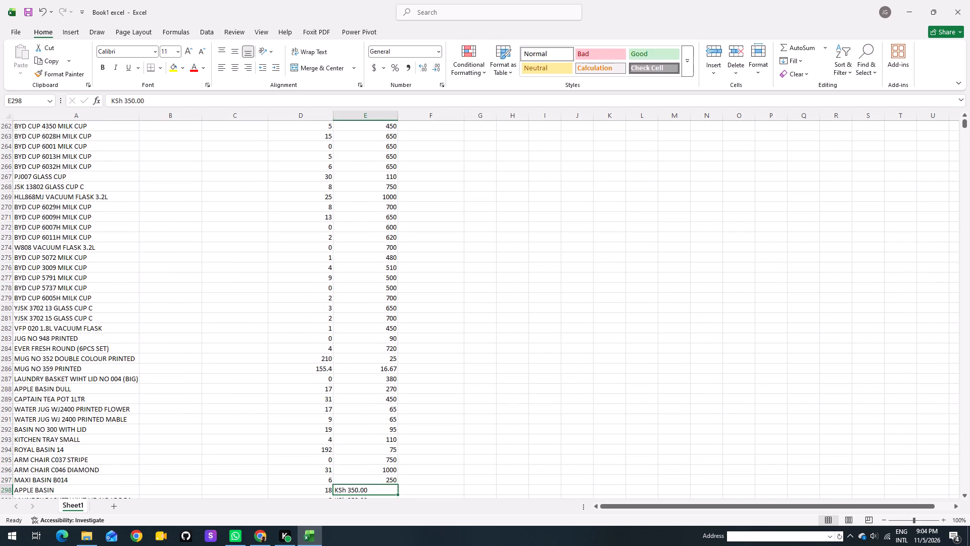
pyautogui.write('350')
pyautogui.press('Return')
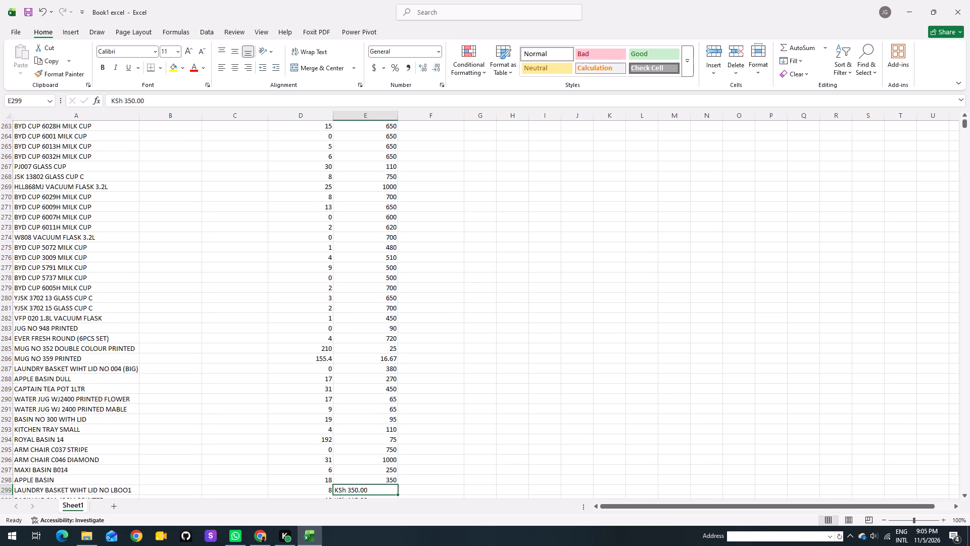
pyautogui.write('350')
pyautogui.press('Return')
# Enter the basin and tub prices in E300 to E305, from Basin No 011 to OK Tub, as plain numbers: 115, 50, 65, 90, 120 and 190.
pyautogui.write('115')
pyautogui.press('Return')
pyautogui.write('50')
pyautogui.press('Return')
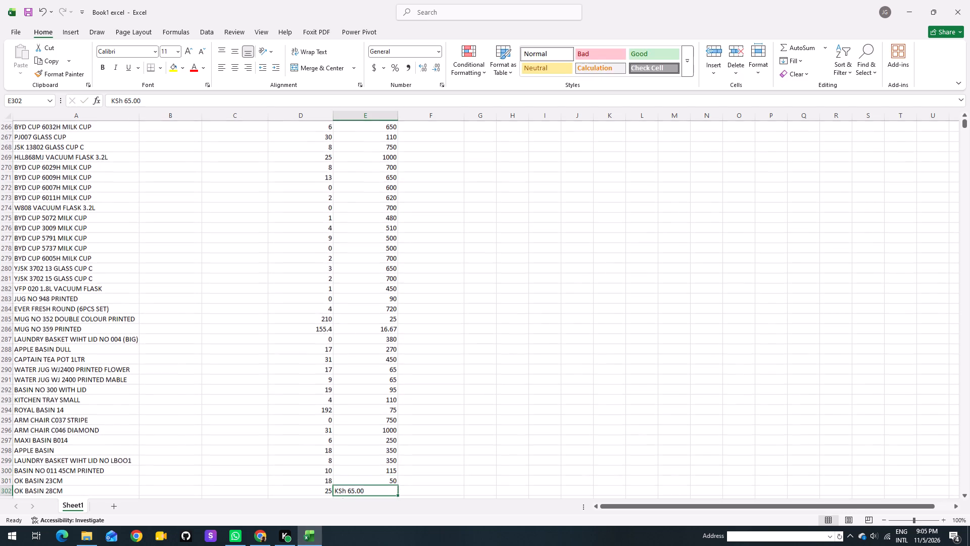
pyautogui.write('65')
pyautogui.press('Return')
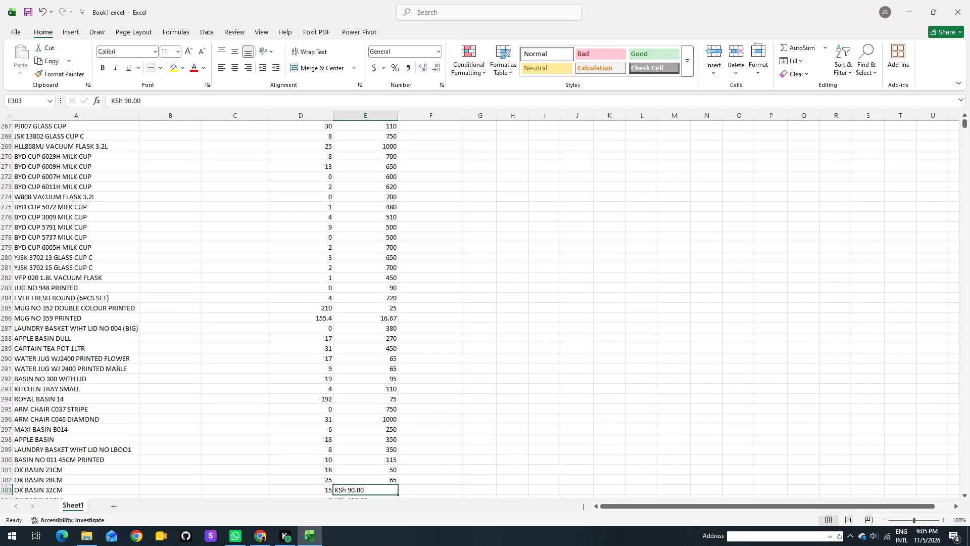
pyautogui.write('90')
pyautogui.press('Return')
pyautogui.write('120')
pyautogui.press('Return')
pyautogui.write('19')
pyautogui.press('0')
pyautogui.press('Return')
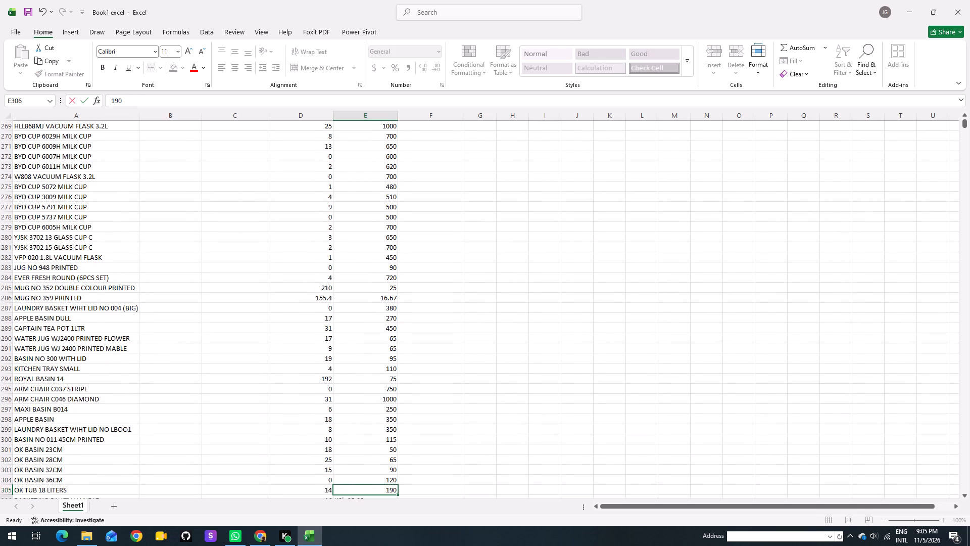
# Enter the prices in E306 to E310, from Basket No 5 to Jolly Bowl Set, as plain numbers: 35, 200, 180, 180 and 150.
pyautogui.write('35')
pyautogui.press('Return')
pyautogui.write('200')
pyautogui.press('Return')
pyautogui.write('180')
pyautogui.press('Return')
pyautogui.write('180')
pyautogui.press('Return')
pyautogui.write('150')
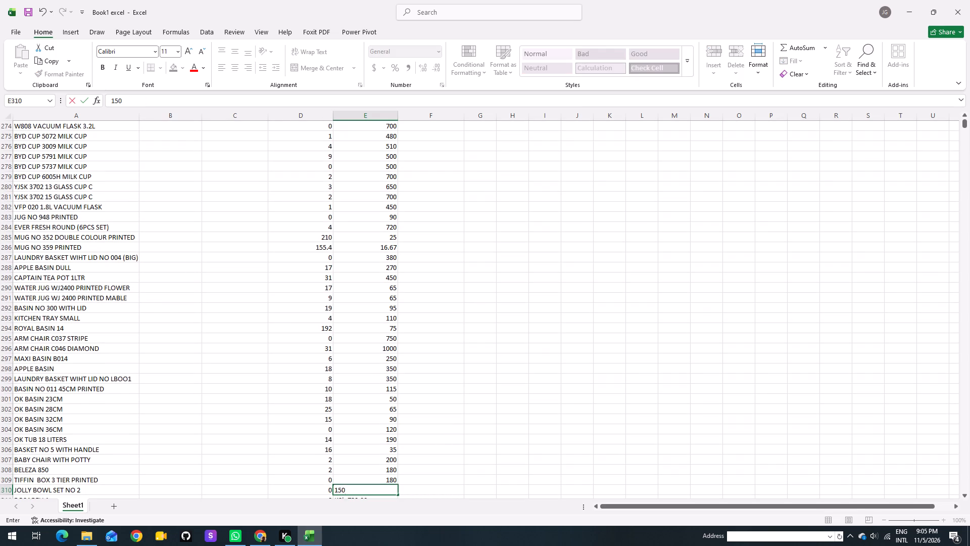
pyautogui.press('Return')
# Enter the Rosabella, Plate No 714 and double-decker dish drainer prices in E311 to E313 as plain numbers: 720, 16.65 and 600.
pyautogui.write('720')
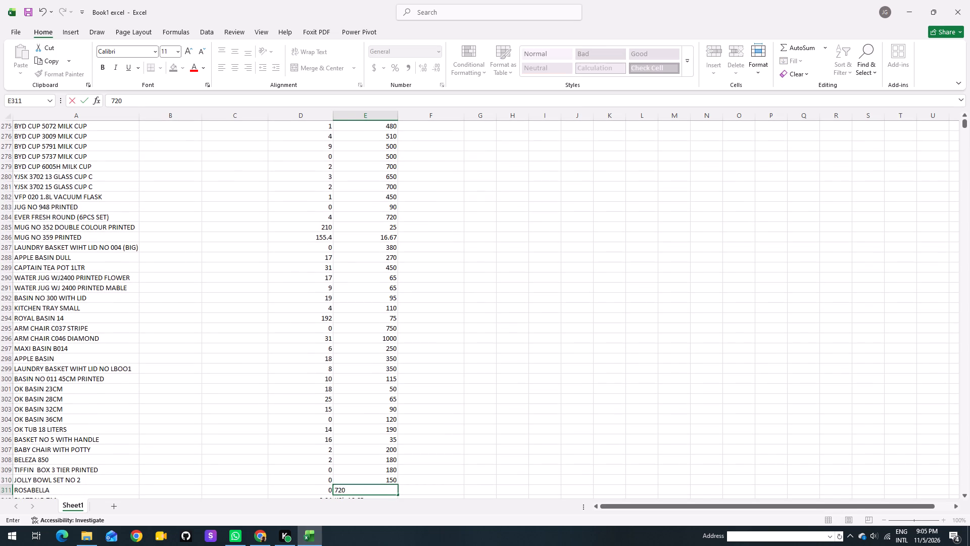
pyautogui.press('Return')
pyautogui.press('4')
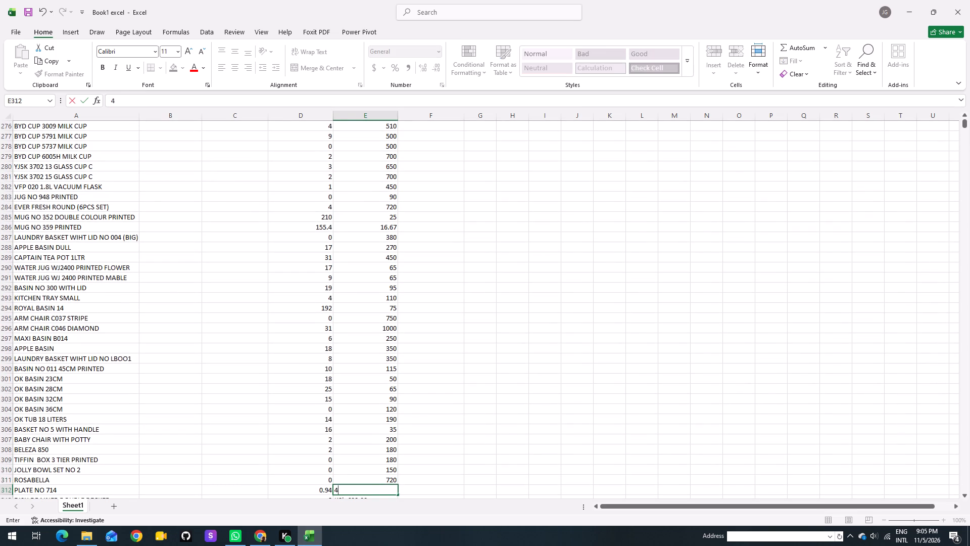
pyautogui.press('BackSpace')
pyautogui.write('16')
pyautogui.write('.65')
pyautogui.press('Return')
pyautogui.write('600')
pyautogui.press('Return')
# Enter the prices in E314 to E318, from Serving Tray No 18 to Flask 1.8 Ltr Farasi, as plain numbers: 130, 50, 55, 560 and 450.
pyautogui.write('130')
pyautogui.press('Return')
pyautogui.write('50')
pyautogui.press('Return')
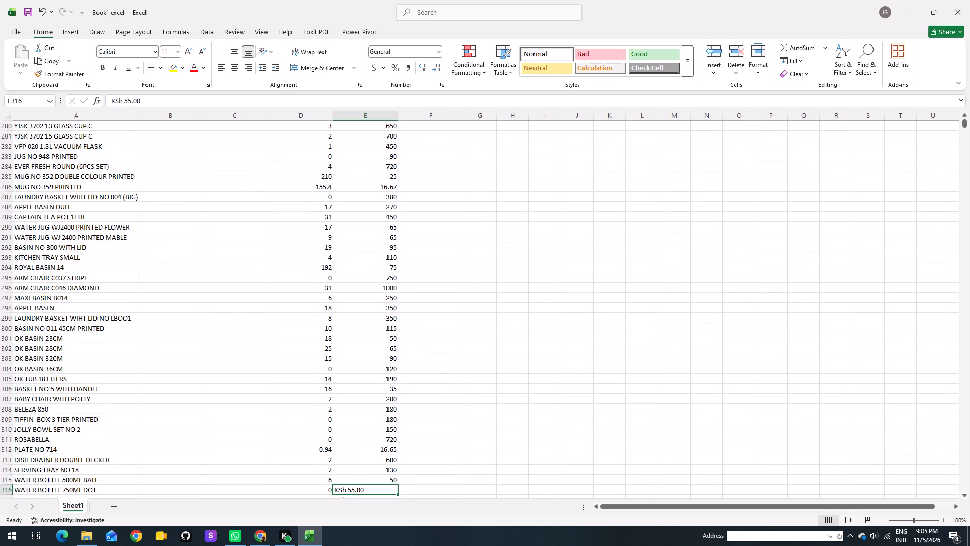
pyautogui.write('55')
pyautogui.press('Return')
pyautogui.write('560')
pyautogui.press('Return')
pyautogui.write('450')
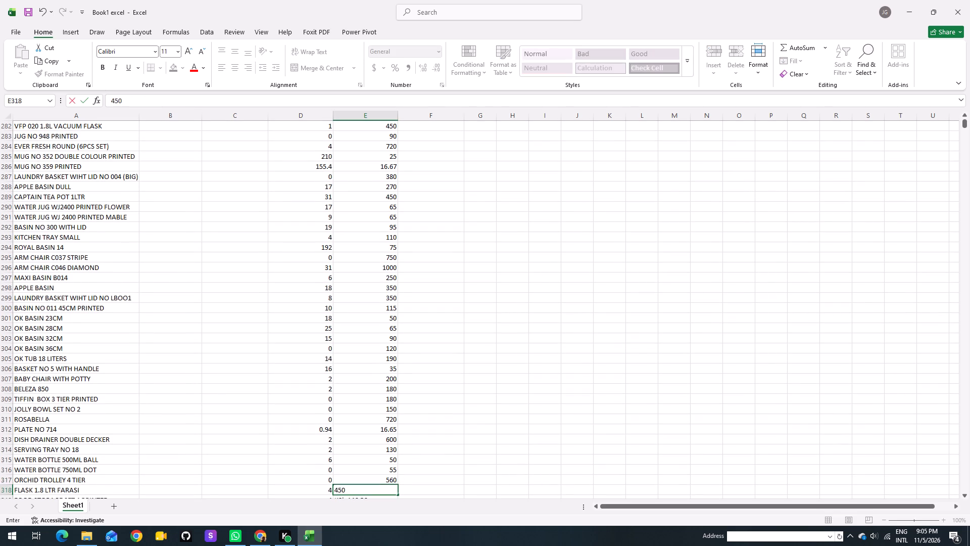
pyautogui.press('Return')
# Enter the prices in E319 to E323, from Food Storage Set 4 to Wonder Chef Set, as plain numbers: 146.5, 200, 155, 200 and 780.
pyautogui.press('4')
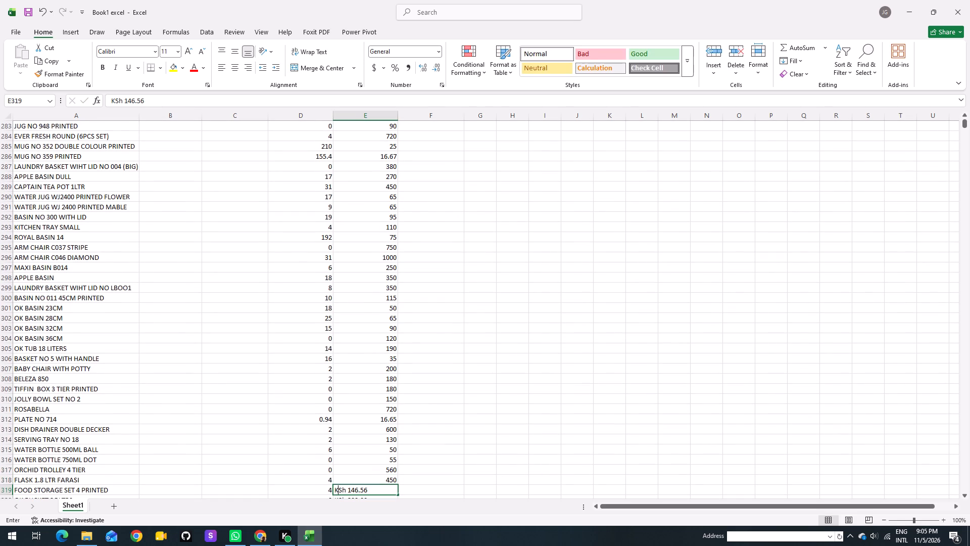
pyautogui.press('BackSpace')
pyautogui.press('1')
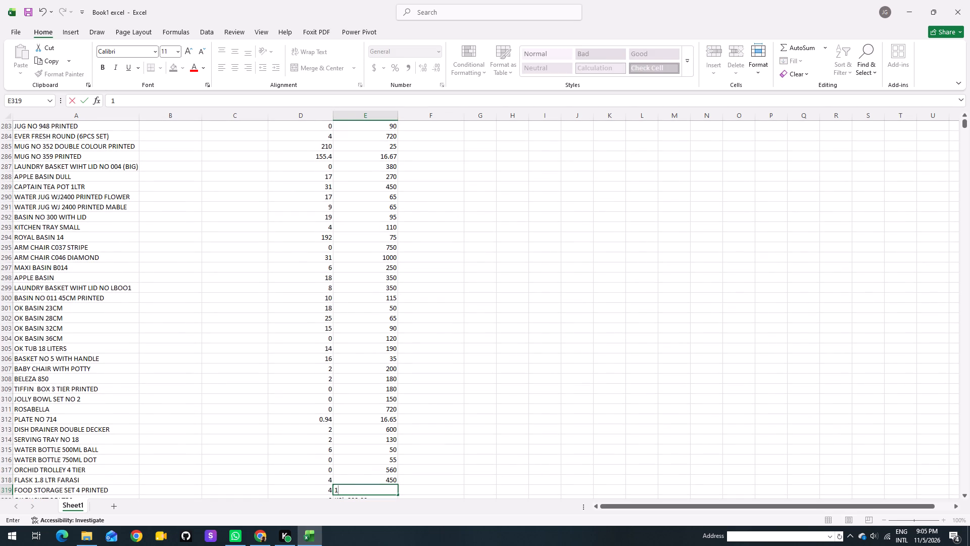
pyautogui.write('46.5')
pyautogui.press('Return')
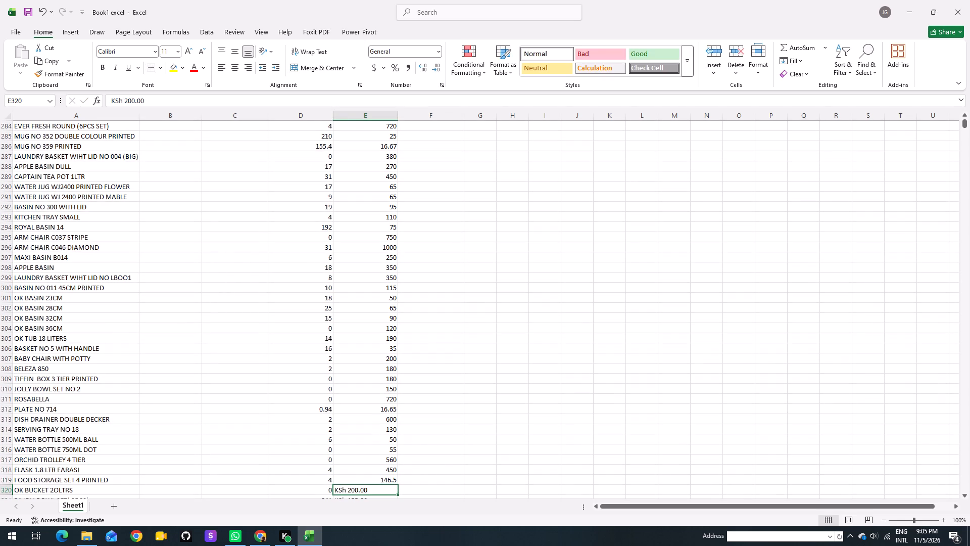
pyautogui.write('200')
pyautogui.press('Return')
pyautogui.write('155')
pyautogui.press('Return')
pyautogui.write('200')
pyautogui.press('Return')
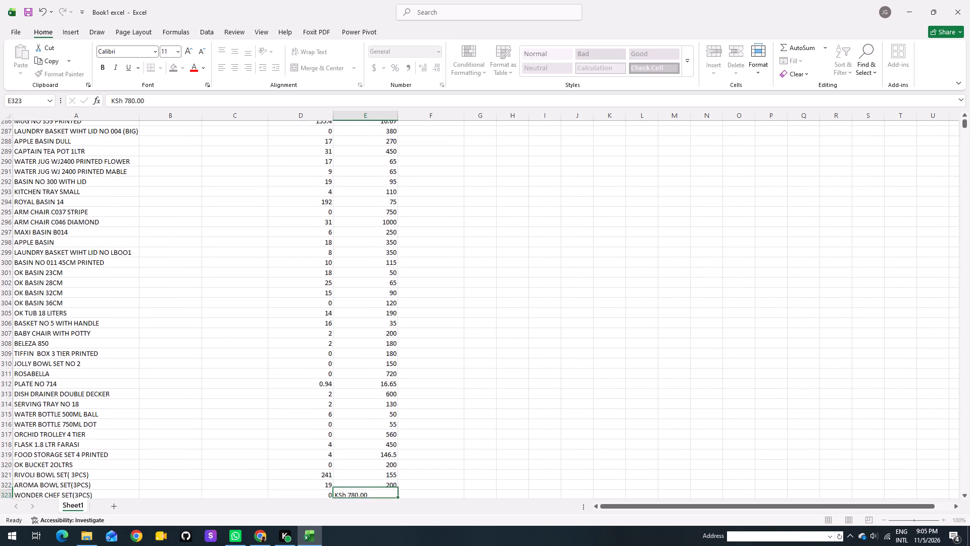
pyautogui.write('780')
pyautogui.press('Return')
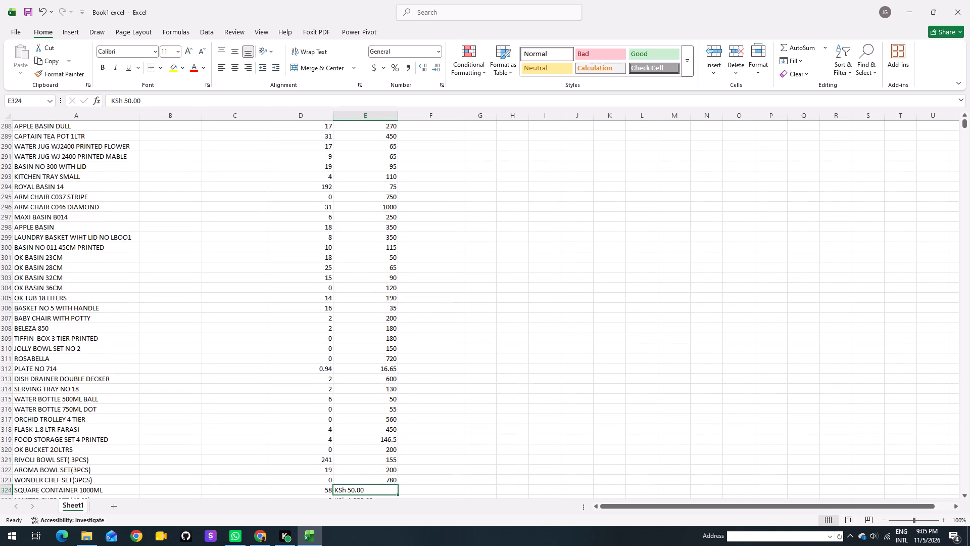
# Enter the square container, Master Chef set and 12/19 AB Heavy prices in E324 to E326 as plain numbers: 50, 1250 and 2800.
pyautogui.write('50')
pyautogui.press('Return')
pyautogui.write('1250')
pyautogui.press('Return')
pyautogui.write('2800')
pyautogui.press('Return')
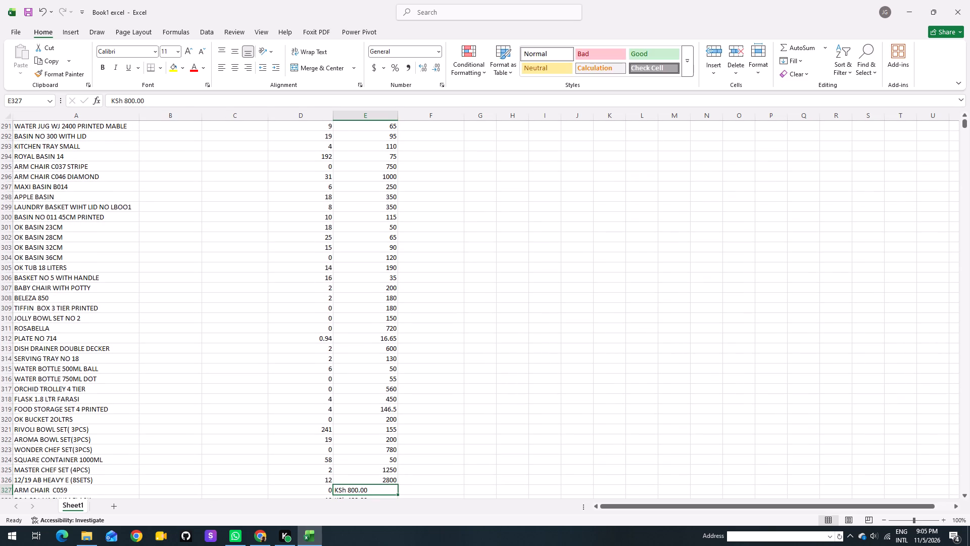
# Enter the prices in E327 to E330, from Arm Chair C059 to 2646 G vacuum flask, as plain numbers: 800, 480, 470 and 260.
pyautogui.write('800')
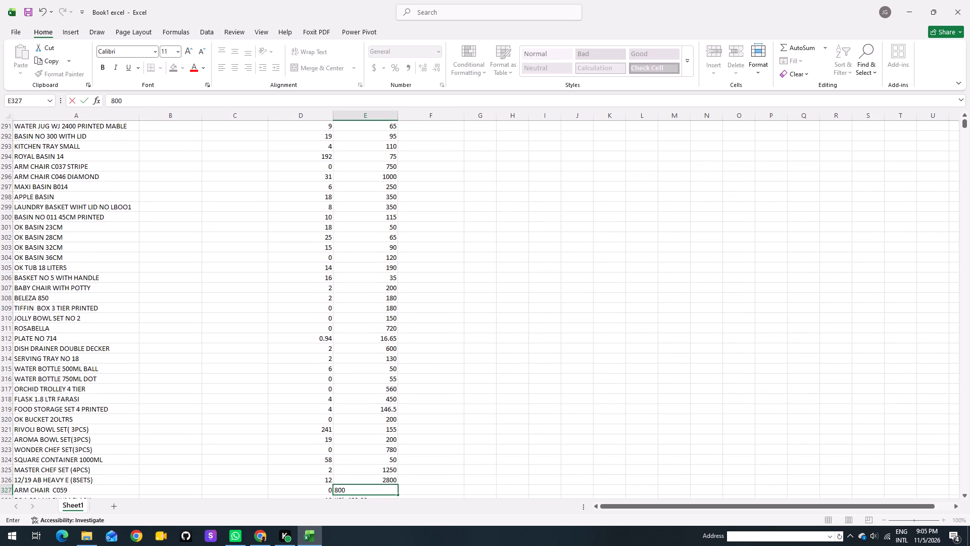
pyautogui.press('Return')
pyautogui.write('480')
pyautogui.press('Return')
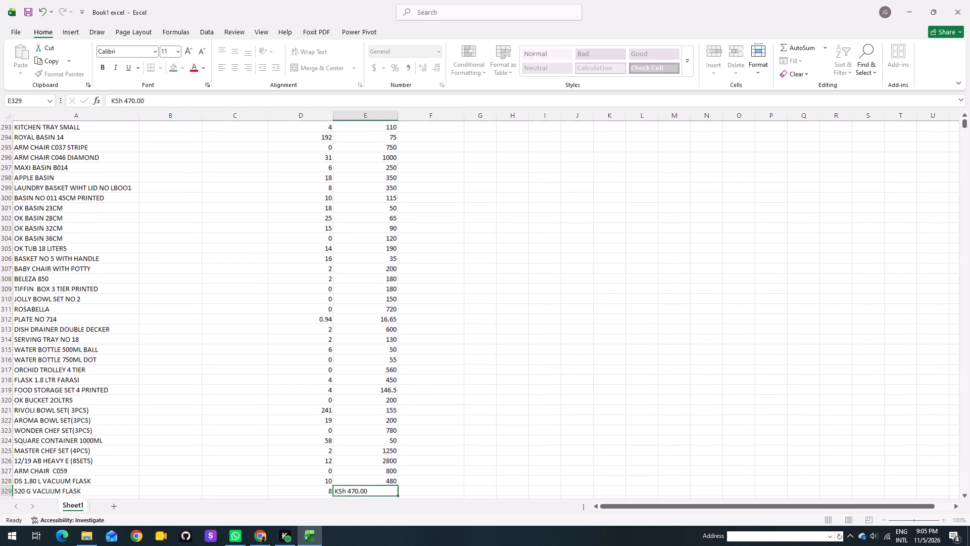
pyautogui.write('470')
pyautogui.press('Return')
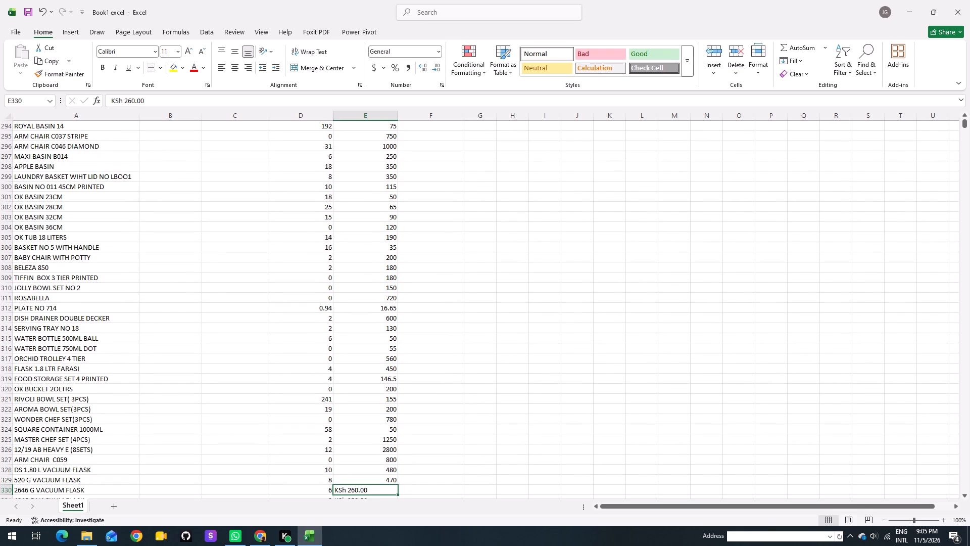
pyautogui.write('260')
pyautogui.press('Return')
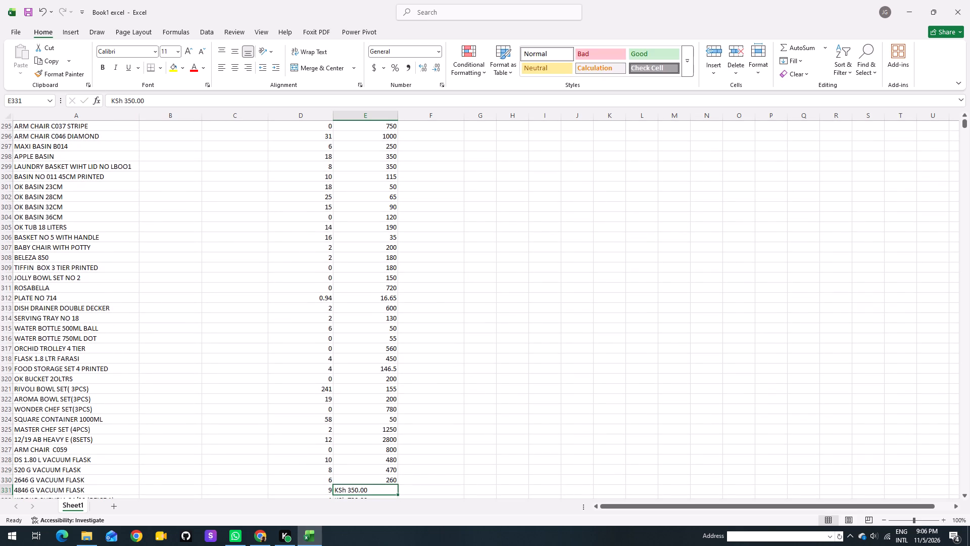
# Enter the prices in E331 to E334, from 4846 G vacuum flask to Kiboko Sufuria piece 3, as plain numbers: 350, 730, 800 and 900.
pyautogui.write('32')
pyautogui.press('BackSpace')
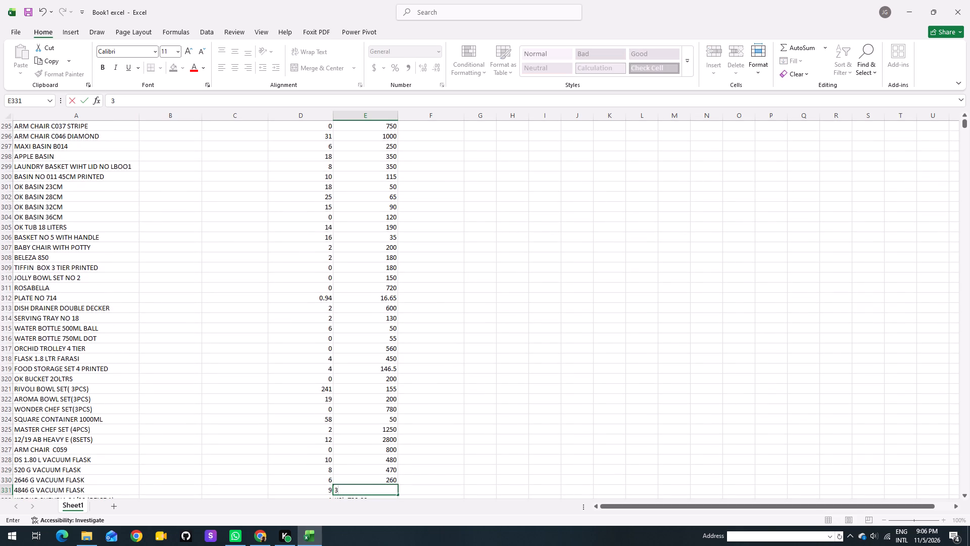
pyautogui.write('50')
pyautogui.press('Return')
pyautogui.write('730')
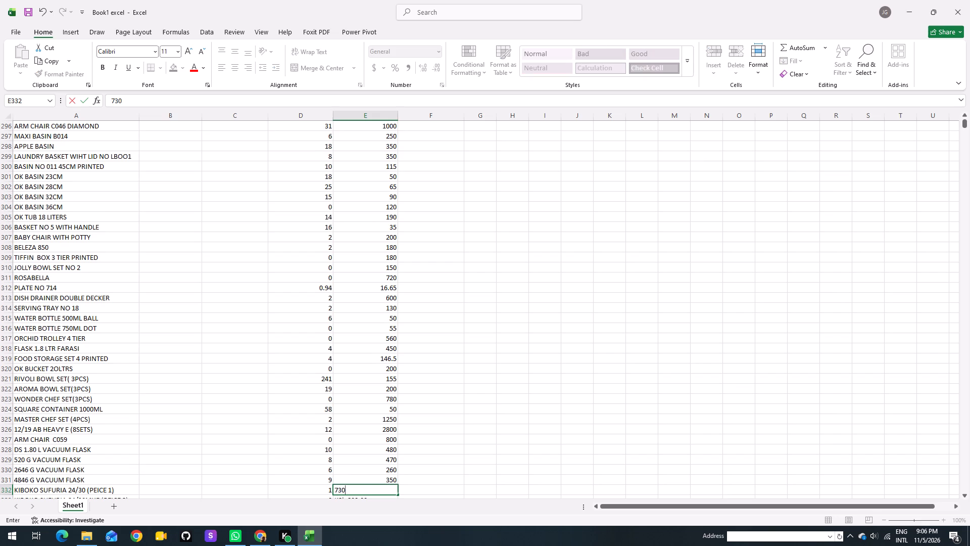
pyautogui.press('Return')
pyautogui.write('8000')
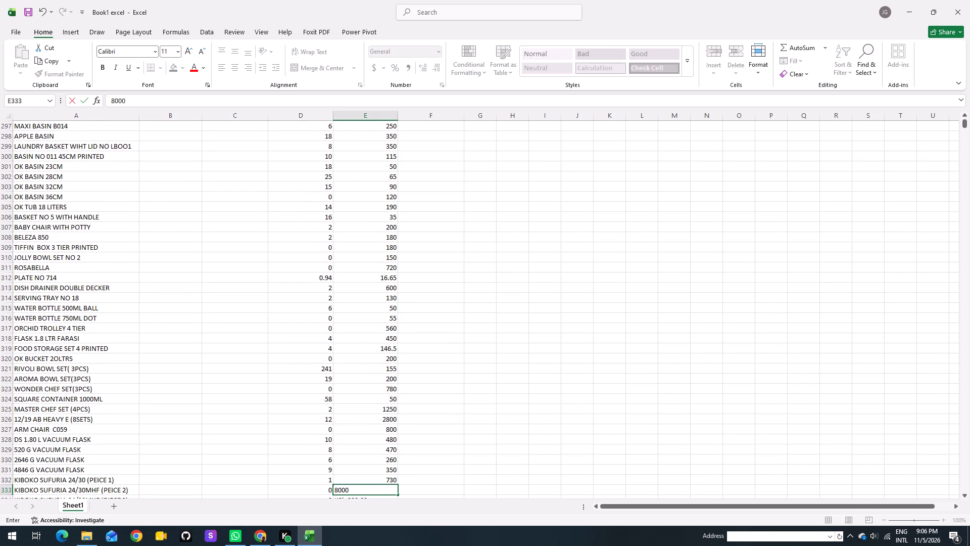
pyautogui.press('BackSpace')
pyautogui.press('Return')
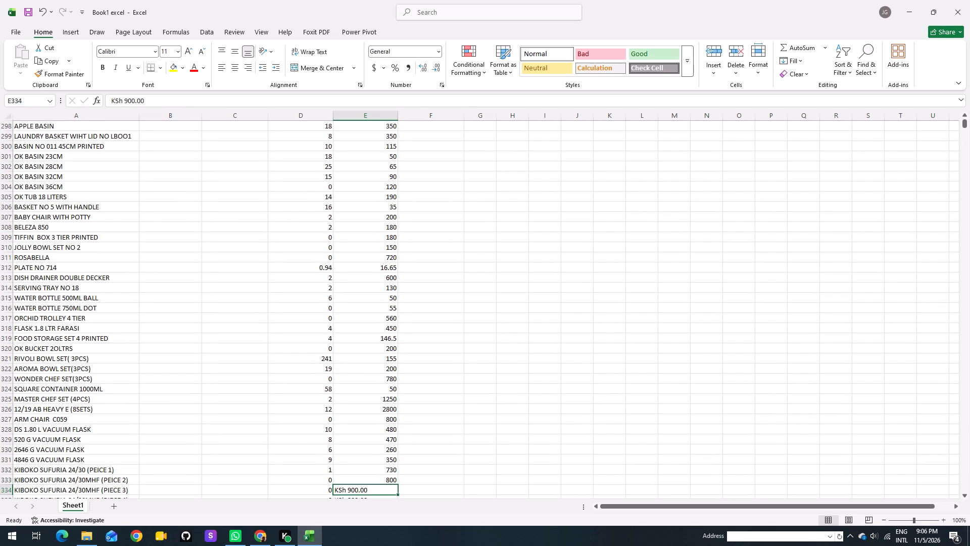
pyautogui.press('9')
pyautogui.write('00')
pyautogui.press('Return')
# Enter the prices in E335 to E339, from Kiboko piece 4 to 8825 vacuum flask, as plain numbers: 900, 950, 1000, 1000 and 460.
pyautogui.write('900')
pyautogui.press('Return')
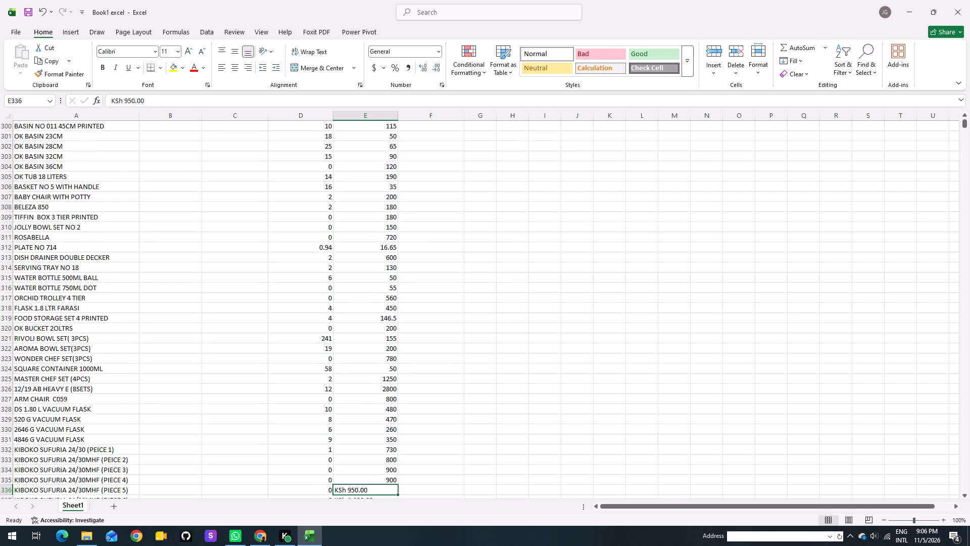
pyautogui.write('950')
pyautogui.press('Return')
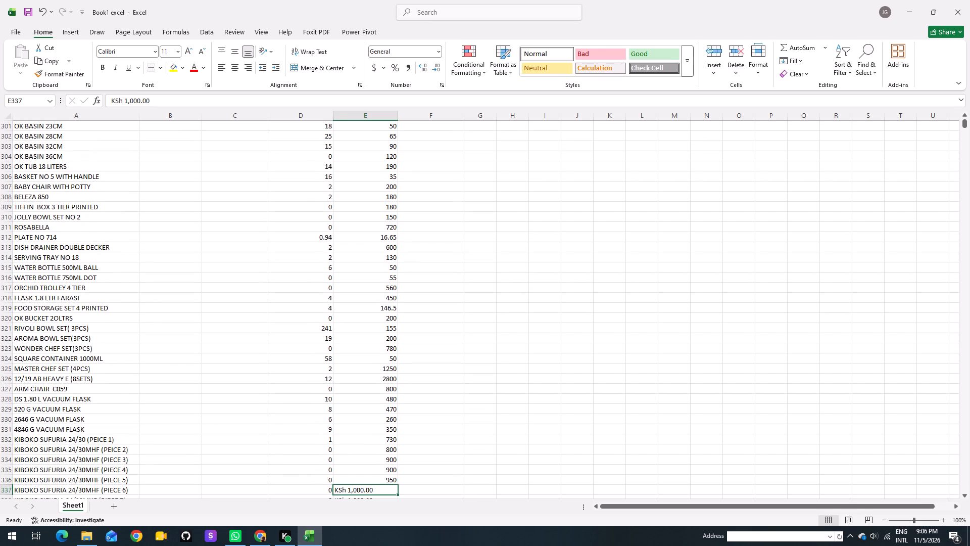
pyautogui.write('1000')
pyautogui.press('Return')
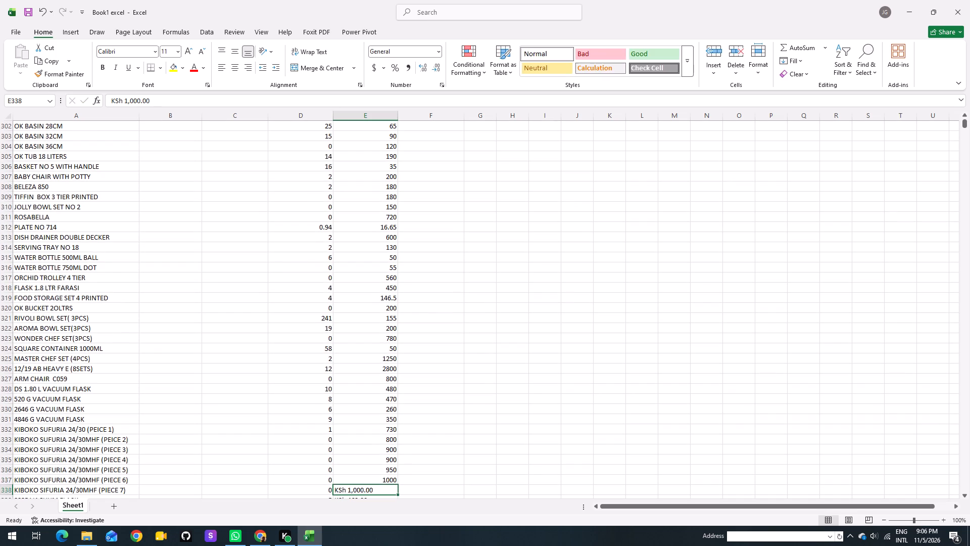
pyautogui.write('1000')
pyautogui.press('Return')
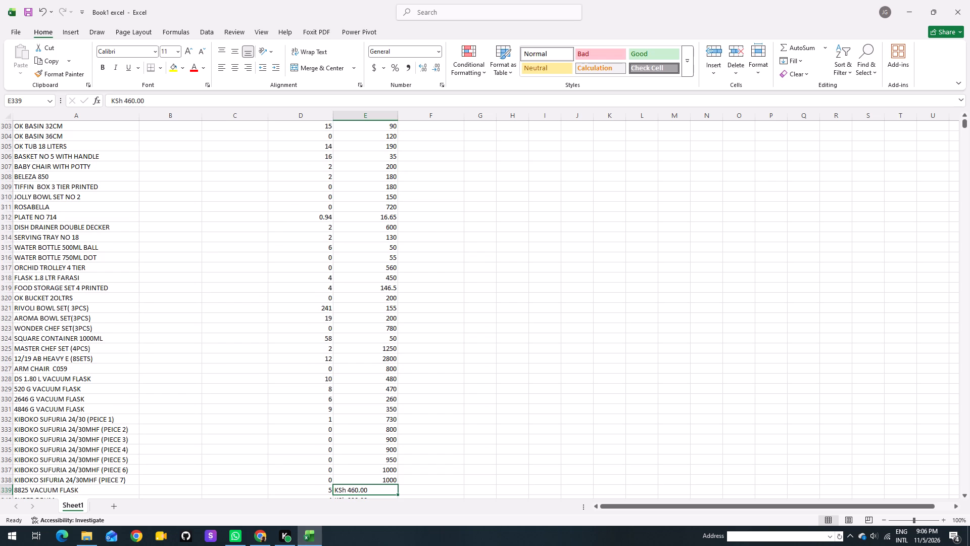
pyautogui.write('460')
pyautogui.press('Return')
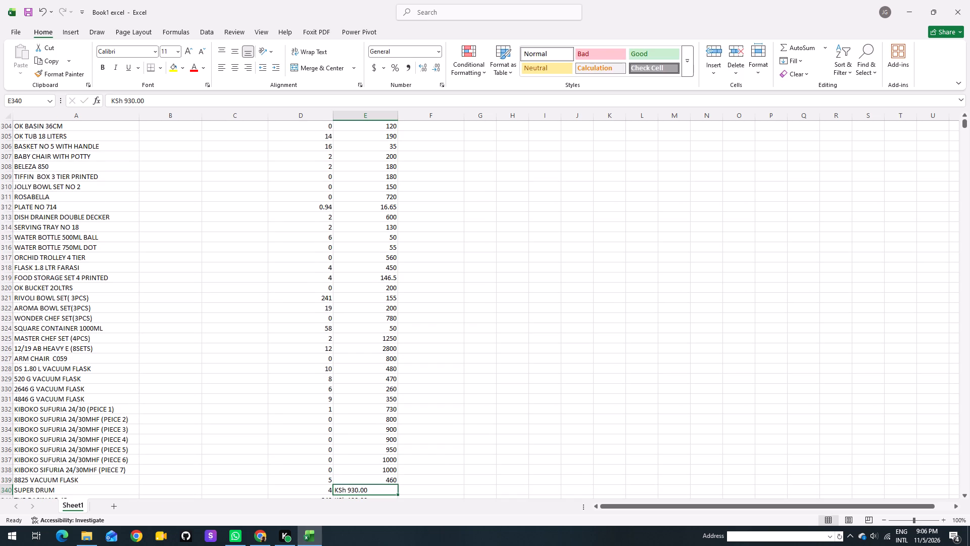
# Enter the prices in E340 to E344, from Super Drum to 50 cm colour basin, as plain numbers: 930, 130, 120, 120 and 125.
pyautogui.write('930')
pyautogui.press('Return')
pyautogui.write('130')
pyautogui.press('Return')
pyautogui.write('120')
pyautogui.press('Return')
pyautogui.write('120')
pyautogui.press('Return')
pyautogui.write('125')
pyautogui.press('Return')
# Enter the prices in E345 to E349, from Mini Maxi Colour to Fruit Basin, as plain numbers: 75, 70, 75, 35 and 25.
pyautogui.write('75')
pyautogui.press('Return')
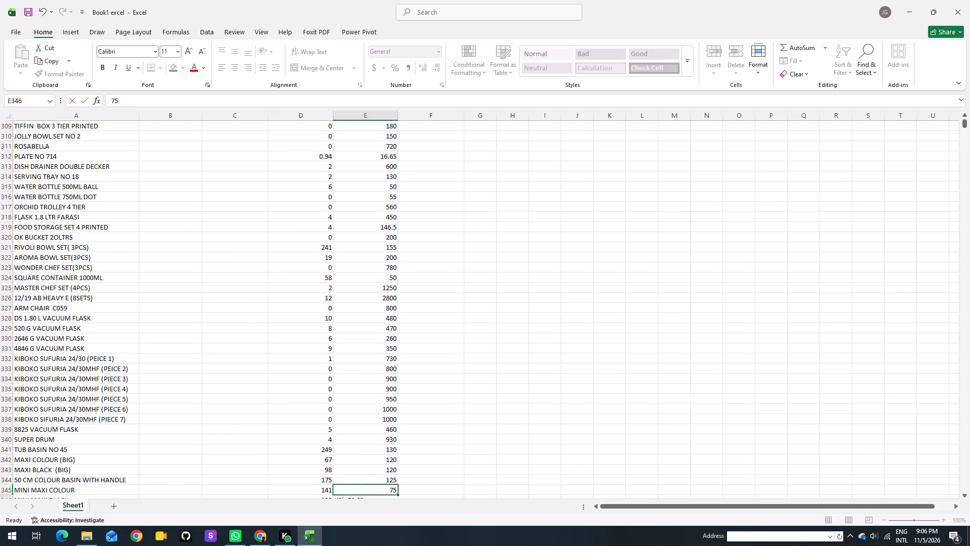
pyautogui.write('70')
pyautogui.press('Return')
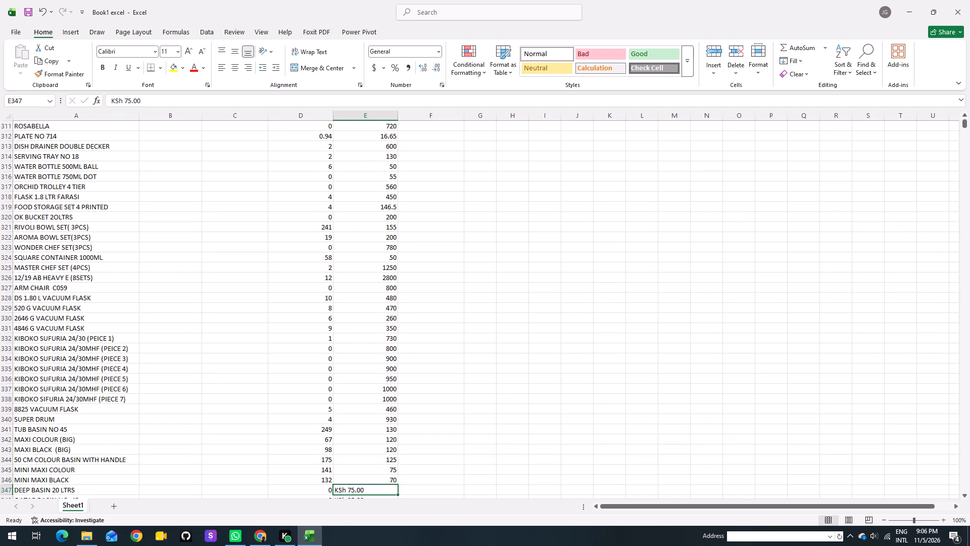
pyautogui.write('75')
pyautogui.press('Return')
pyautogui.write('35')
pyautogui.press('Return')
pyautogui.write('25')
pyautogui.press('Return')
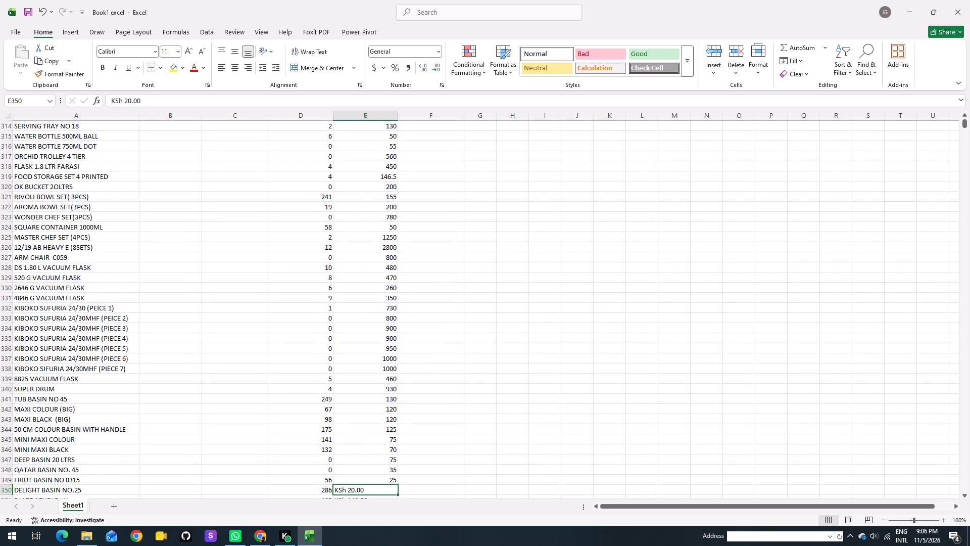
# Enter the prices in E350 to E353, from Delight Basin to Bowl Azuri, as plain numbers: 20, 140, 210 and 120.
pyautogui.write('20')
pyautogui.press('Return')
pyautogui.write('140')
pyautogui.press('Return')
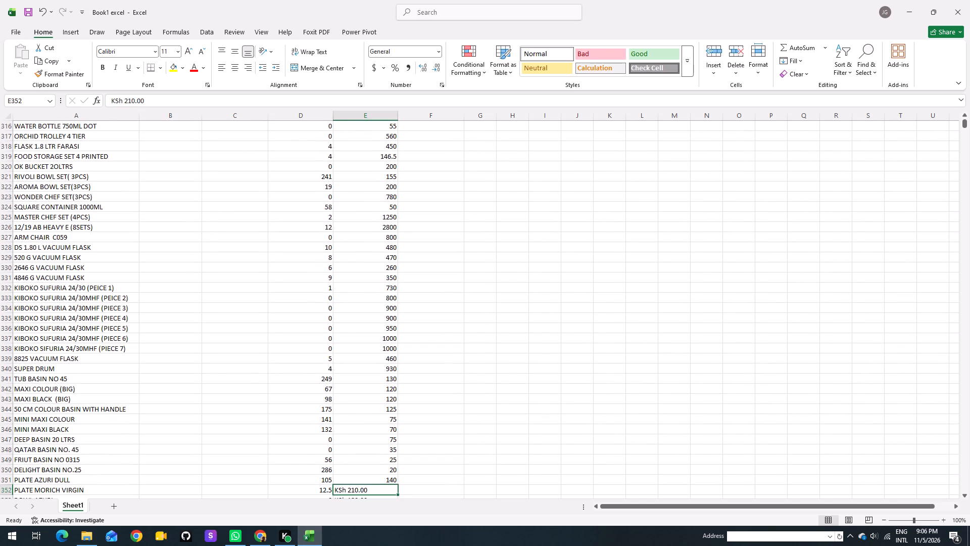
pyautogui.write('210')
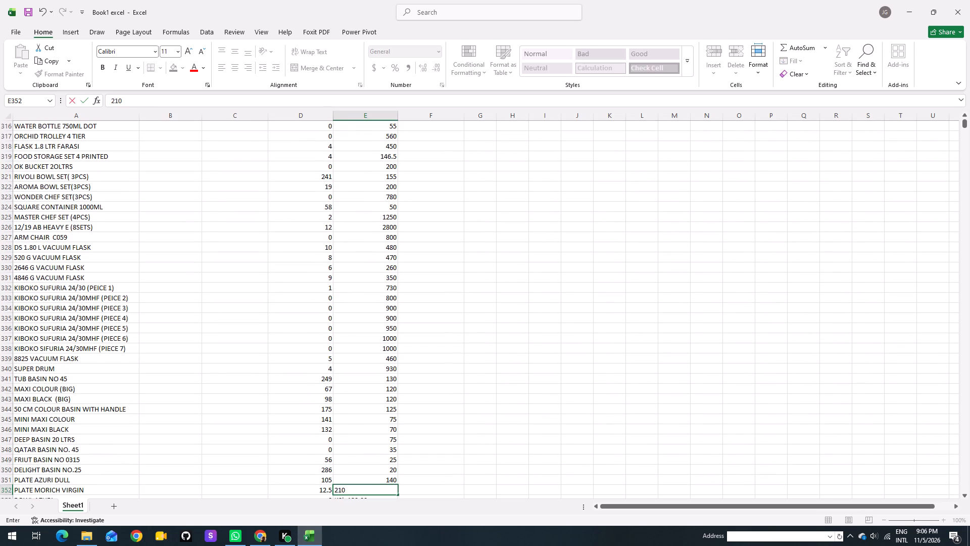
pyautogui.press('Return')
pyautogui.write('12')
pyautogui.press('0')
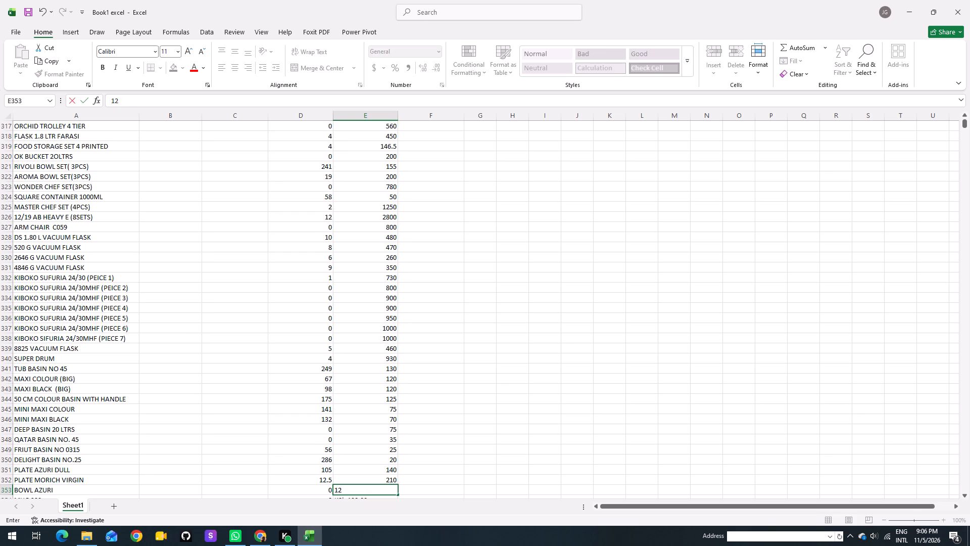
pyautogui.press('Return')
# Enter the prices in E354 to E357, from Mug 390 to Jug 105 Morich, as plain numbers: 190, 38, 55 and 60.
pyautogui.write('190')
pyautogui.press('Return')
pyautogui.write('38')
pyautogui.press('Return')
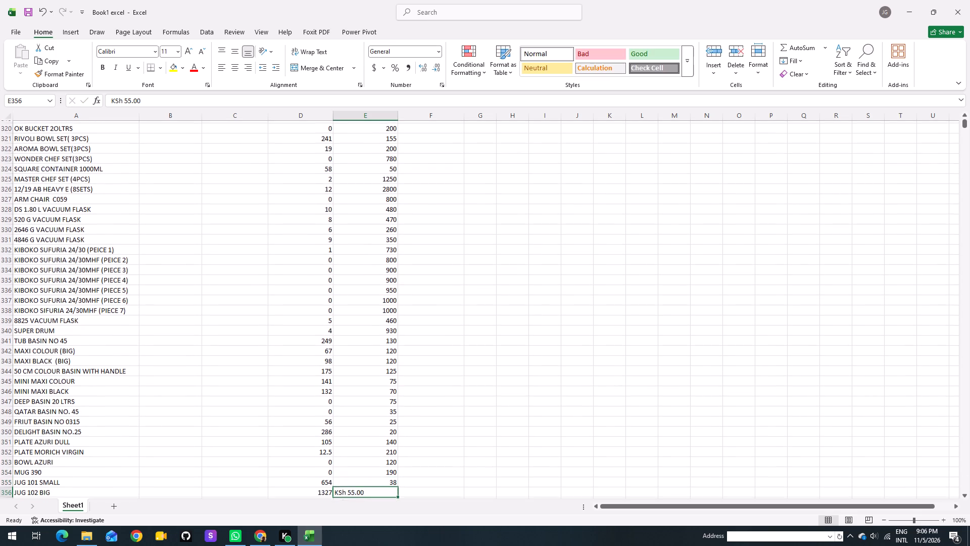
pyautogui.write('55')
pyautogui.press('Return')
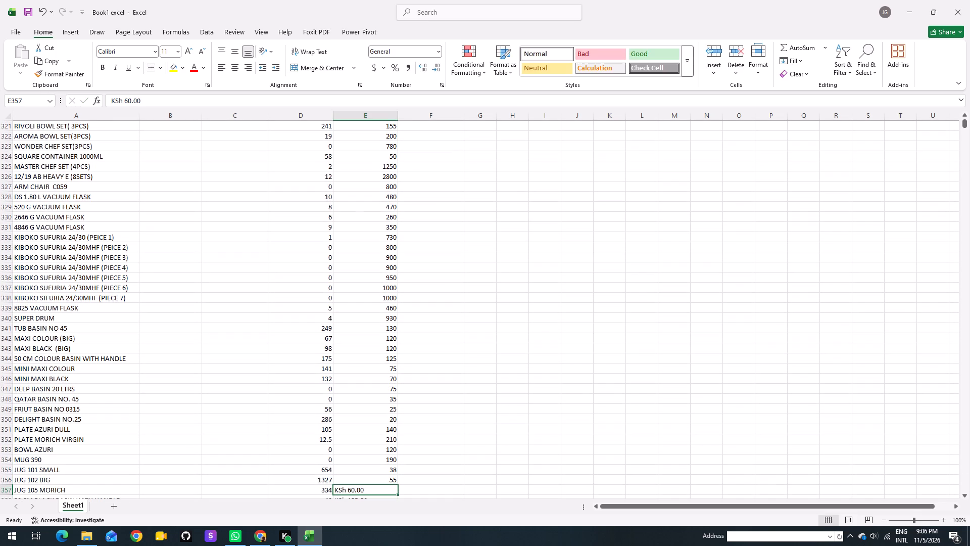
pyautogui.write('60')
pyautogui.press('Return')
# Enter the prices in E358 to E362, from 50 cm black basin to Baby Chair High, as plain numbers: 125, 260, 50, 190 and 270.
pyautogui.write('125')
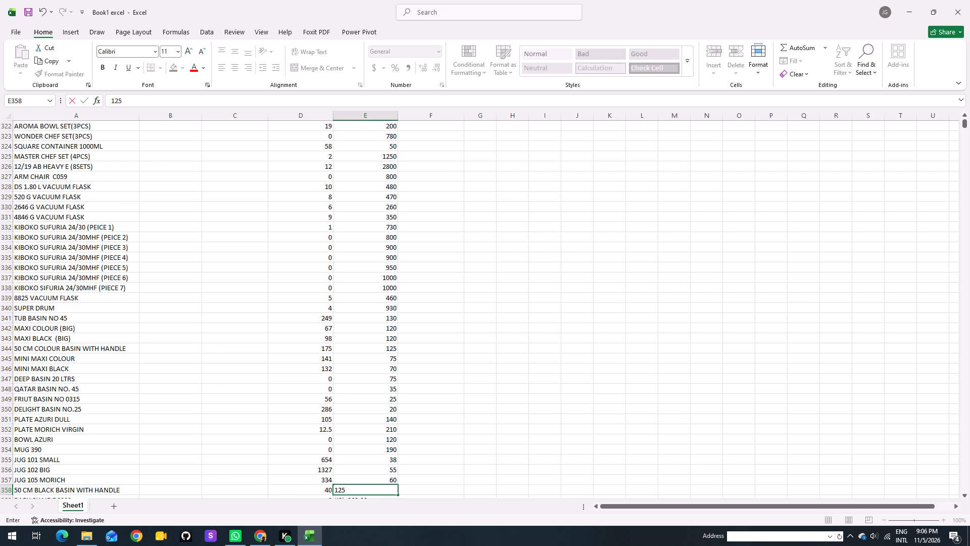
pyautogui.press('Return')
pyautogui.write('260')
pyautogui.press('Return')
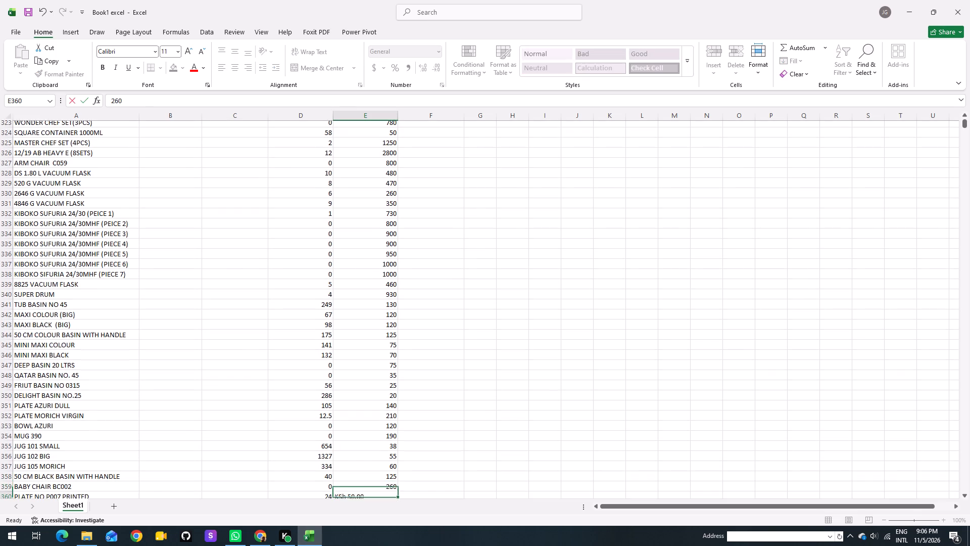
pyautogui.write('50')
pyautogui.press('Return')
pyautogui.write('190')
pyautogui.press('Return')
pyautogui.write('270')
pyautogui.press('Return')
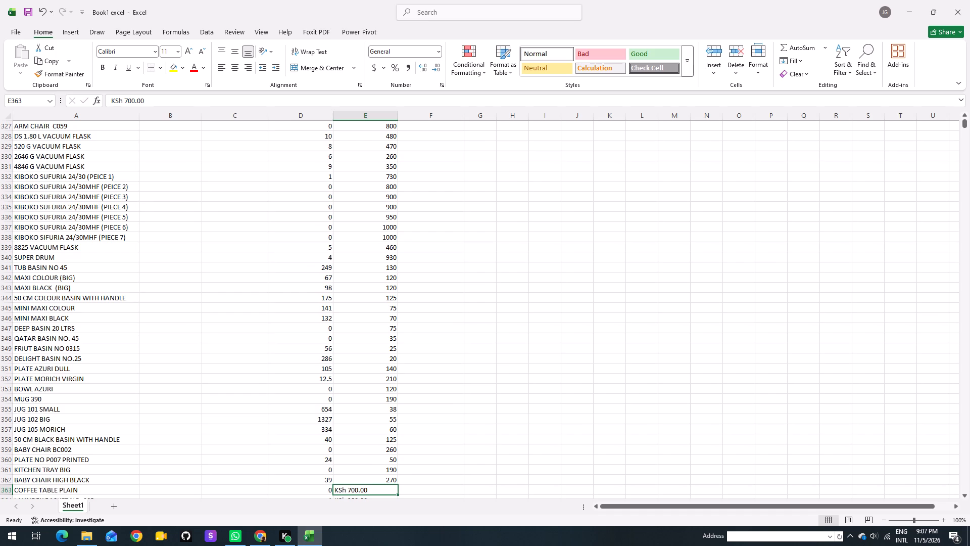
# Enter the prices in E363 to E368, from Coffee Table to Lunch Box Round, as plain numbers: 700, 380, 55, 100, 150 and 40.
pyautogui.write('700')
pyautogui.press('Return')
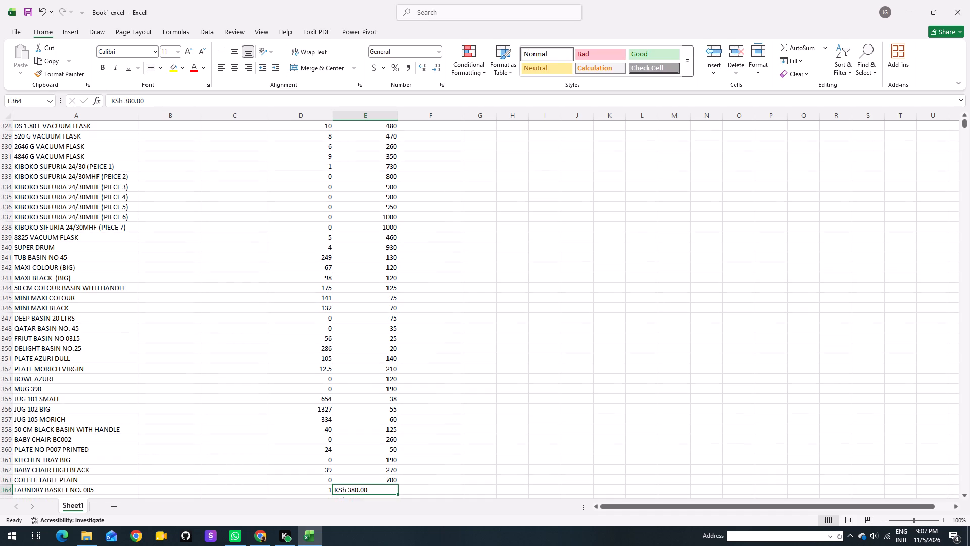
pyautogui.write('380')
pyautogui.press('Return')
pyautogui.write('55')
pyautogui.press('Return')
pyautogui.write('100')
pyautogui.press('Return')
pyautogui.write('150')
pyautogui.press('Return')
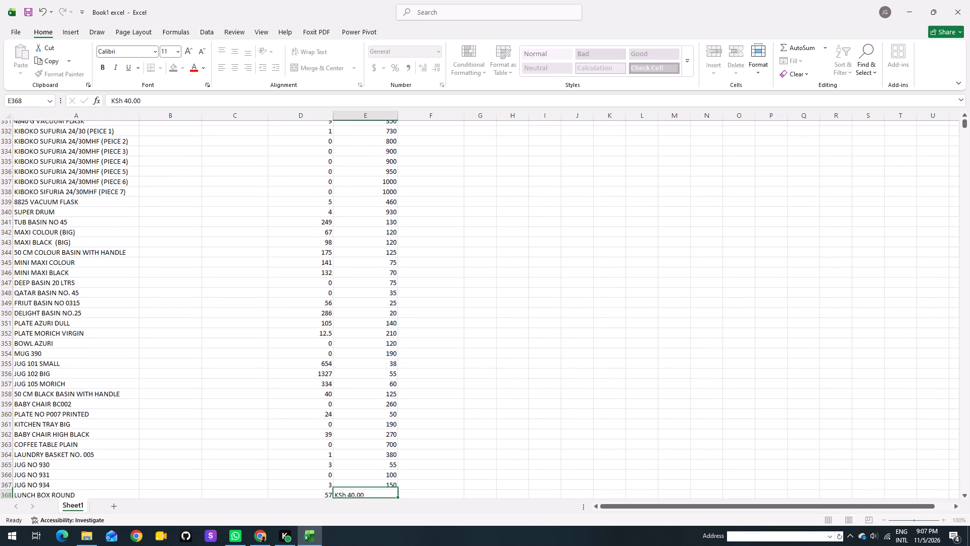
pyautogui.write('40')
pyautogui.press('Return')
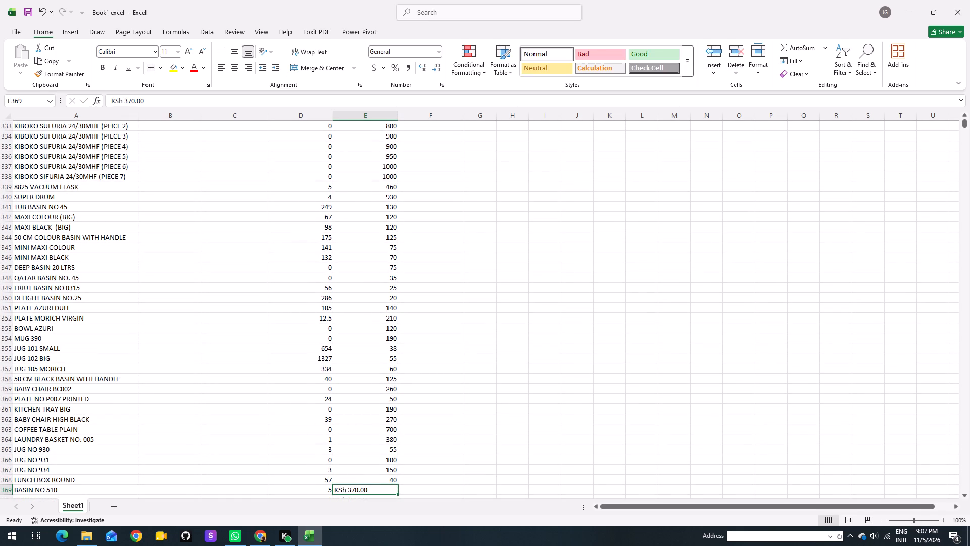
# Enter the prices in E369 to E372, from Basin No 510 to Serving Tray No 18, as plain numbers: 370, 470, 1280 and 140.
pyautogui.write('370')
pyautogui.press('Return')
pyautogui.write('470')
pyautogui.press('Return')
pyautogui.write('1280')
pyautogui.press('Return')
pyautogui.write('140')
pyautogui.press('Return')
# Enter the prices in E373 to E377, from the 850 ml water bottle to BYD Plate, as plain numbers: 80, 70, 55, 60 and 320.
pyautogui.write('80')
pyautogui.press('Return')
pyautogui.write('70')
pyautogui.press('Return')
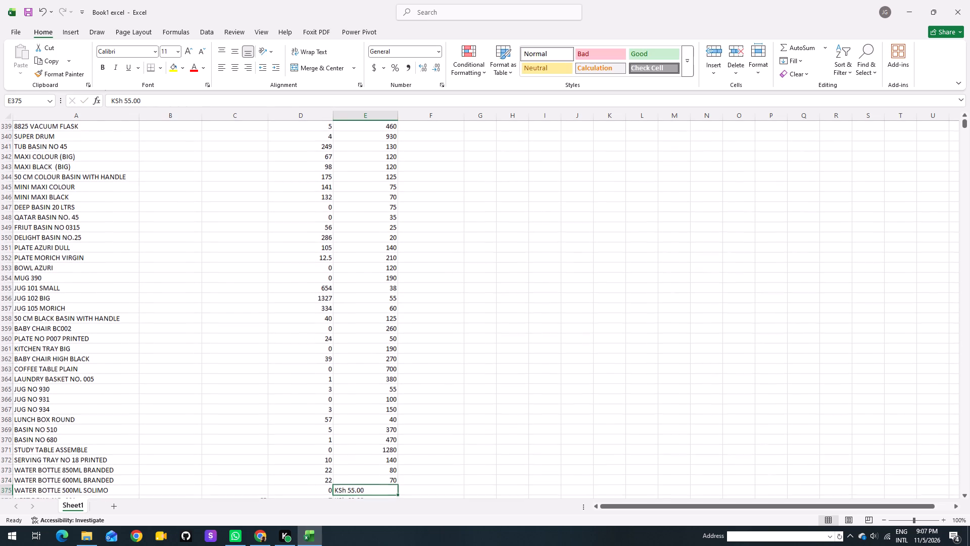
pyautogui.write('55')
pyautogui.press('Return')
pyautogui.write('60')
pyautogui.press('Return')
pyautogui.write('320')
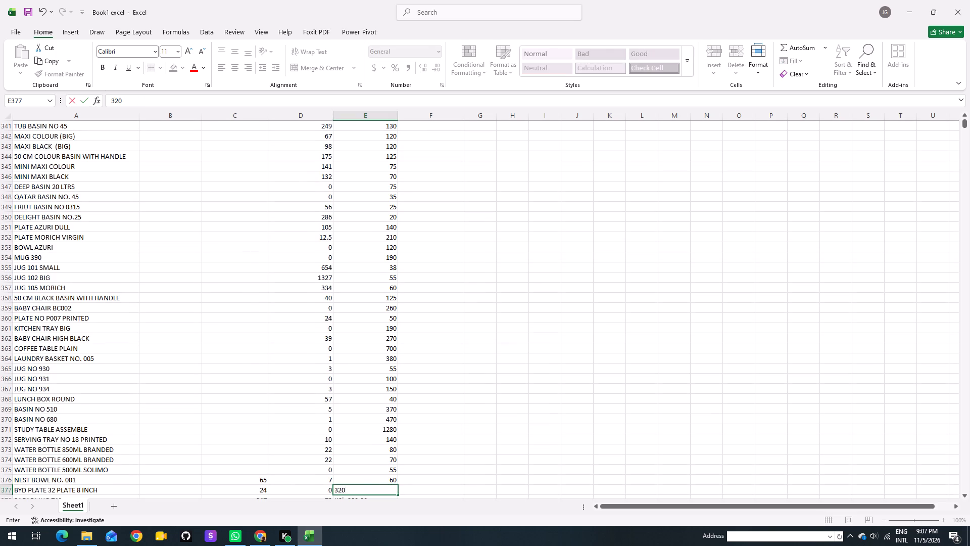
pyautogui.press('Return')
# Enter the prices in E378 to E382, from Safari Jug 740 to Royal Mug, as plain numbers: 200, 200, 120, 40 and 46.
pyautogui.write('200')
pyautogui.press('Return')
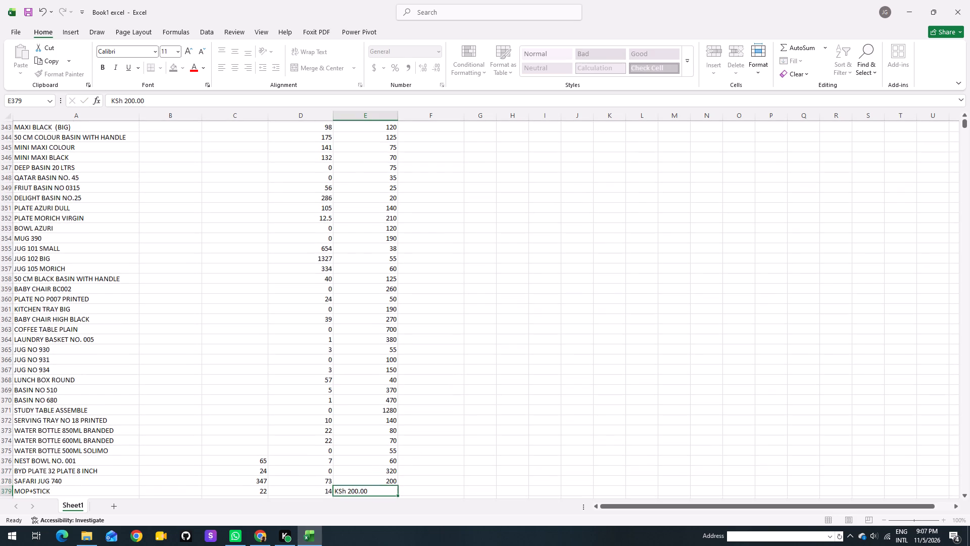
pyautogui.write('200')
pyautogui.press('Return')
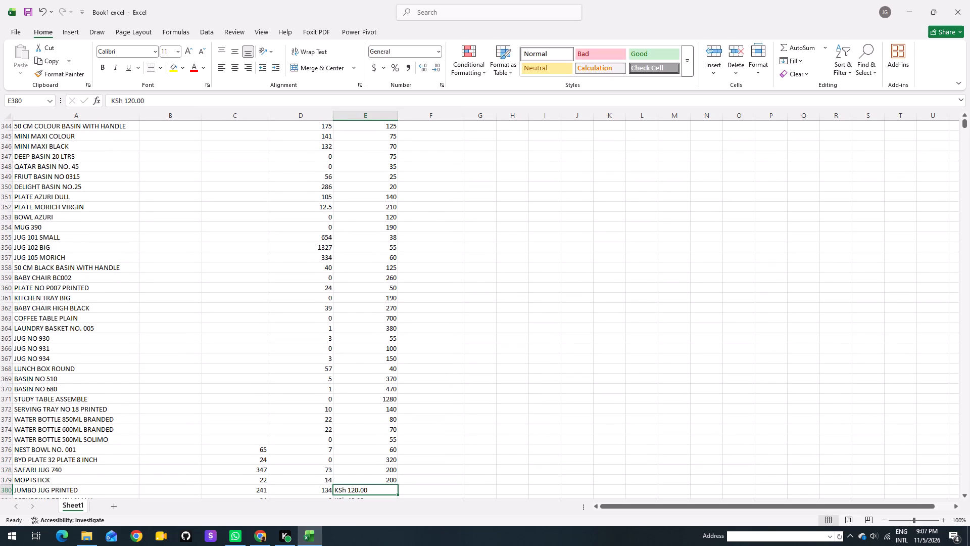
pyautogui.write('120')
pyautogui.press('Return')
pyautogui.write('40')
pyautogui.press('Return')
pyautogui.write('46')
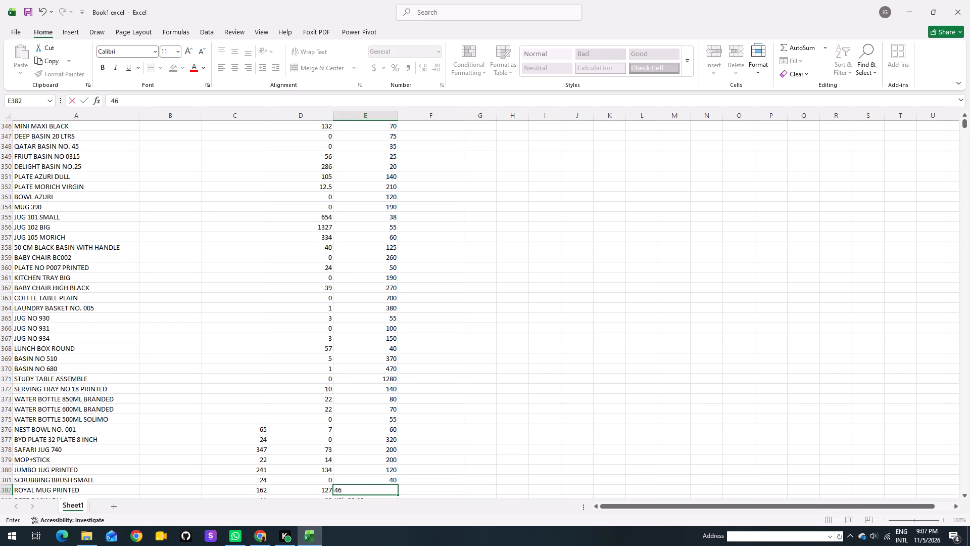
pyautogui.press('Return')
# Enter the prices in E383 to E386, from Deep Basin Dull to Galaxy Jug, as plain numbers: 80, 75, 220 and 120.
pyautogui.write('80')
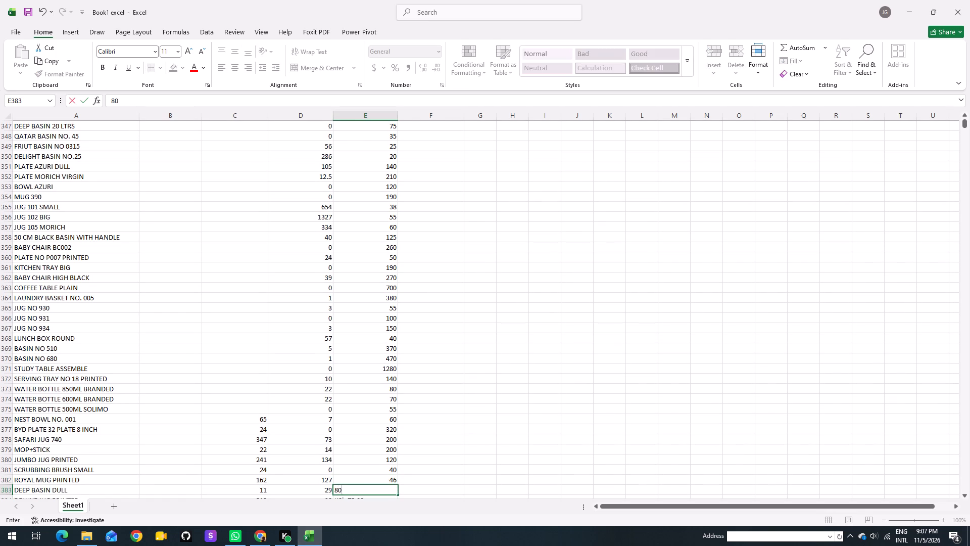
pyautogui.press('Return')
pyautogui.write('75')
pyautogui.press('Return')
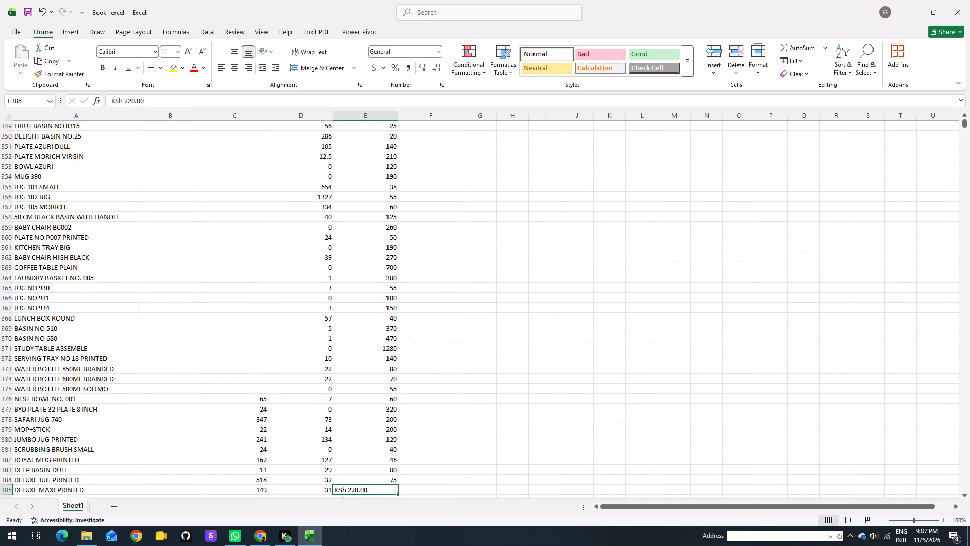
pyautogui.write('220')
pyautogui.press('Return')
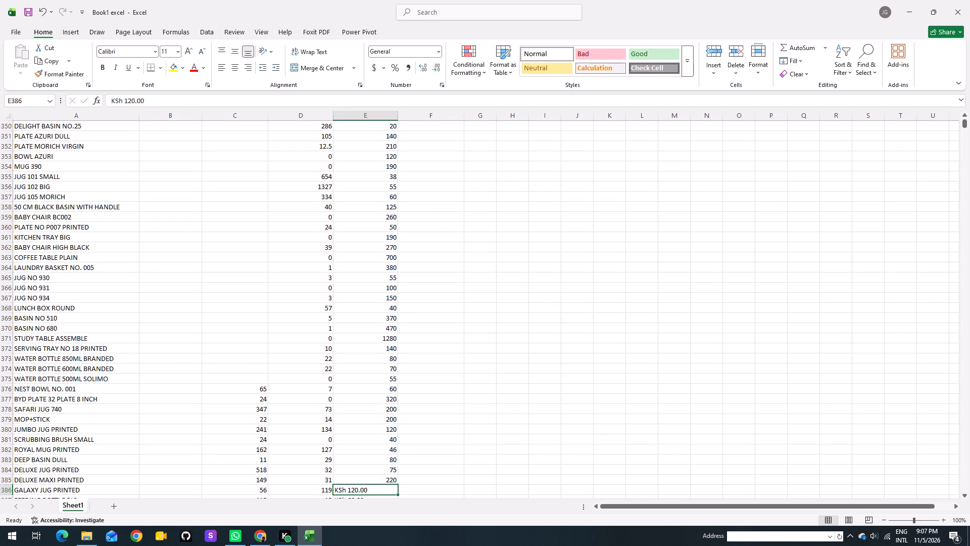
pyautogui.write('120')
pyautogui.press('Return')
# Enter the prices in E387 to E390, from Feeding Bottle Big to Coffee Mug Plain, as plain numbers: 60, 55.22, 48.33 and 10.83.
pyautogui.write('60')
pyautogui.press('Return')
pyautogui.write('55.22')
pyautogui.press('Return')
pyautogui.write('48.33')
pyautogui.press('Return')
pyautogui.write('10.83')
pyautogui.press('Return')
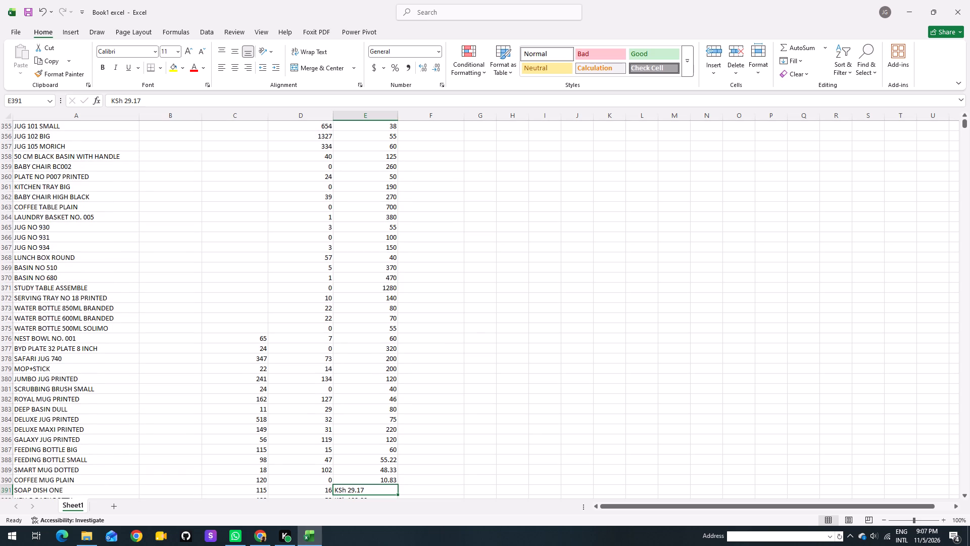
# Enter the Soap Dish One, Hello Baby Potty and Ever Fresh prices in E391 to E393 as plain numbers: 29.17, 100 and 150.
pyautogui.write('29.17')
pyautogui.press('Return')
pyautogui.write('100')
pyautogui.press('Return')
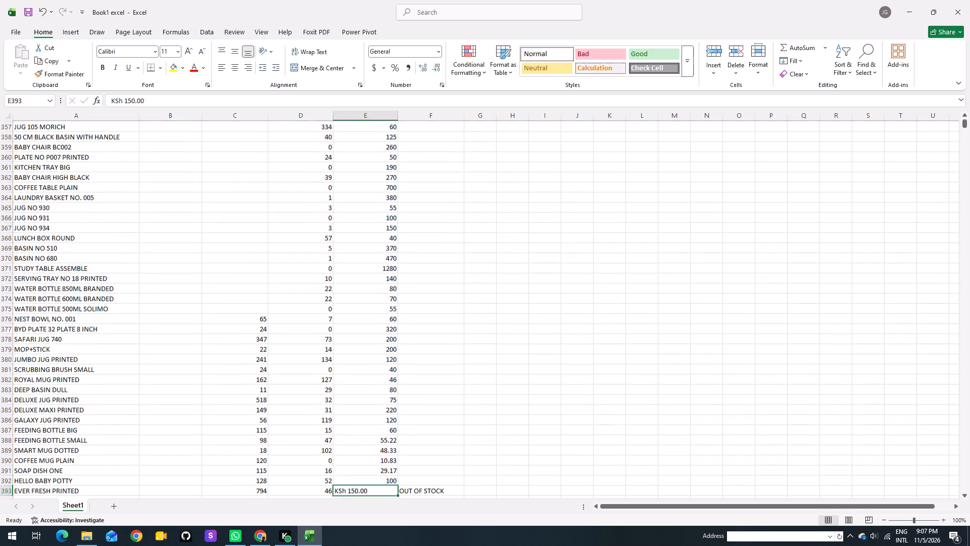
pyautogui.write('150')
pyautogui.press('Return')
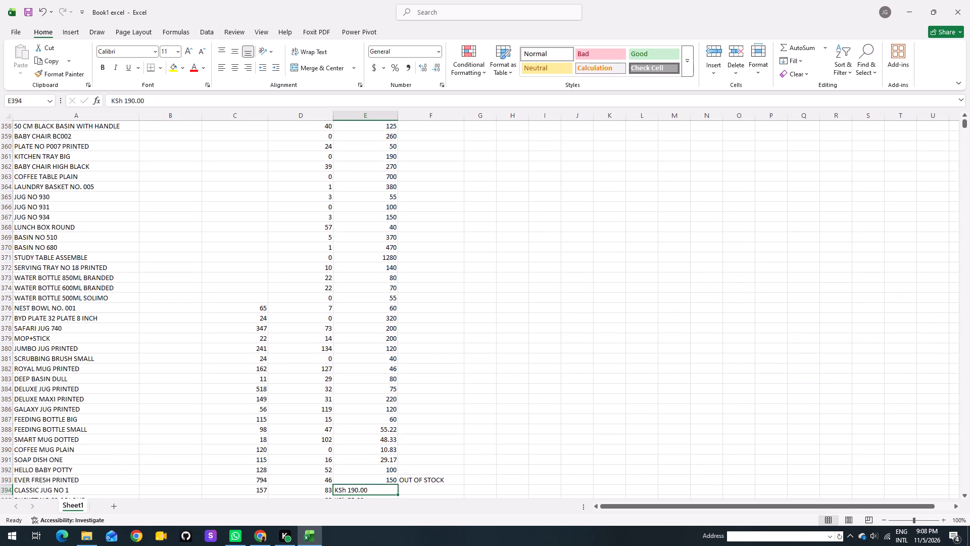
# Enter the prices in E394 to E397, from Classic Jug No 1 to Storewell Set, as plain numbers: 190, 55, 20.83 and 1250.
pyautogui.write('190')
pyautogui.press('Return')
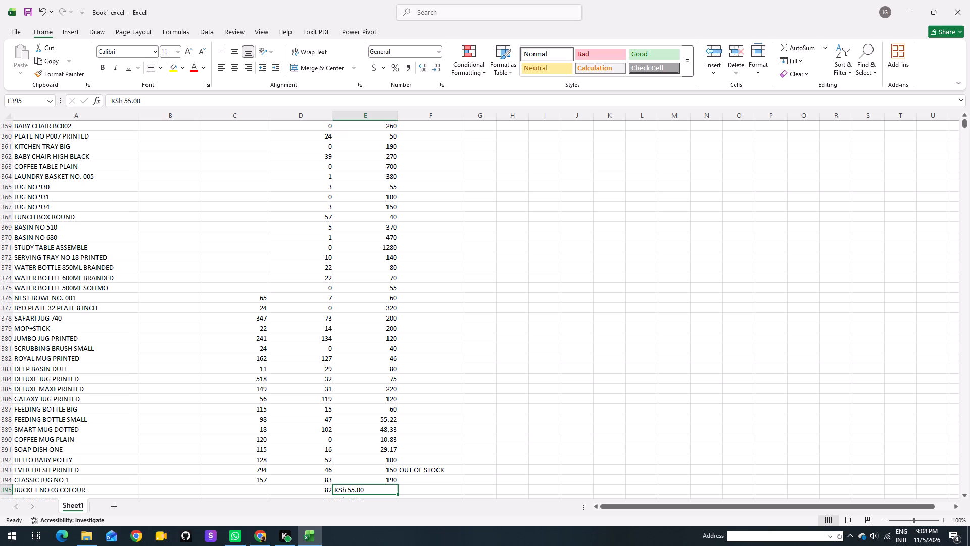
pyautogui.write('55')
pyautogui.press('Return')
pyautogui.write('20.83')
pyautogui.press('Return')
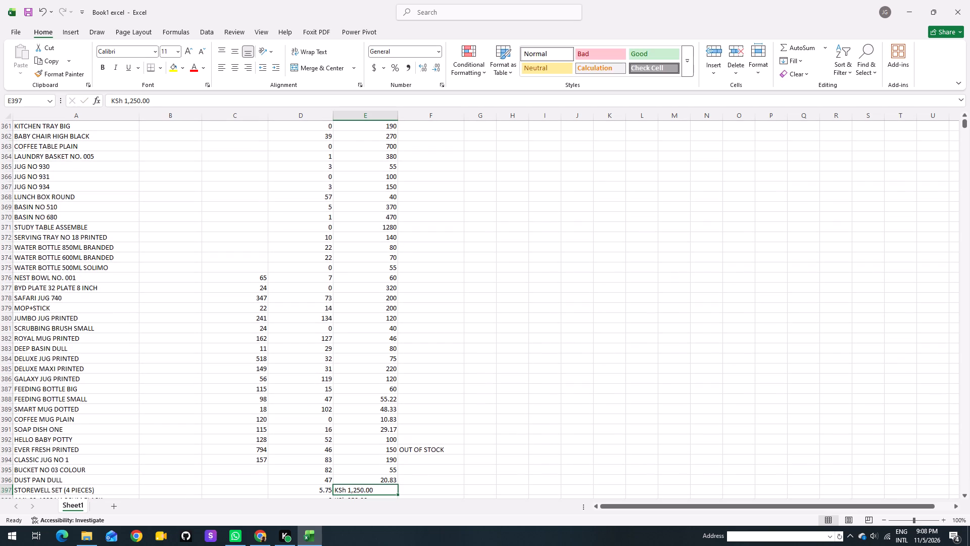
pyautogui.write('1250')
pyautogui.press('Return')
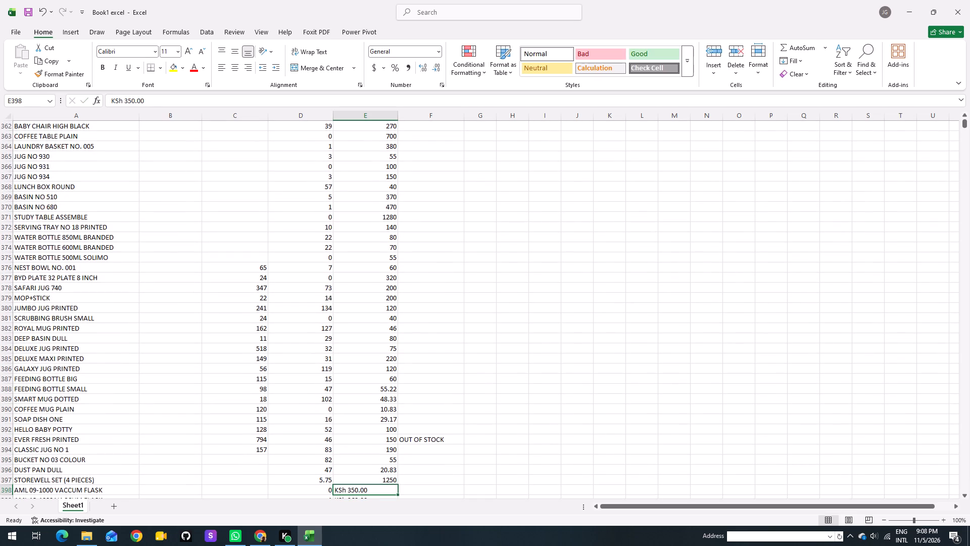
# Enter the AML 1000 and 1800 vacuum flask prices in E398 to E404 as plain numbers: 350, 360, 470, 450, 450, 450 and 450.
pyautogui.write('350')
pyautogui.press('Return')
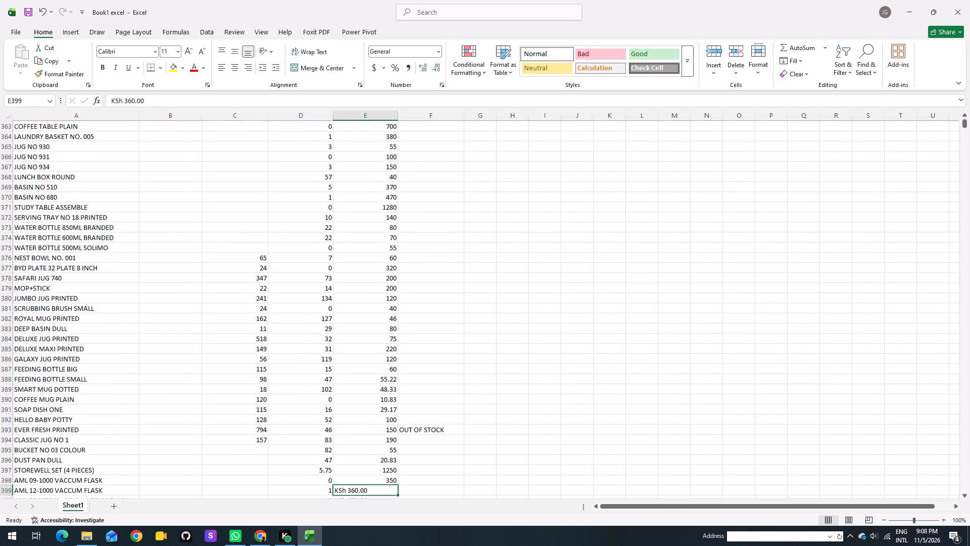
pyautogui.write('360')
pyautogui.press('Return')
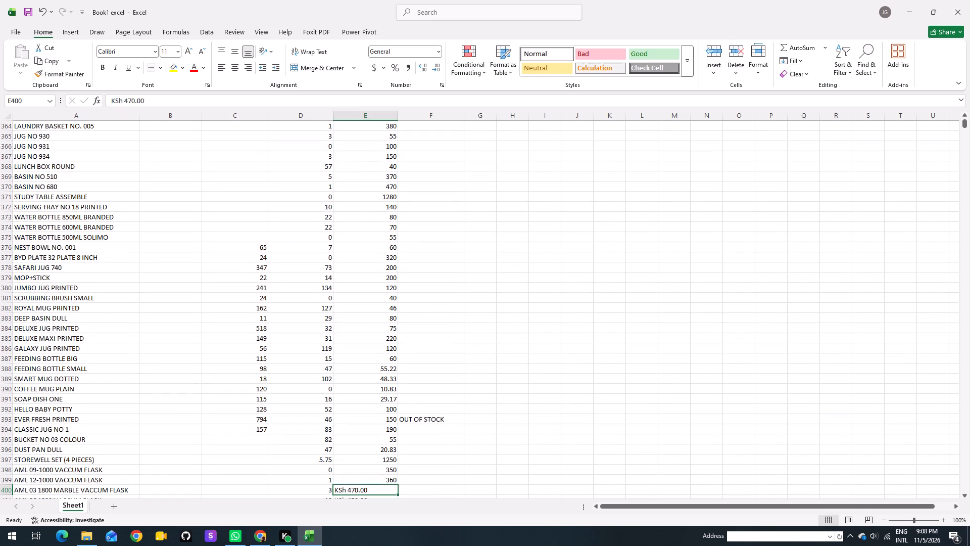
pyautogui.write('470')
pyautogui.press('Return')
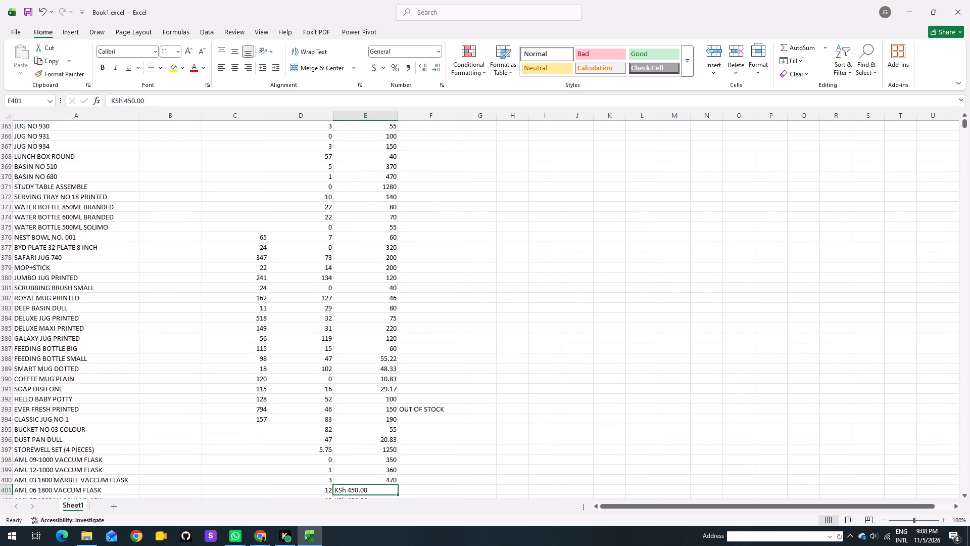
pyautogui.write('450')
pyautogui.press('Return')
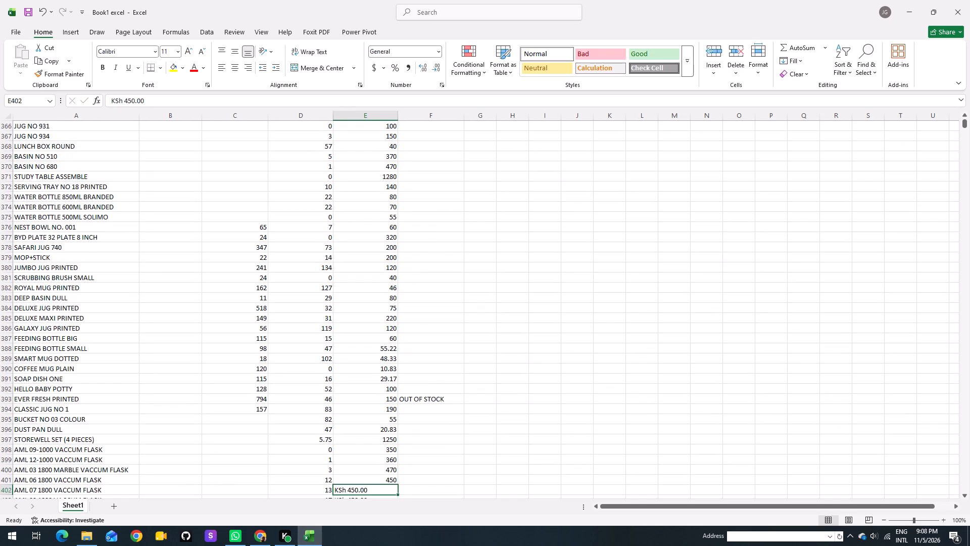
pyautogui.write('450')
pyautogui.press('Return')
pyautogui.write('450')
pyautogui.press('Return')
pyautogui.write('450')
pyautogui.press('Return')
# Enter the three AML 3200 vacuum flask prices in E405 to E407 as plain numbers: 700, 700 and 720.
pyautogui.write('700')
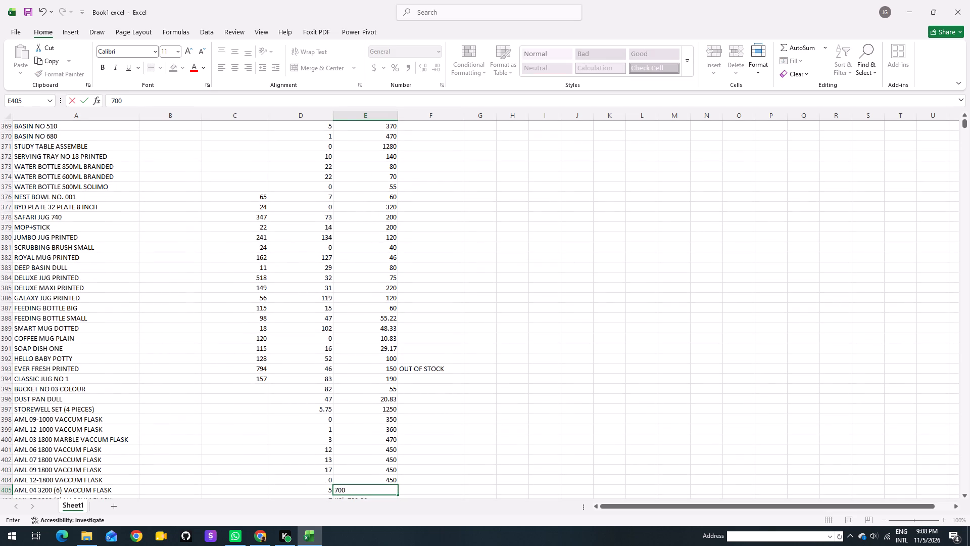
pyautogui.press('Return')
pyautogui.write('700')
pyautogui.press('Return')
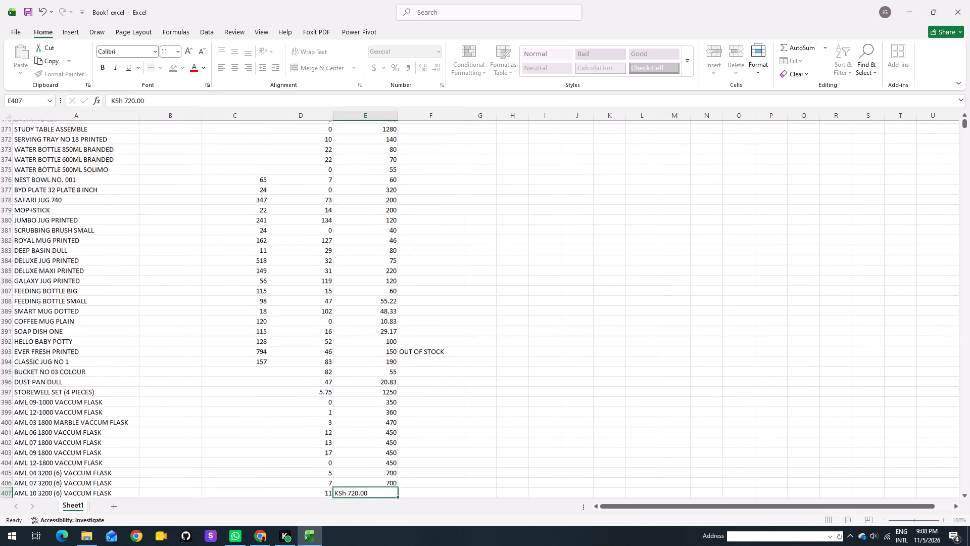
pyautogui.write('720')
pyautogui.press('Return')
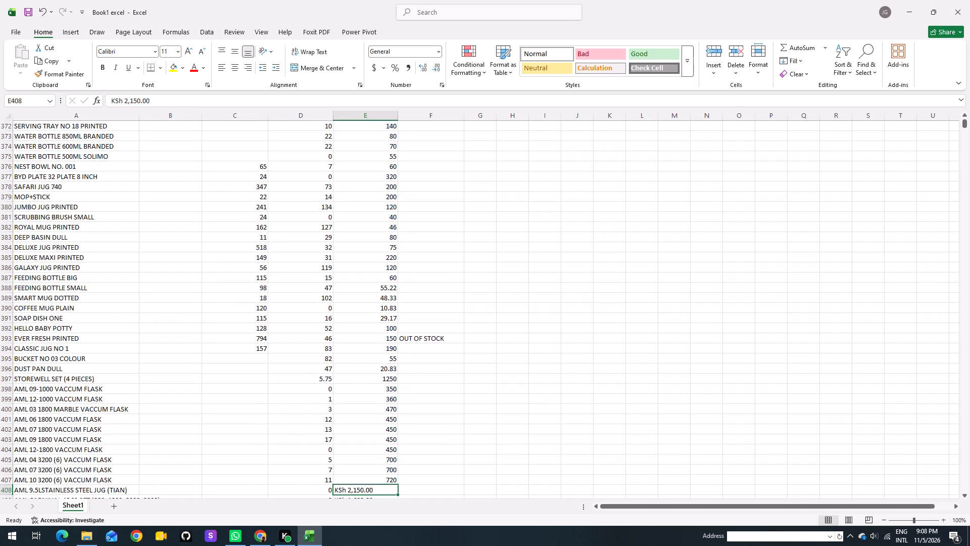
# Enter the AML steel jug, Carnival set and two Riona set prices in E408 to E411 as plain numbers: 2150, 1600, 4200 and 5200.
pyautogui.write('2150')
pyautogui.press('Return')
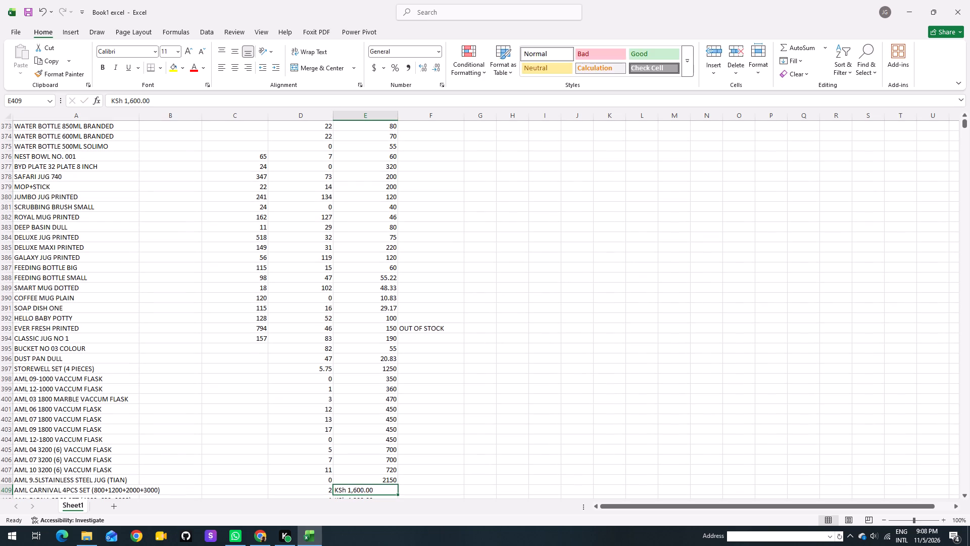
pyautogui.write('1600')
pyautogui.press('Return')
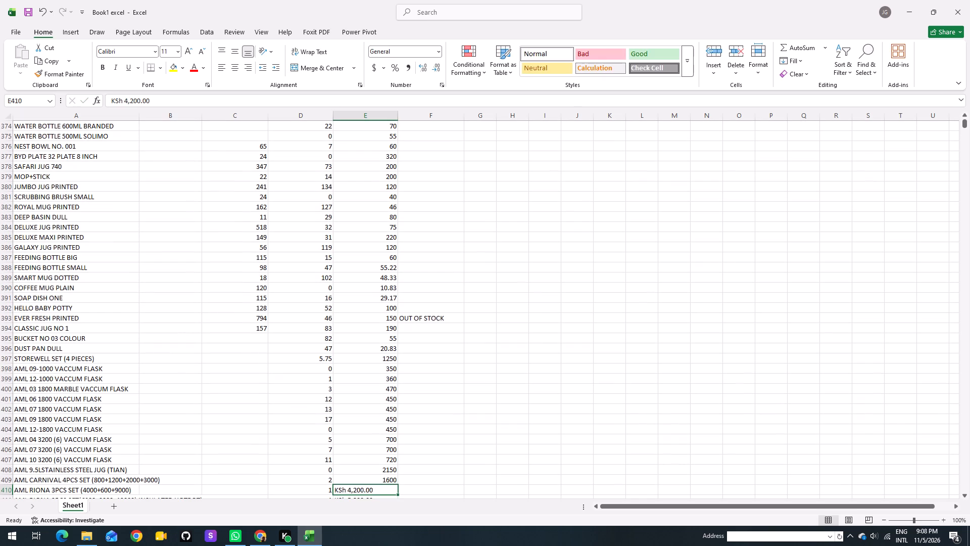
pyautogui.write('4200')
pyautogui.press('Return')
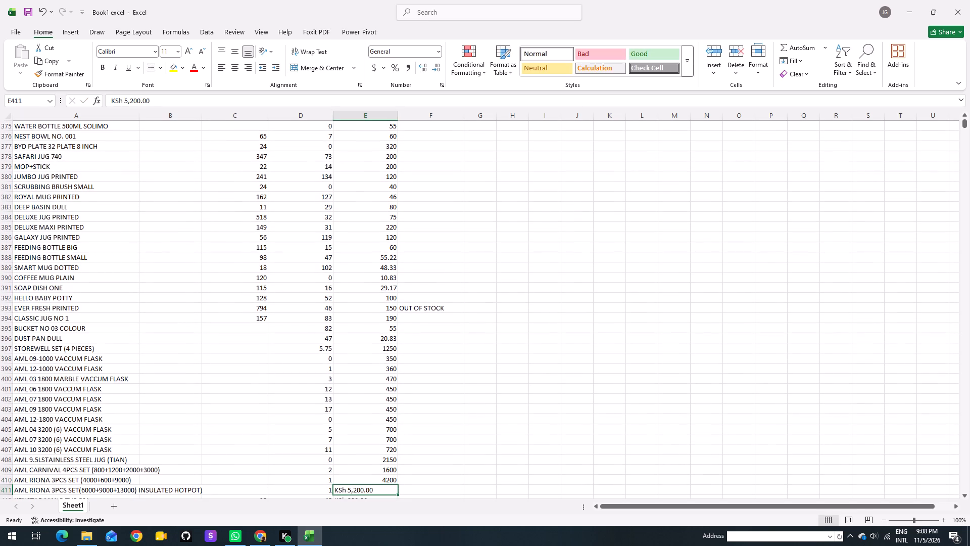
pyautogui.write('5200')
pyautogui.press('Return')
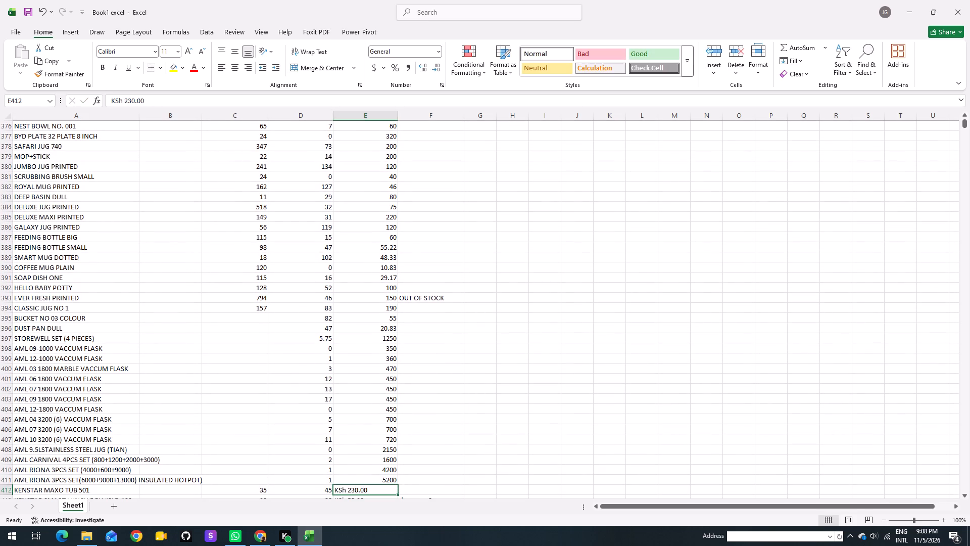
# Enter the prices in E412 to E415, from Kenstar Maxo Tub 501 to Storage Box 4in1, as plain numbers: 230, 52, 45 and 690.
pyautogui.write('230')
pyautogui.press('Return')
pyautogui.write('52')
pyautogui.press('Return')
pyautogui.write('45')
pyautogui.press('Return')
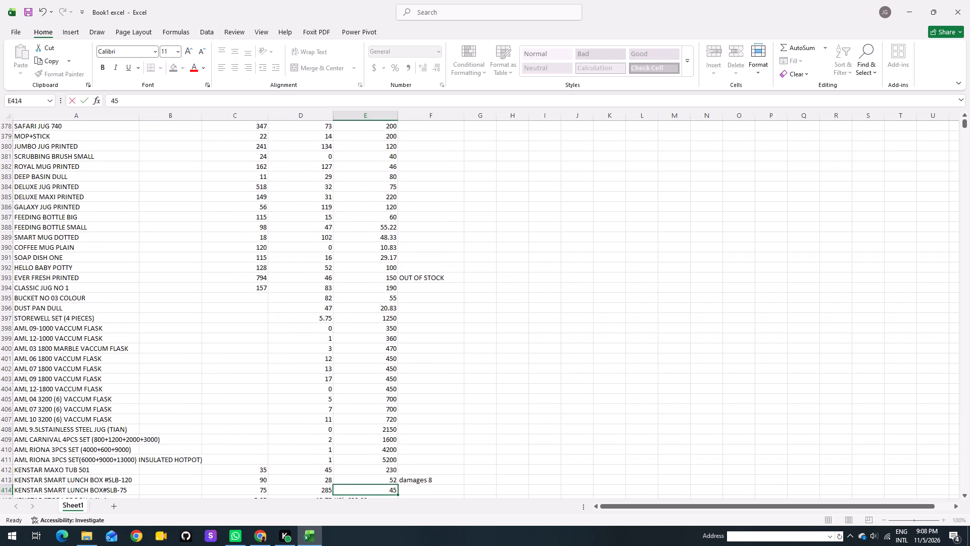
pyautogui.press('5')
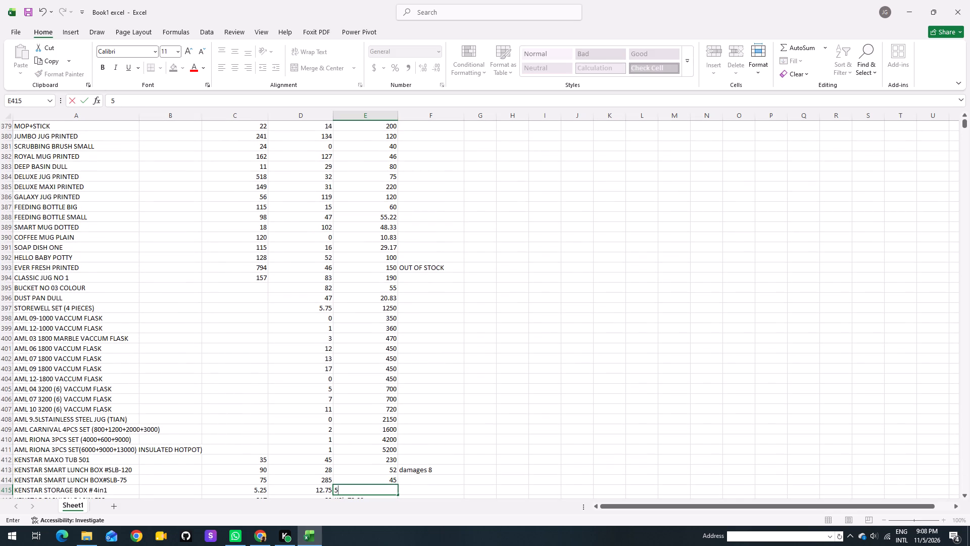
pyautogui.press('BackSpace')
pyautogui.press('6')
pyautogui.press('9')
pyautogui.press('0')
pyautogui.press('Return')
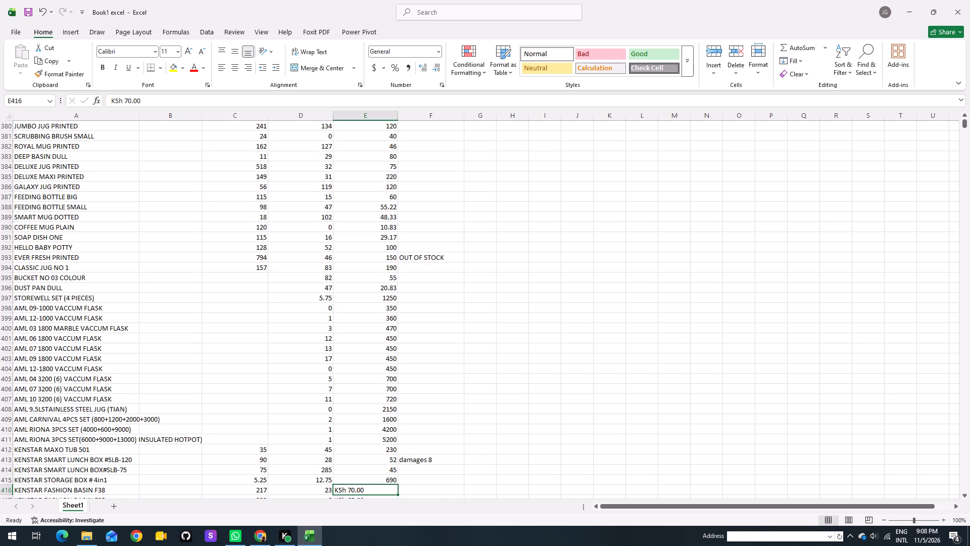
# Enter the three Kenstar Fashion Basin prices and the Deep Plate price in E416 to E419 as plain numbers: 70, 65, 50 and 170.
pyautogui.write('70')
pyautogui.press('Return')
pyautogui.write('65')
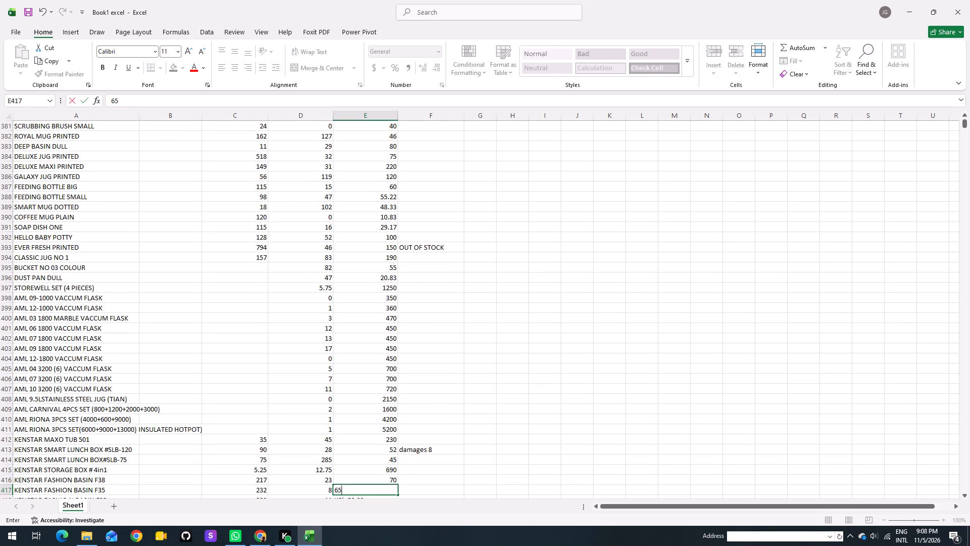
pyautogui.press('Return')
pyautogui.write('50')
pyautogui.press('Return')
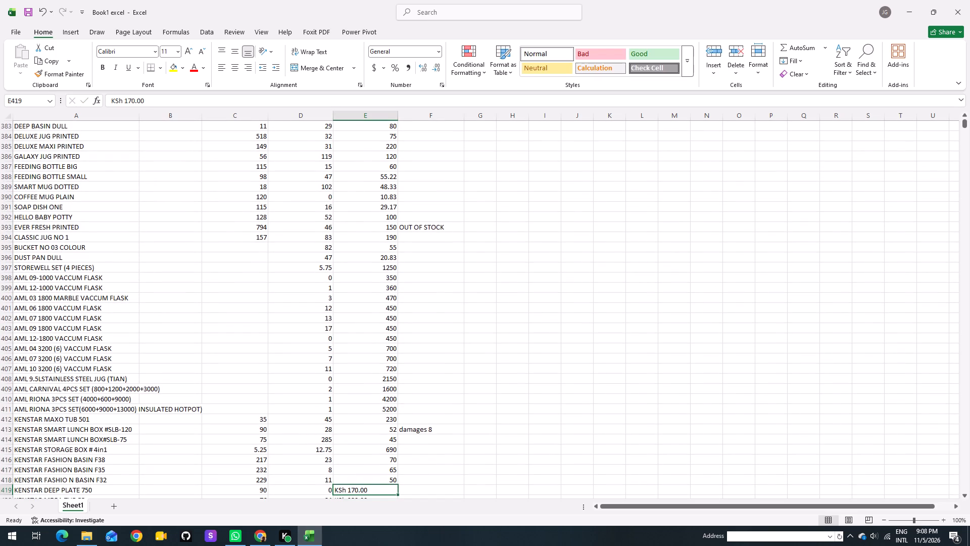
pyautogui.write('170')
pyautogui.press('Return')
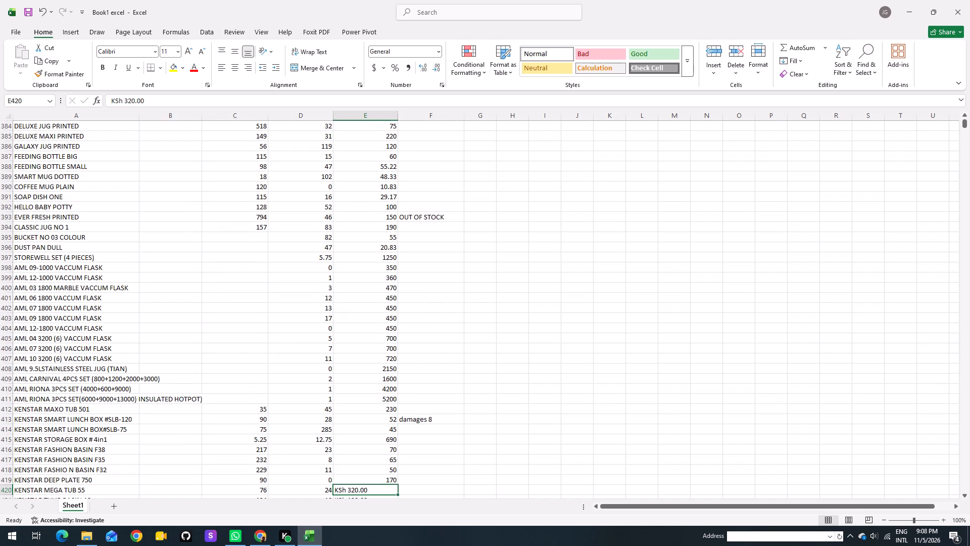
# Enter the prices in E420 to E423, from Kenstar Mega Tub 55 to Mug #910, as plain numbers: 320, 130, 71 and 52.
pyautogui.write('320')
pyautogui.press('Return')
pyautogui.write('130')
pyautogui.press('Return')
pyautogui.write('71')
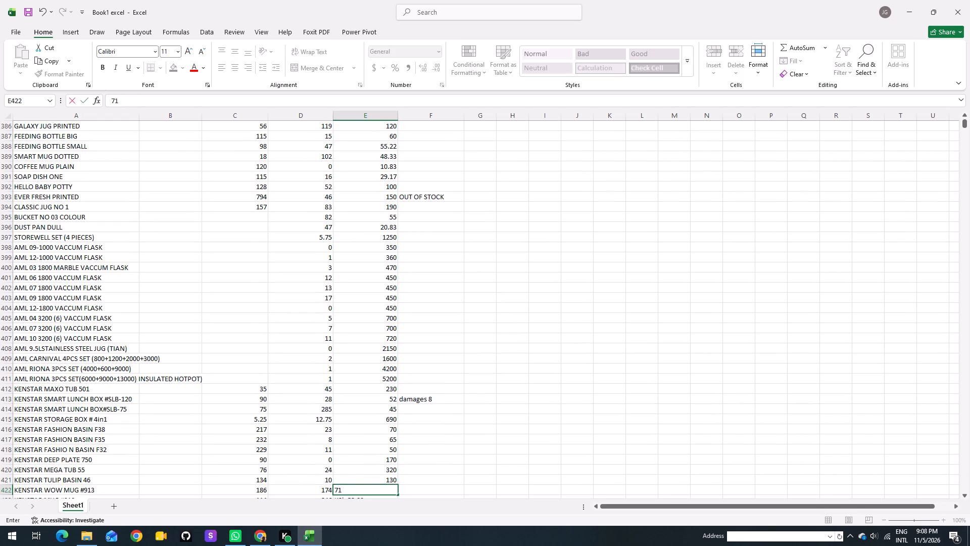
pyautogui.press('Return')
pyautogui.write('52')
pyautogui.press('Return')
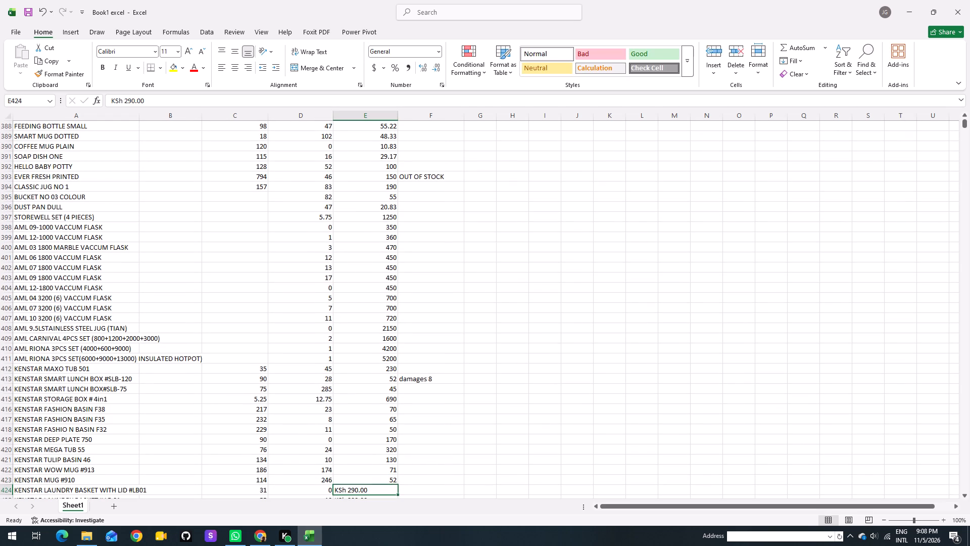
# Enter the three Kenstar Laundry Basket prices and the Square Rack price in E424 to E427 as plain numbers: 290, 200, 370 and 620.
pyautogui.write('290')
pyautogui.press('Return')
pyautogui.write('200')
pyautogui.press('Return')
pyautogui.press('3')
pyautogui.press('7')
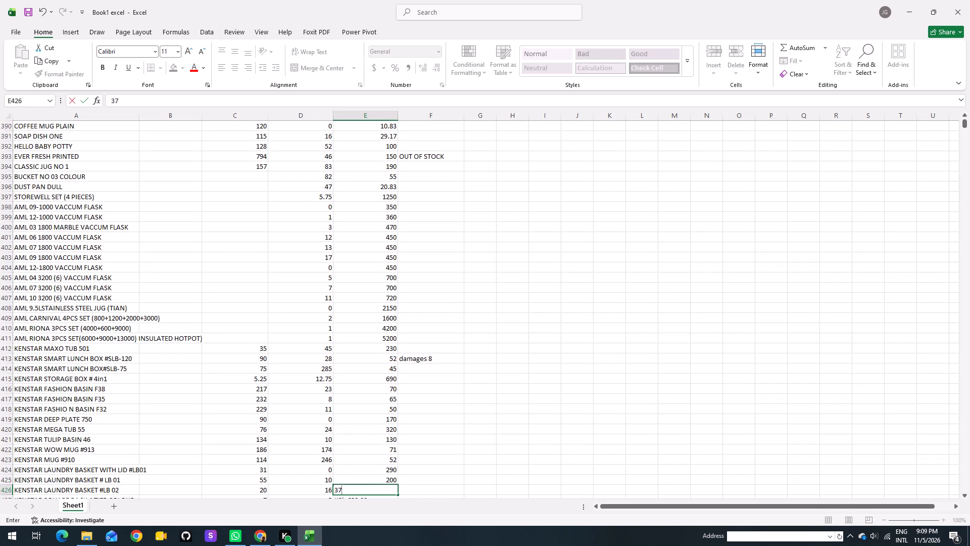
pyautogui.press('0')
pyautogui.press('Return')
pyautogui.write('620')
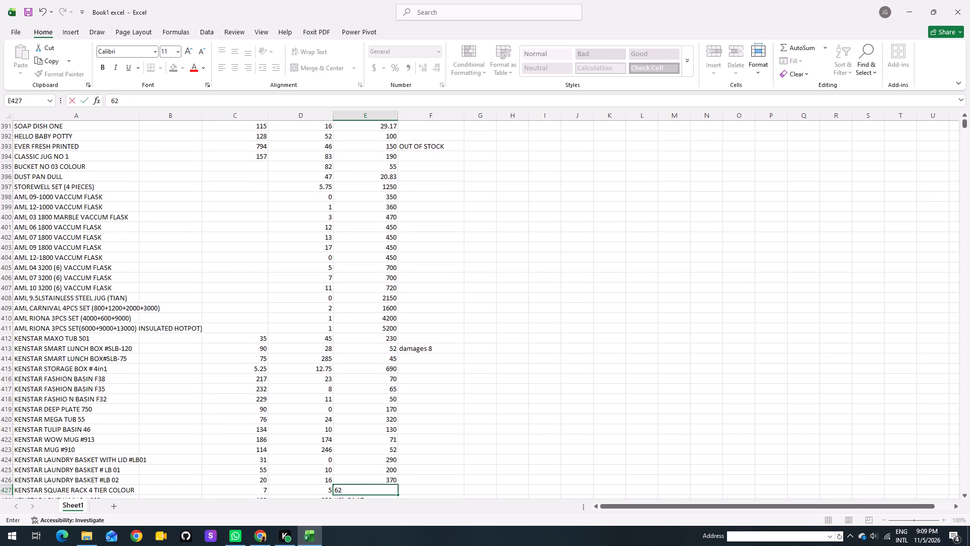
pyautogui.press('Return')
# Enter the Kenstar Lovely Mug, Coffe Mug and Coffe Mug Clear prices in E428 to E430 as plain numbers: 54.17, 33 and 65.
pyautogui.write('55')
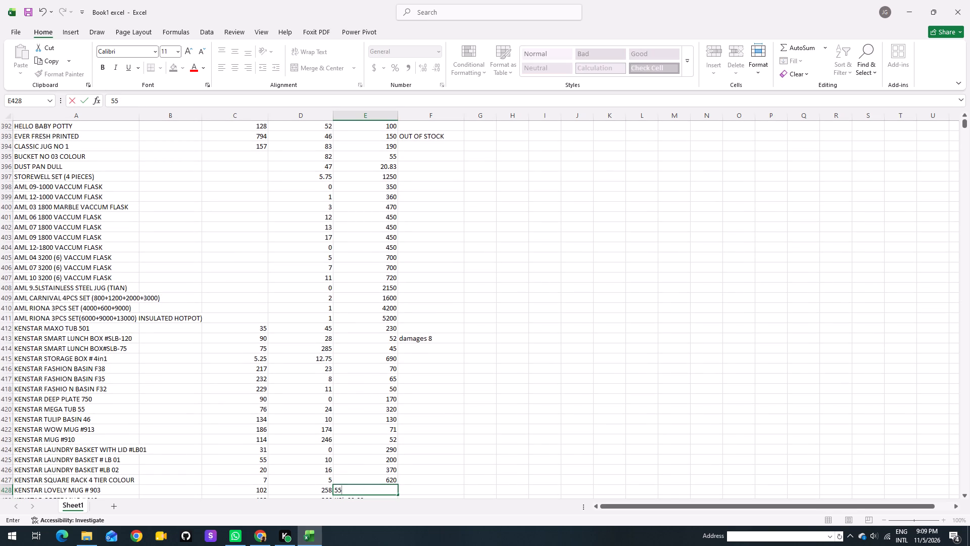
pyautogui.press('BackSpace')
pyautogui.write('4.17')
pyautogui.press('Return')
pyautogui.write('33')
pyautogui.press('Return')
pyautogui.write('65')
pyautogui.press('Return')
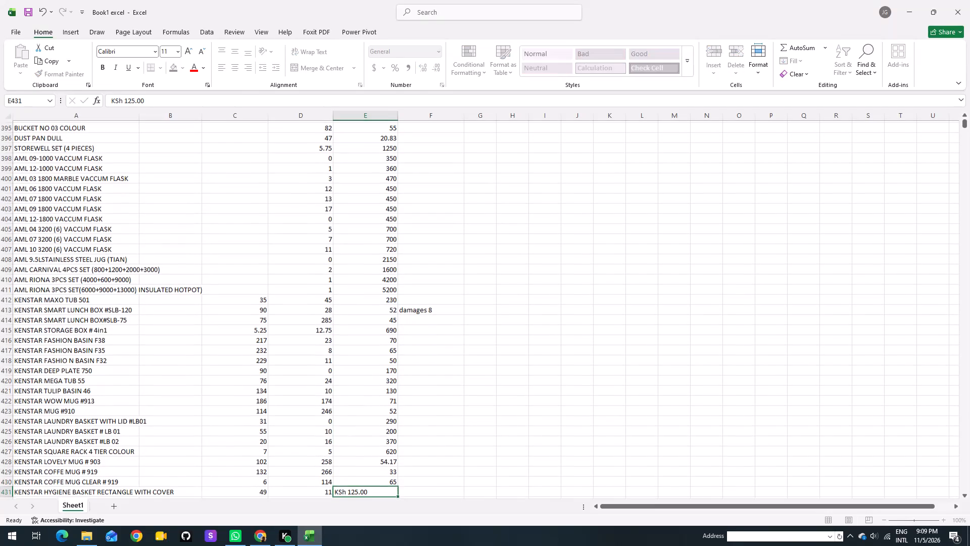
# Enter the prices in E431 to E434, from Kenstar Hygiene Basket to Comfort Chair, as plain numbers: 125, 40, 380 and 700.
pyautogui.write('125')
pyautogui.press('Return')
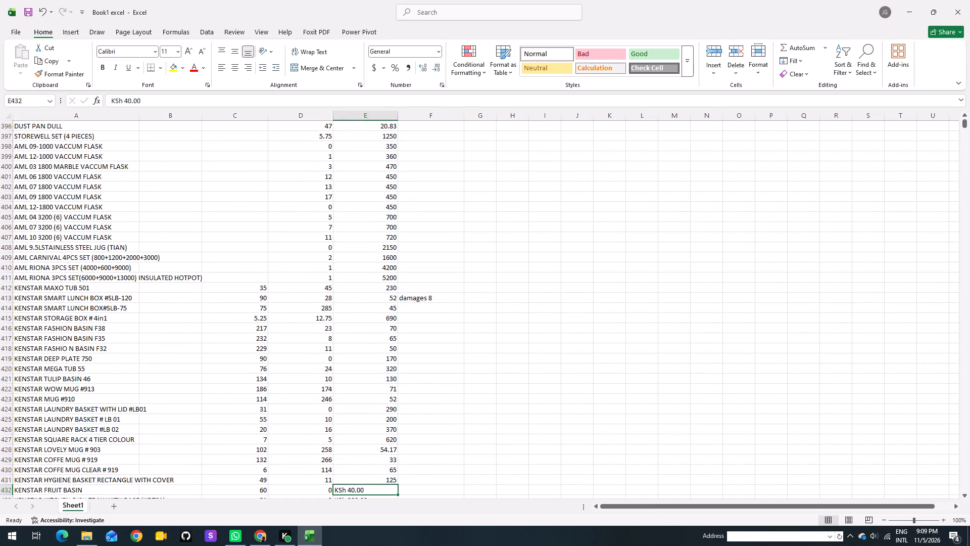
pyautogui.write('40')
pyautogui.press('Return')
pyautogui.write('380')
pyautogui.press('Return')
pyautogui.write('700')
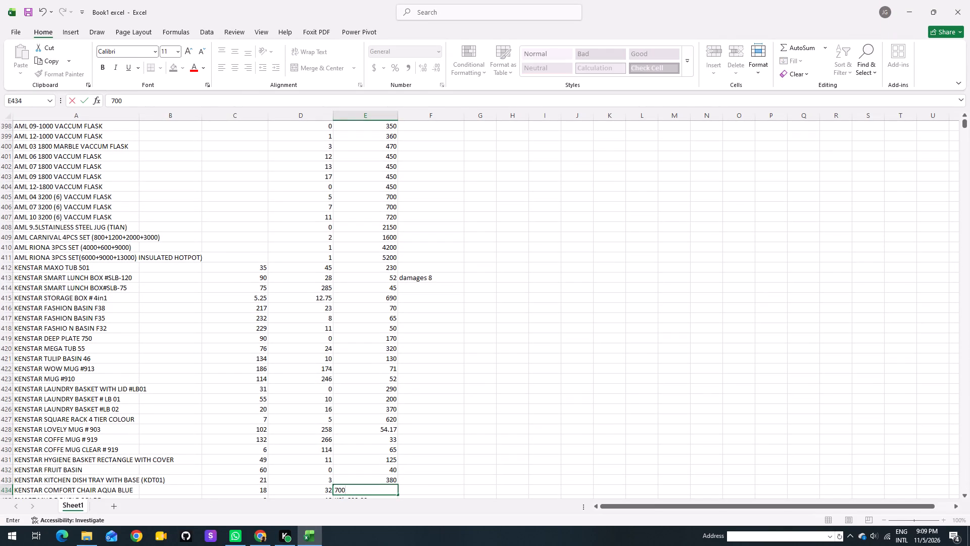
pyautogui.press('Return')
# Enter the prices in E435 to E438, from Smart Mug Double Color to Galaxy Mug, as plain numbers: 290, 220, 290 and 175.
pyautogui.write('290')
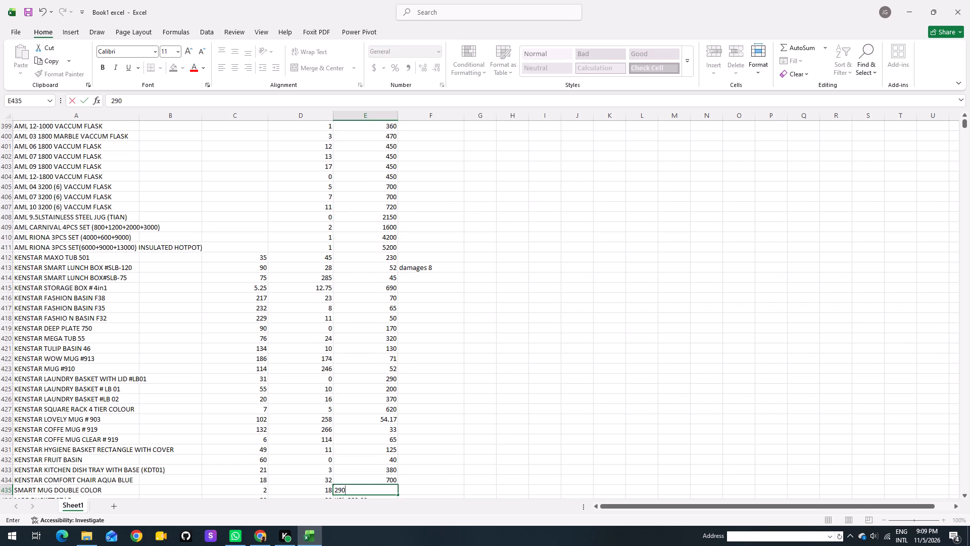
pyautogui.press('Return')
pyautogui.write('220')
pyautogui.press('Return')
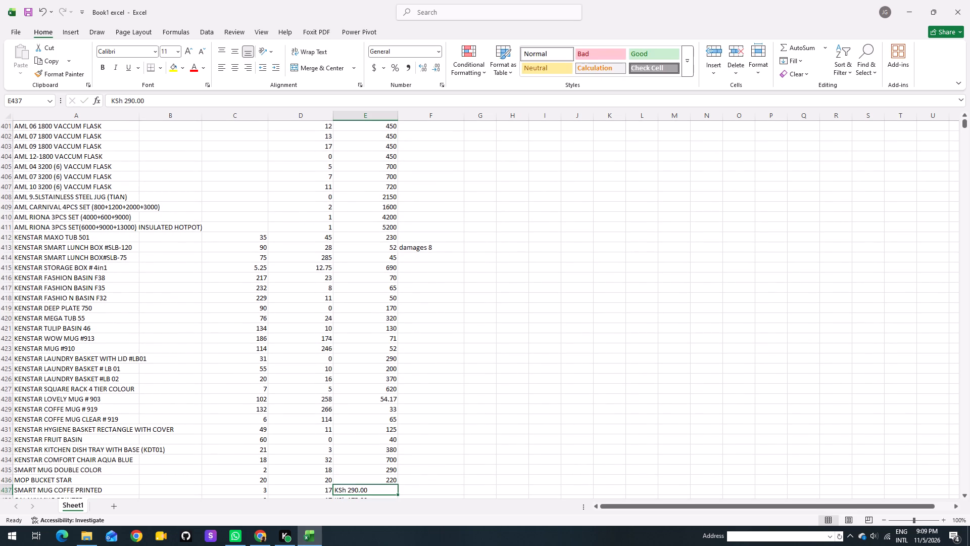
pyautogui.write('290')
pyautogui.press('Return')
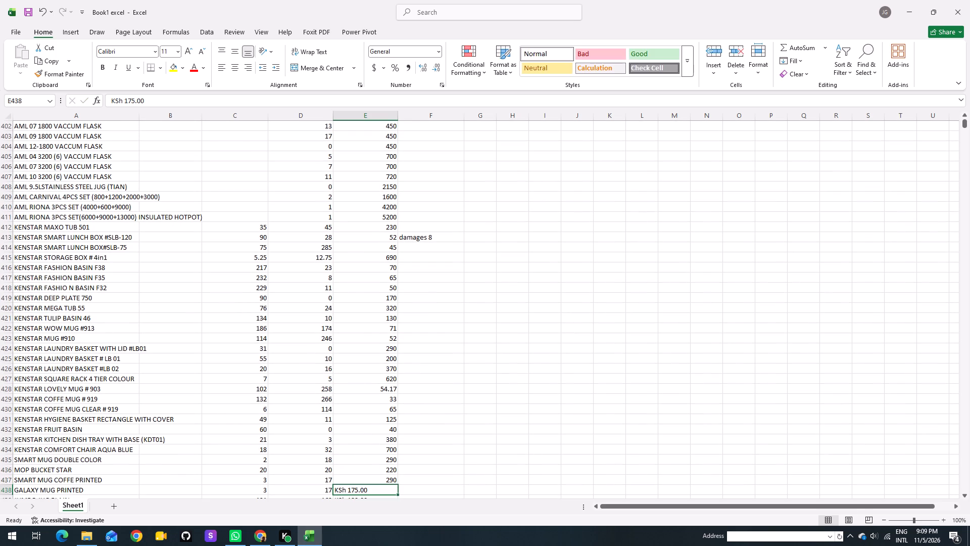
pyautogui.write('175')
pyautogui.press('Return')
# Enter the prices in E439 to E443, from Jumbo Jug Plain to 20L Bucket Dynamic, as plain numbers: 120, 90, 140.08, 85 and 140.
pyautogui.write('120')
pyautogui.press('Return')
pyautogui.write('90')
pyautogui.press('Return')
pyautogui.write('140.08')
pyautogui.press('Return')
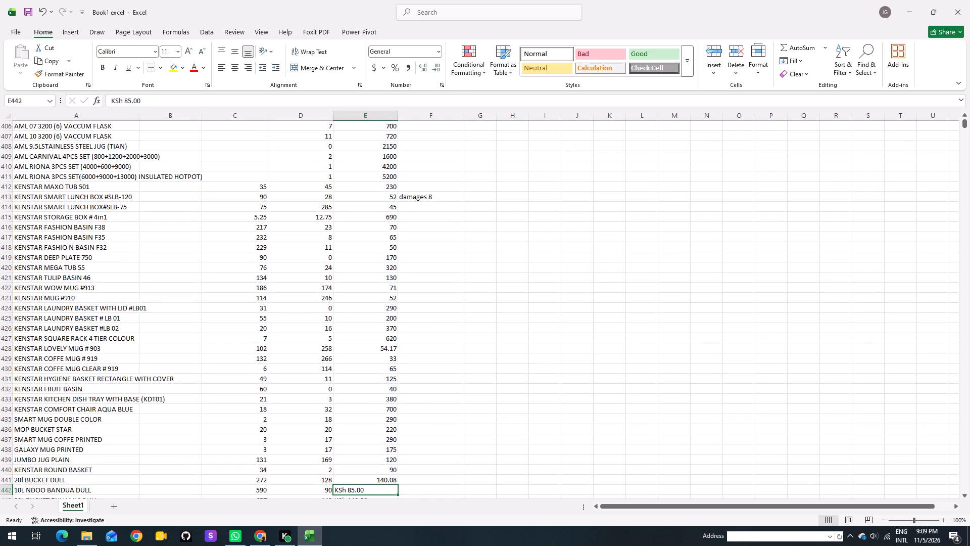
pyautogui.write('85')
pyautogui.press('Return')
pyautogui.write('140')
pyautogui.press('Return')
# Enter the prices in E444 to E447, from Classic Jug No 2 to 15L Dull, as plain numbers: 170, 33.33, 80 and 135.
pyautogui.write('17')
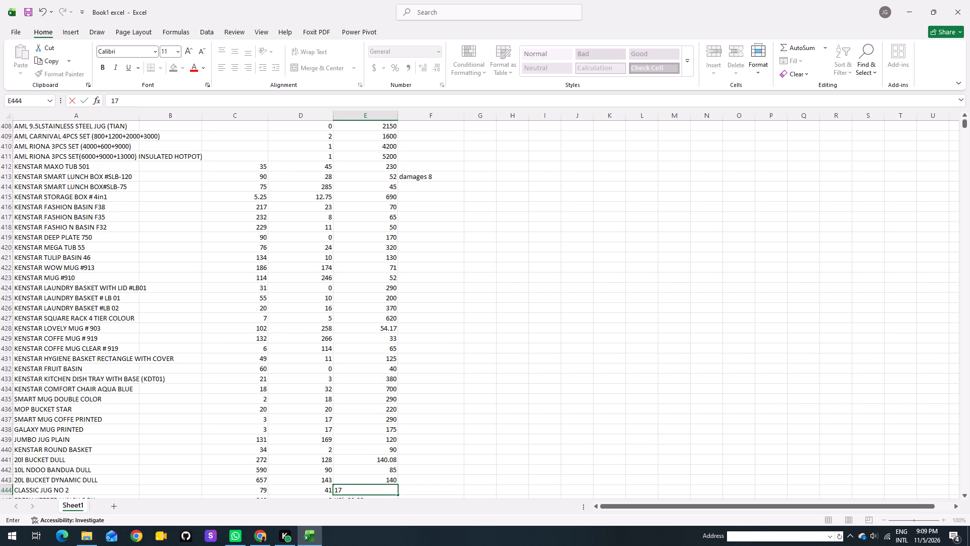
pyautogui.press('0')
pyautogui.press('Return')
pyautogui.write('33.33')
pyautogui.press('Return')
pyautogui.write('80')
pyautogui.press('Return')
pyautogui.write('135')
pyautogui.press('Return')
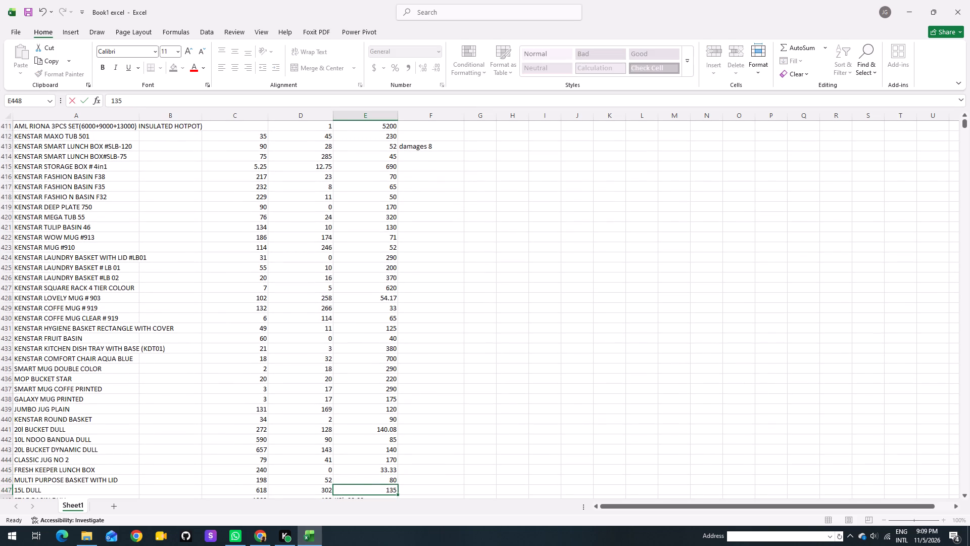
# Enter the prices in E448 to E450, from Star Basin Dull to Safari Mug 922 Deco, as plain numbers: 90, 125 and 100.
pyautogui.write('90')
pyautogui.press('Return')
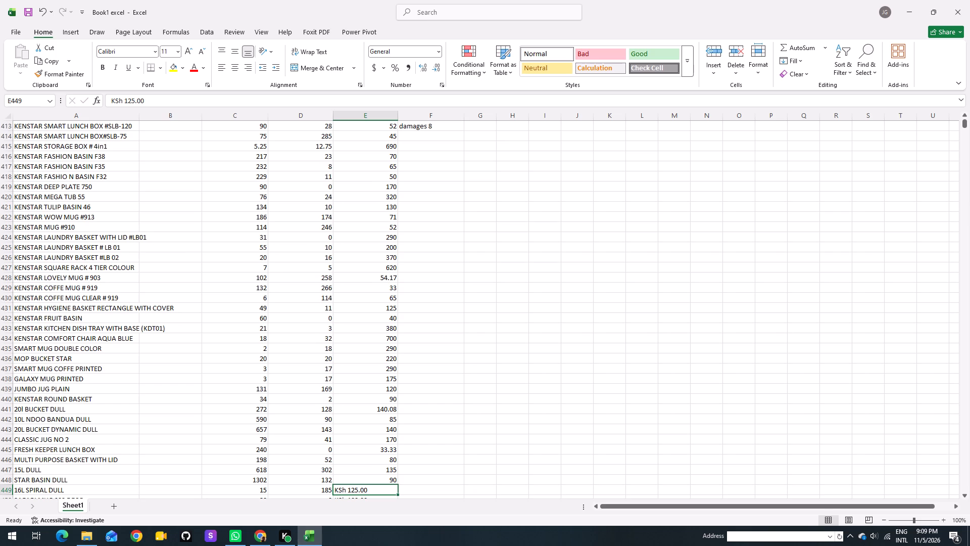
pyautogui.write('125')
pyautogui.press('Return')
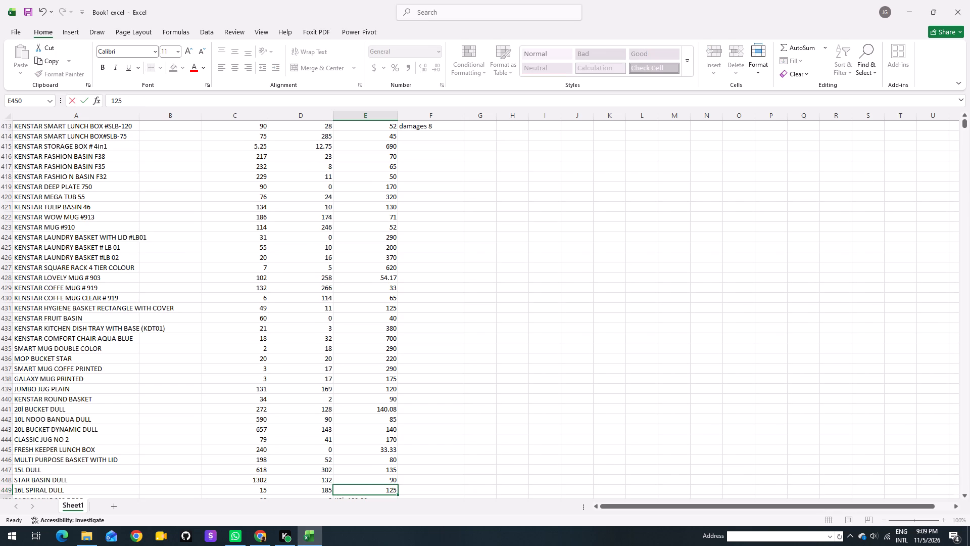
pyautogui.write('100')
pyautogui.press('Return')
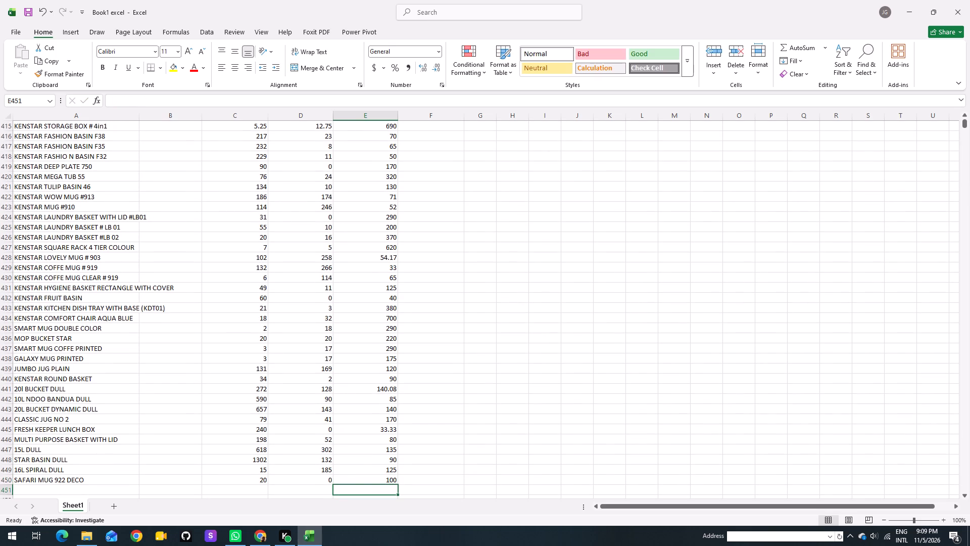
pyautogui.click(446, 388)
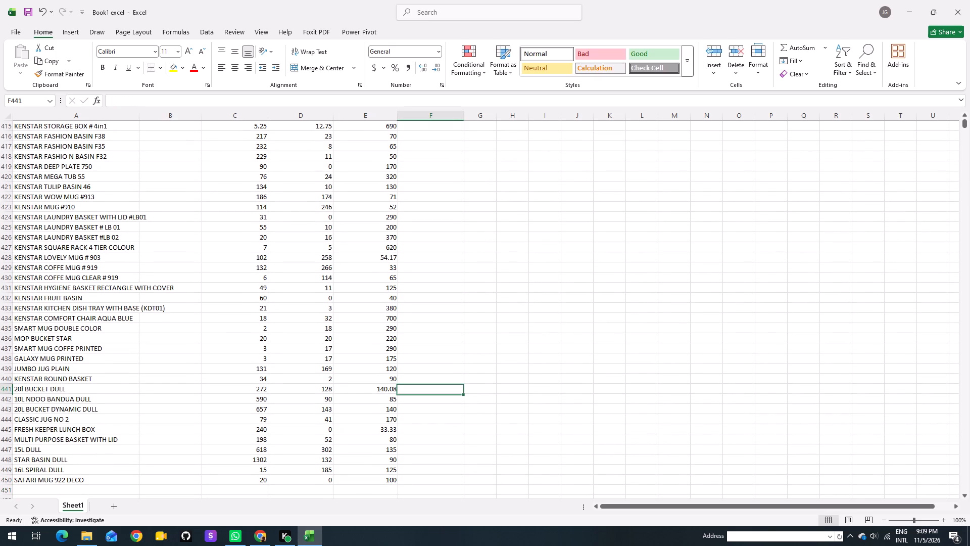
# Add AutoSum totals in row 451 beneath the price, Current Stock and Units Sold columns (E, D and C).
pyautogui.click(385, 114)
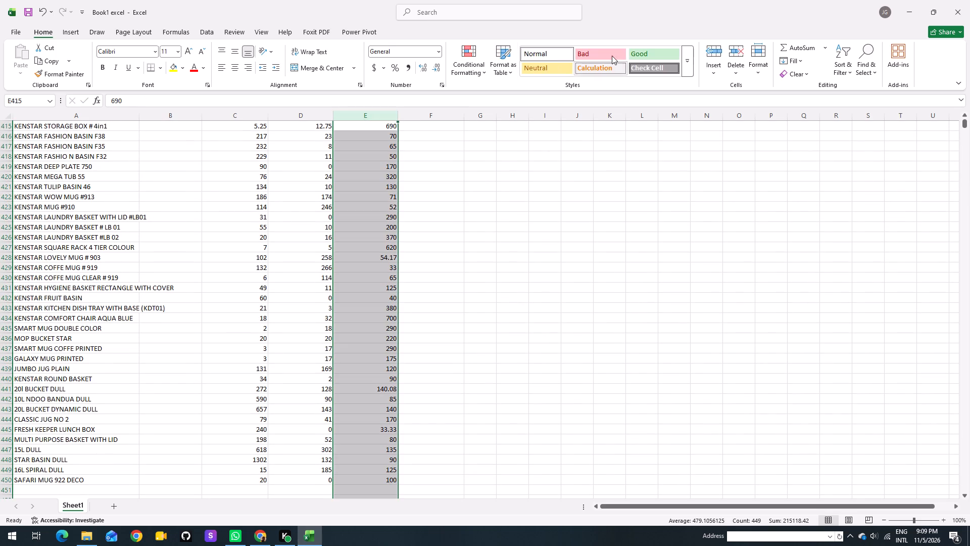
pyautogui.click(789, 43)
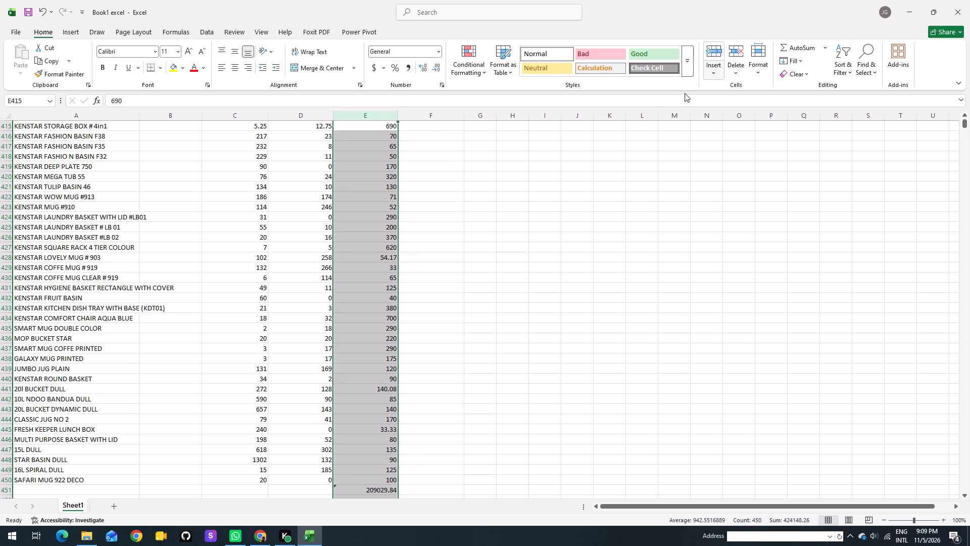
pyautogui.click(320, 116)
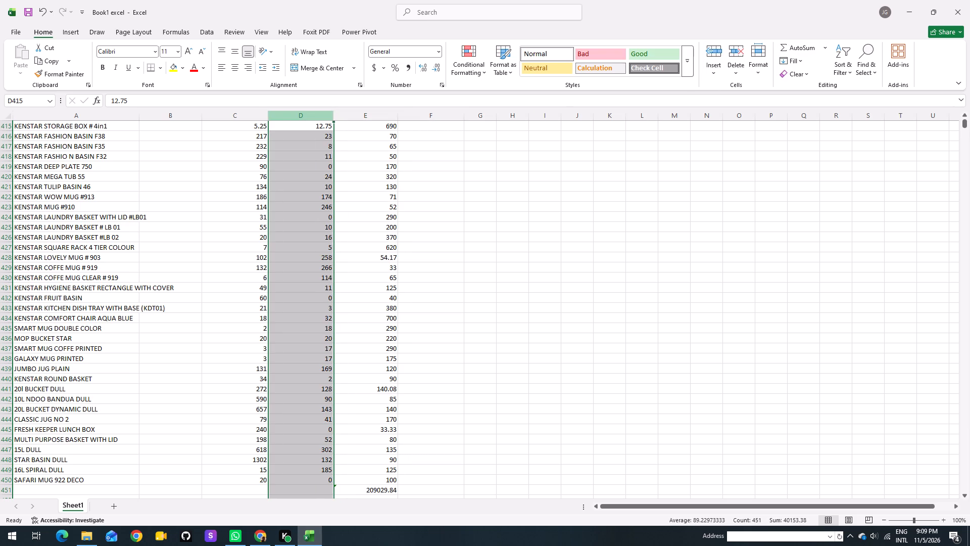
pyautogui.click(320, 116)
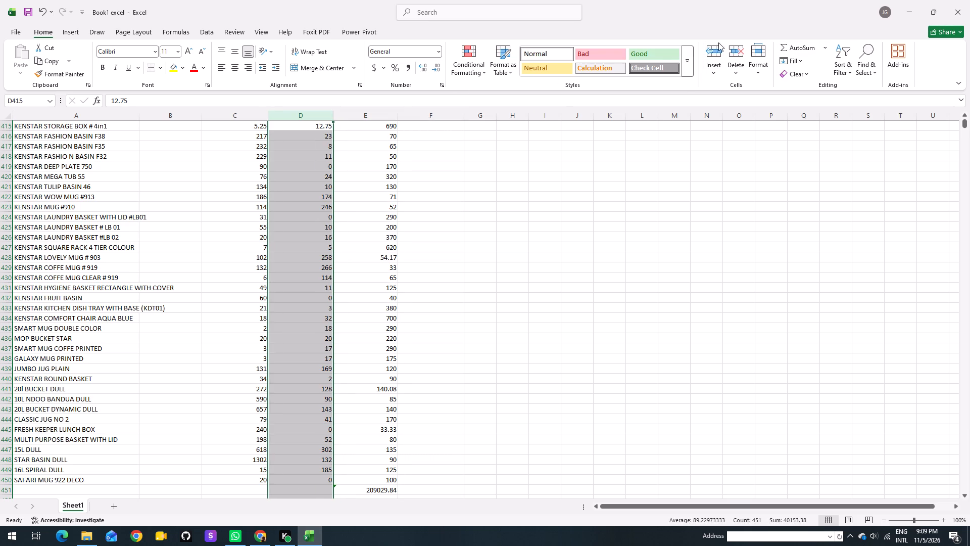
pyautogui.click(793, 45)
pyautogui.click(258, 117)
pyautogui.click(258, 117)
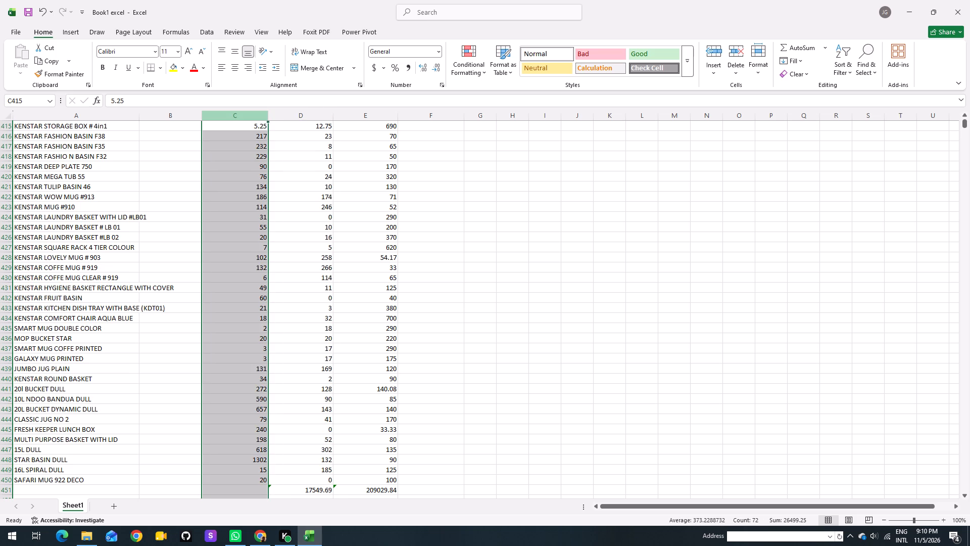
pyautogui.click(789, 44)
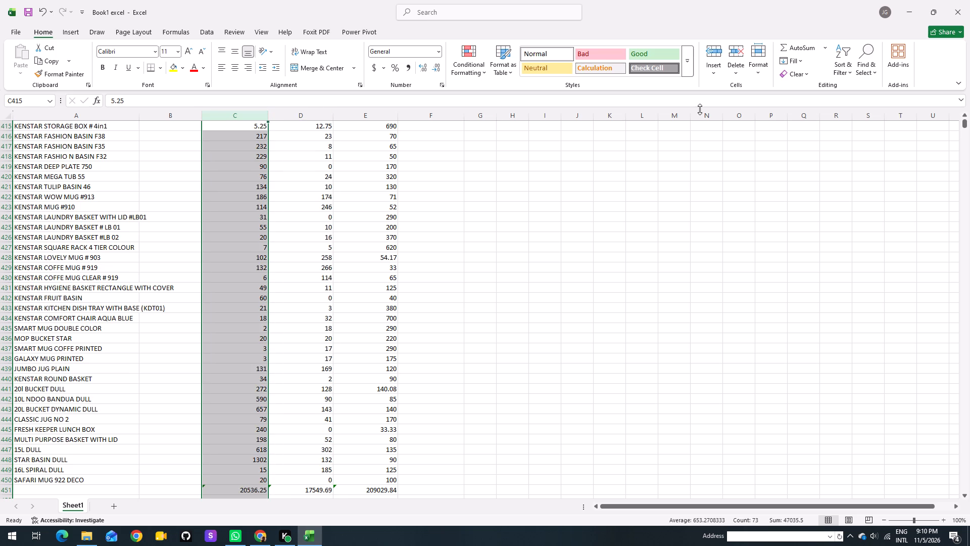
# Enter the column heading "sale" in cell H1, in the header row of the product list.
pyautogui.scroll(19, 518, 249)
pyautogui.scroll(10, 527, 238)
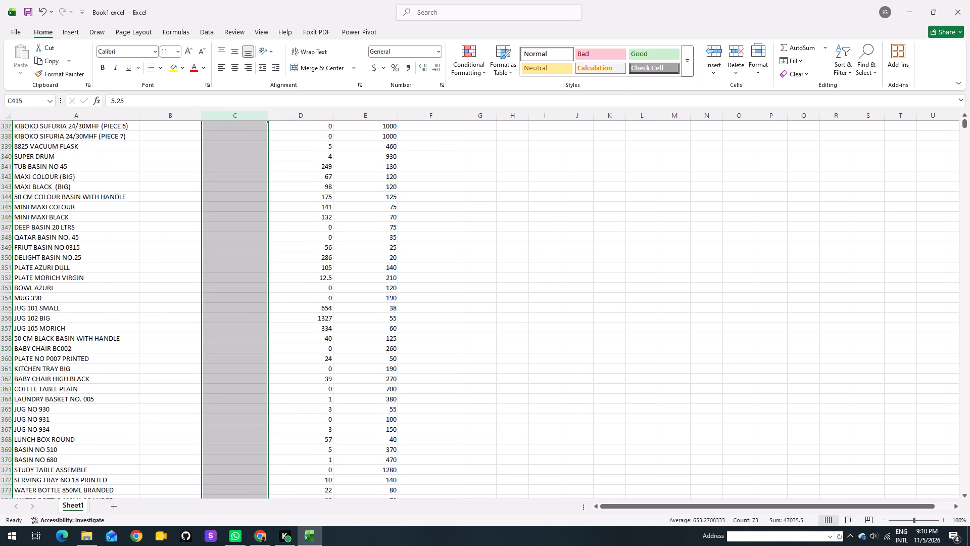
pyautogui.scroll(20, 527, 238)
pyautogui.scroll(20, 527, 238)
pyautogui.scroll(18, 527, 238)
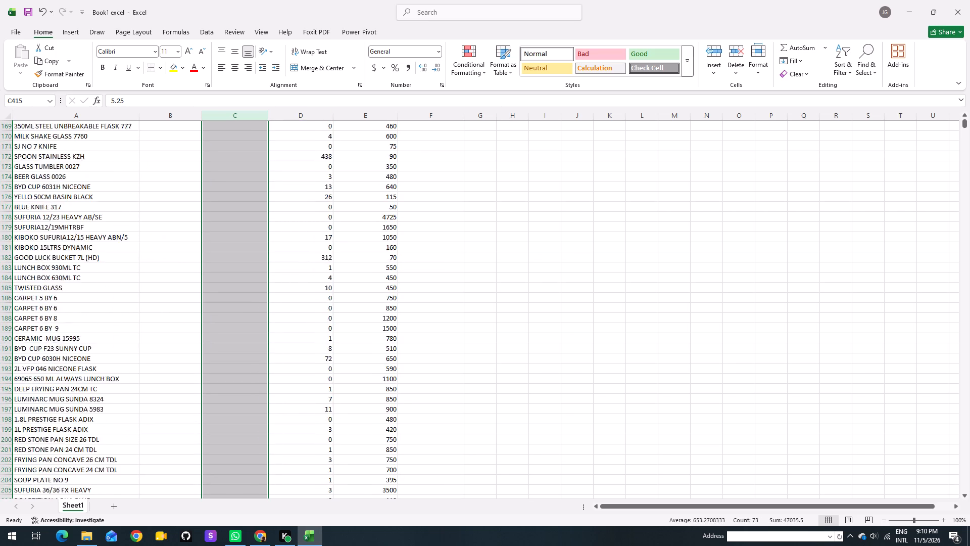
pyautogui.scroll(20, 527, 238)
pyautogui.scroll(20, 527, 238)
pyautogui.scroll(12, 527, 238)
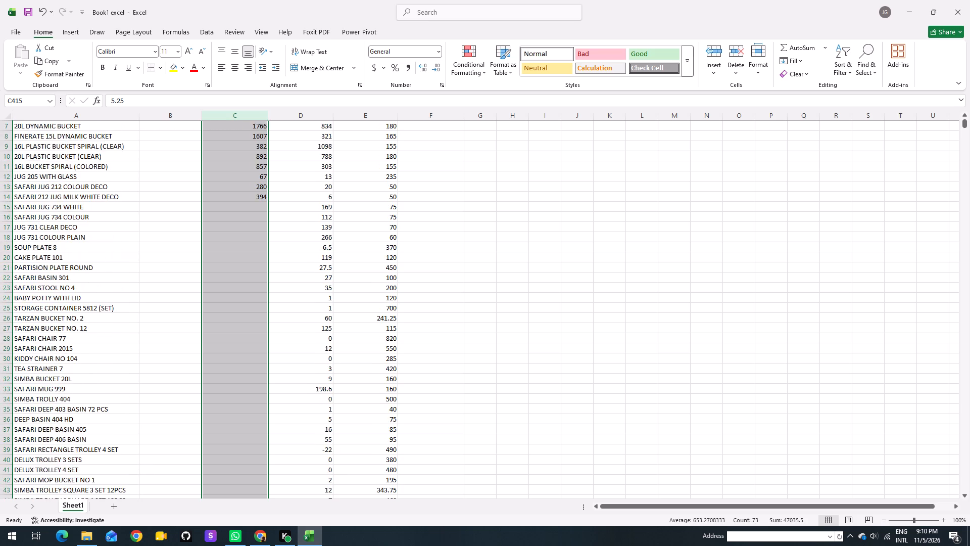
pyautogui.scroll(17, 527, 238)
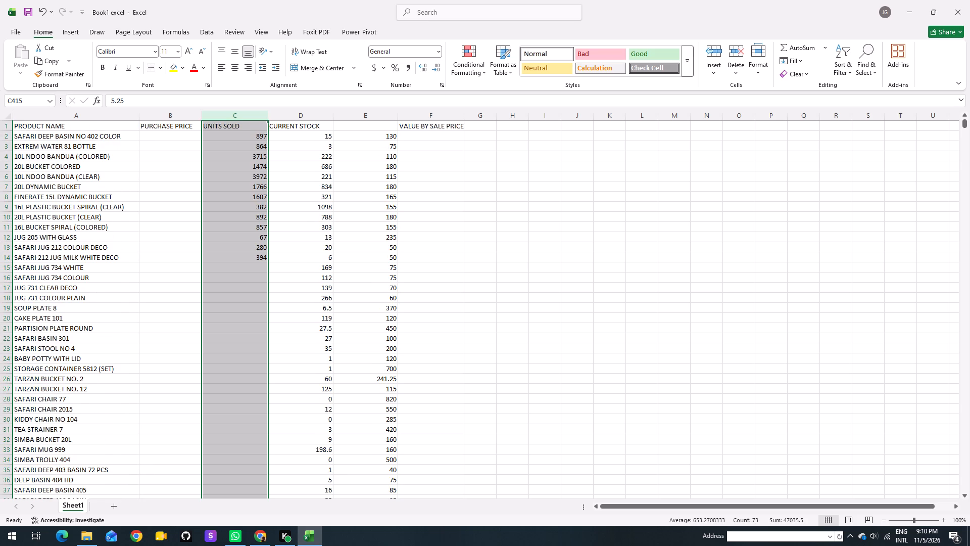
pyautogui.click(506, 137)
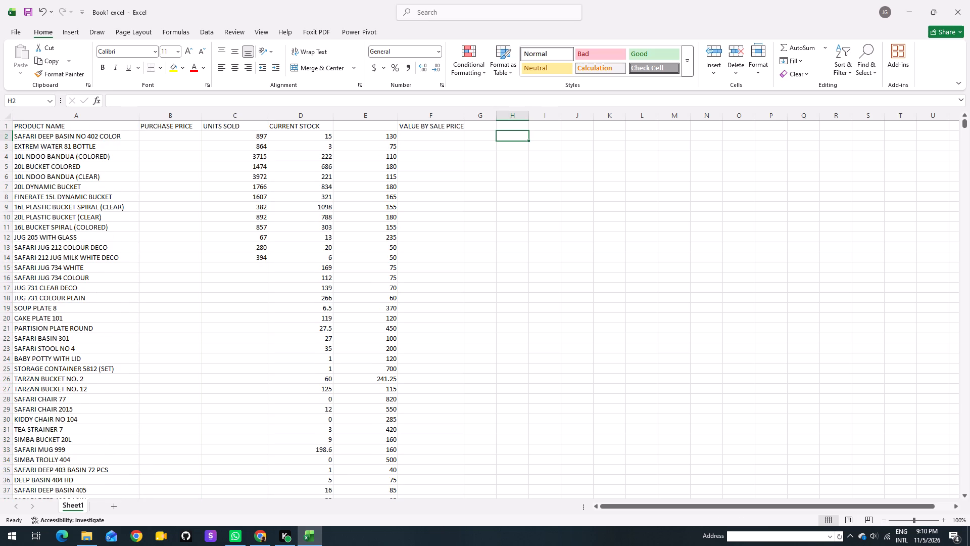
pyautogui.click(511, 125)
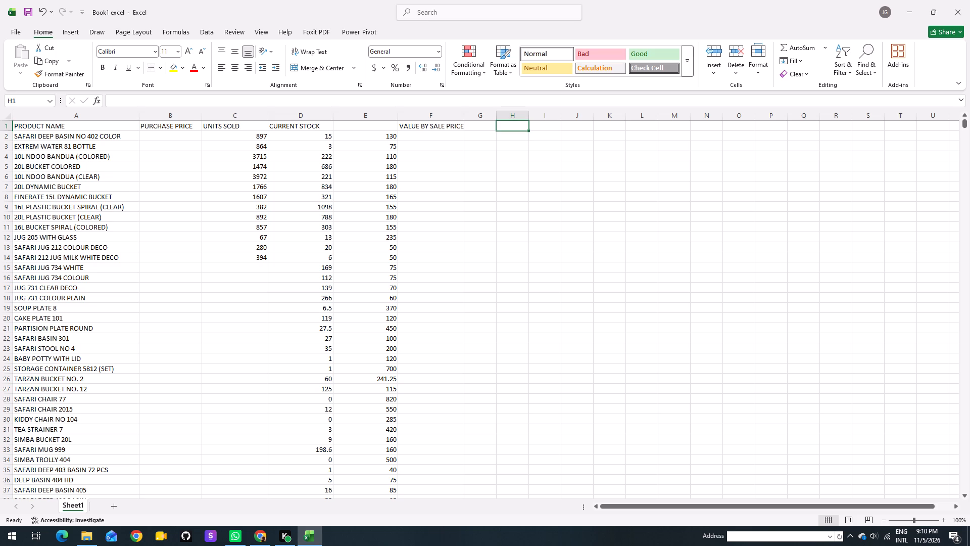
pyautogui.write('sale')
pyautogui.press('space')
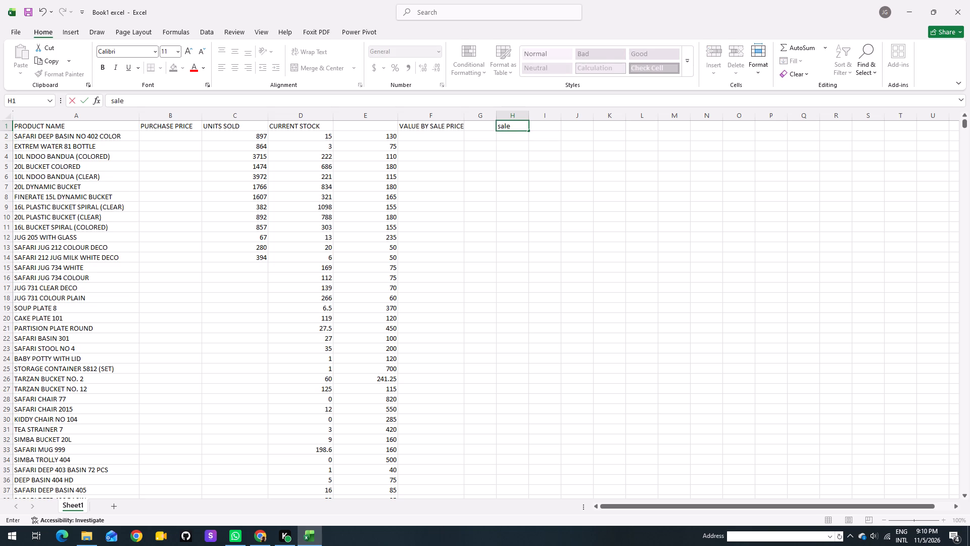
pyautogui.click(540, 143)
# Enter the formula =D2*E2 in H2 to multiply the first product's current stock by its price.
pyautogui.click(509, 139)
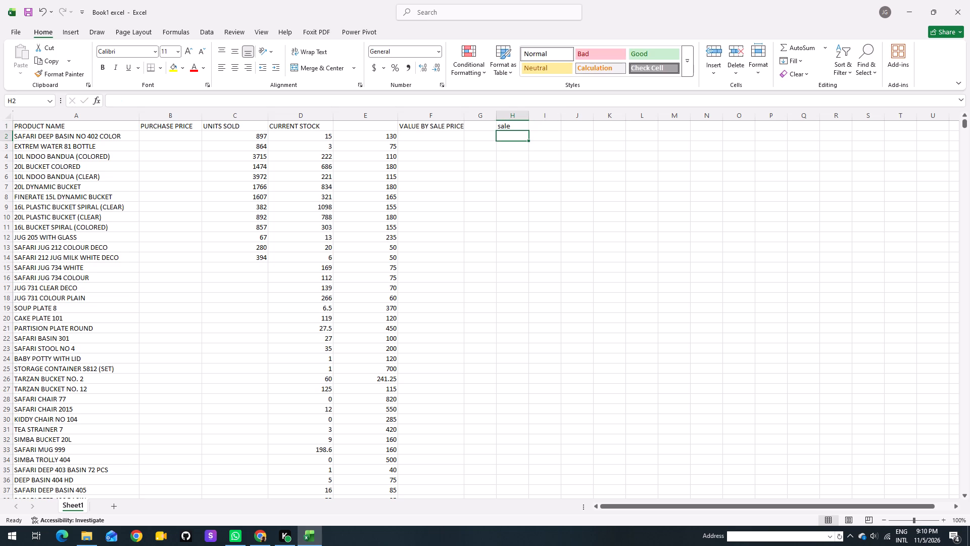
pyautogui.press('=')
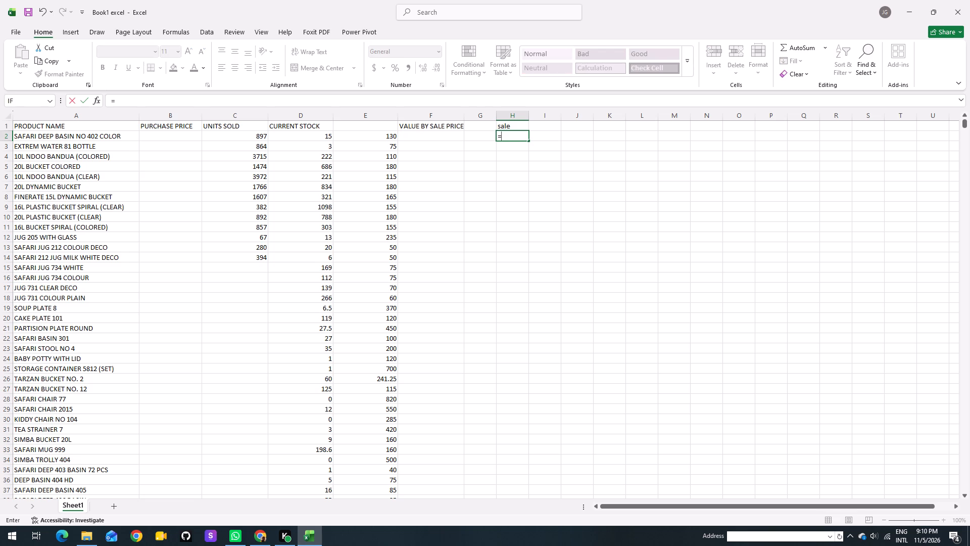
pyautogui.click(321, 136)
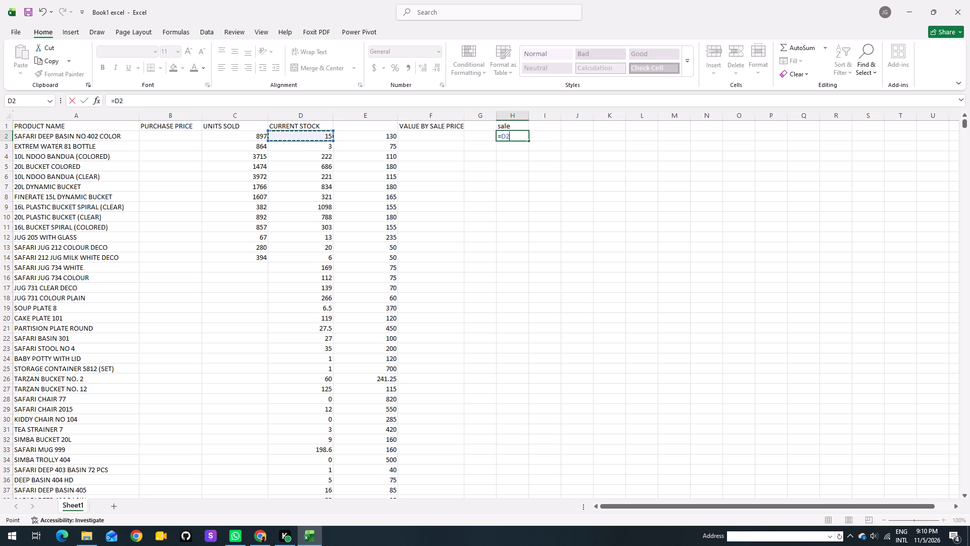
pyautogui.hotkey('shift', '*')
pyautogui.click(371, 133)
pyautogui.press('Return')
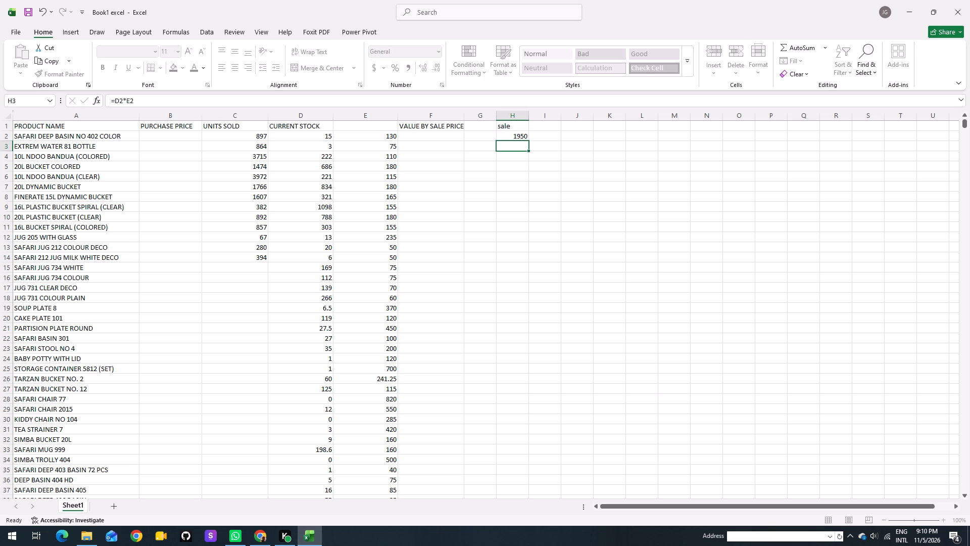
# Fill the H2 sale formula down column H to row 450, the last product, Safari Mug 922 Deco.
pyautogui.click(508, 131)
pyautogui.moveTo(529, 139); pyautogui.dragTo(559, 402)
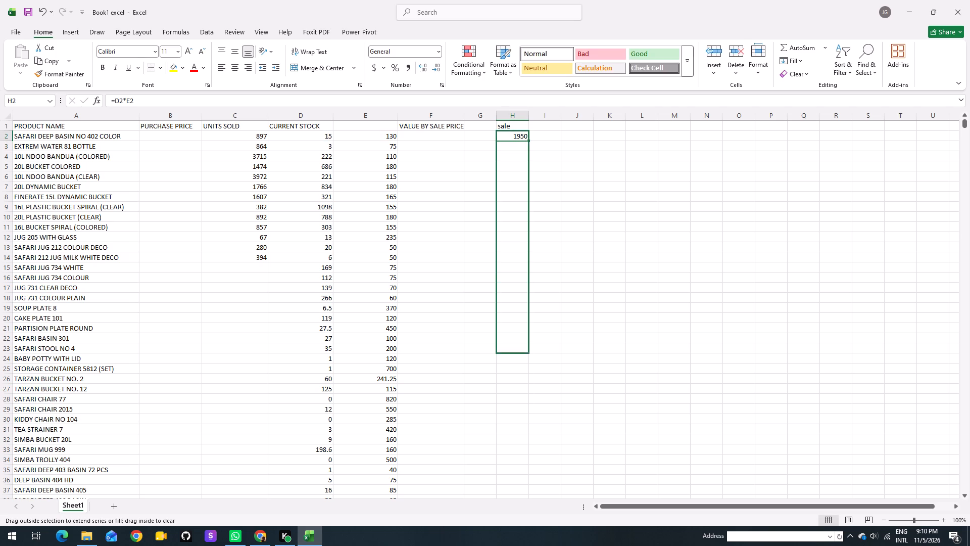
pyautogui.moveTo(559, 402); pyautogui.dragTo(584, 545)
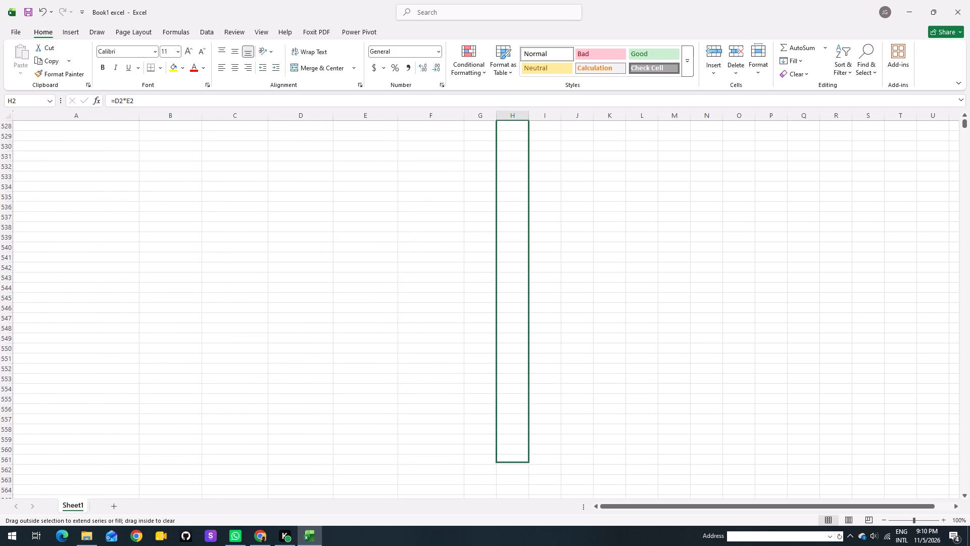
pyautogui.moveTo(584, 545); pyautogui.dragTo(572, 98)
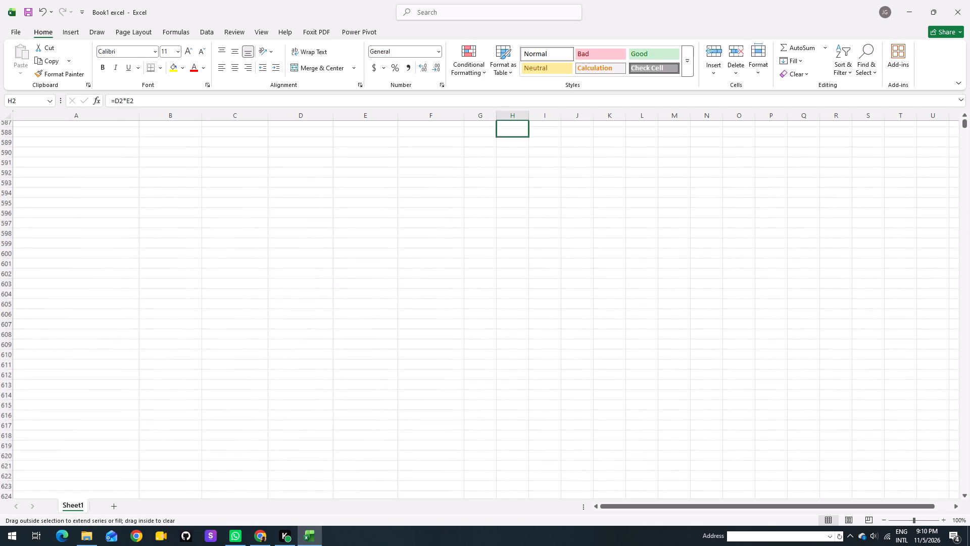
pyautogui.moveTo(572, 98); pyautogui.dragTo(572, 84)
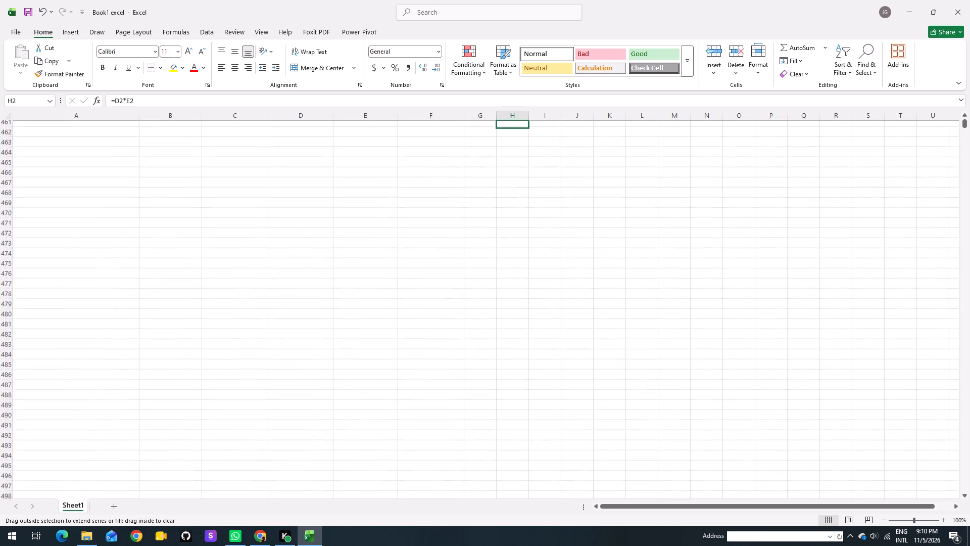
pyautogui.moveTo(572, 84); pyautogui.dragTo(543, 295)
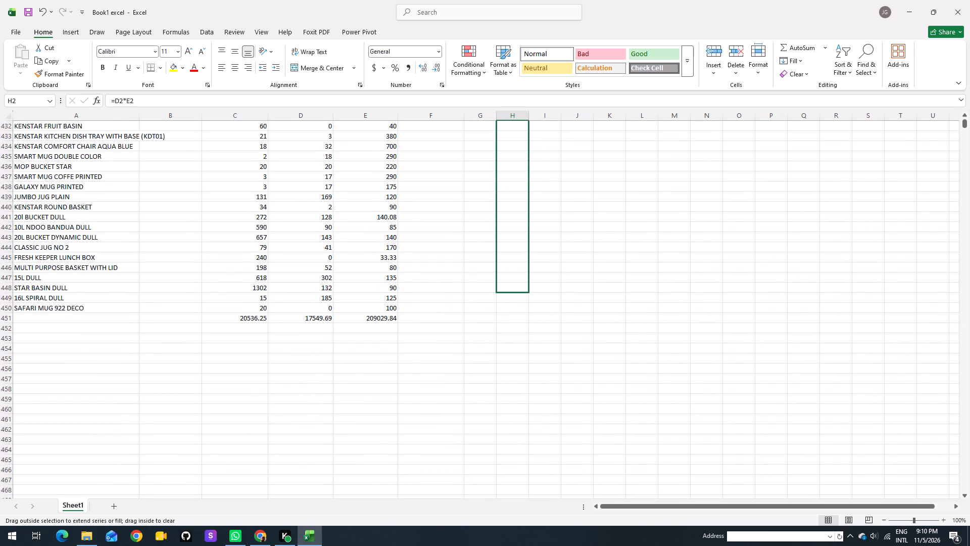
pyautogui.moveTo(543, 295); pyautogui.dragTo(543, 311)
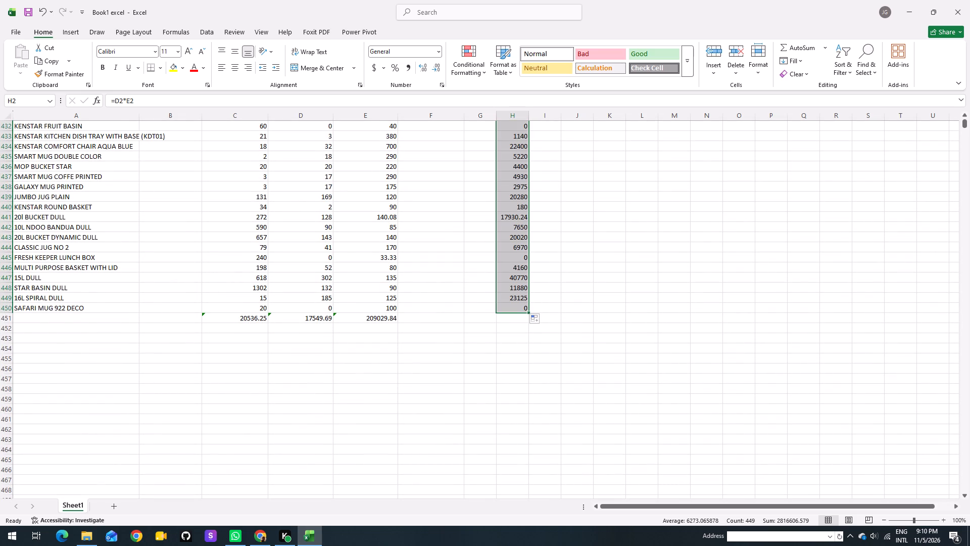
# Return to the top of the product list and save the workbook.
pyautogui.scroll(20, 582, 320)
pyautogui.scroll(20, 582, 320)
pyautogui.scroll(8, 582, 320)
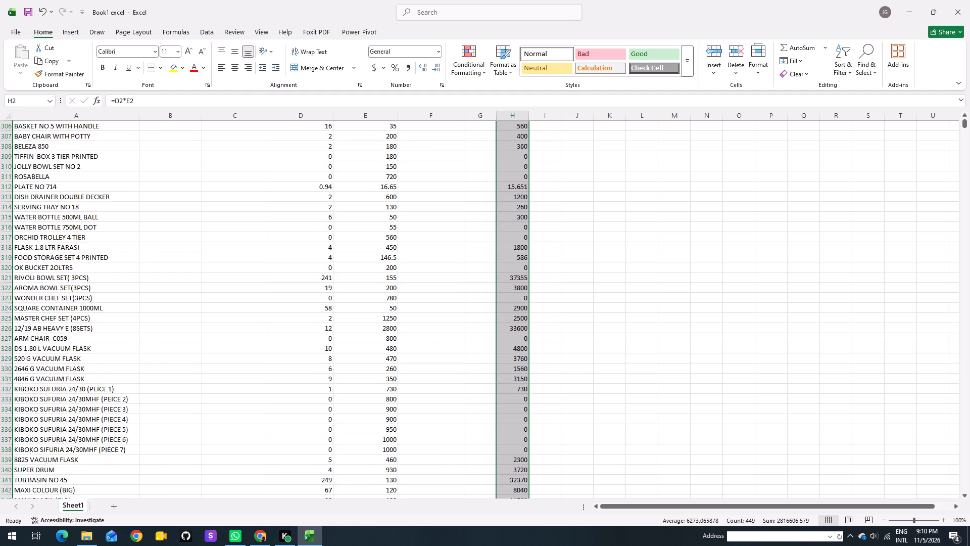
pyautogui.scroll(3, 582, 320)
pyautogui.scroll(20, 582, 320)
pyautogui.scroll(20, 582, 320)
pyautogui.scroll(5, 582, 320)
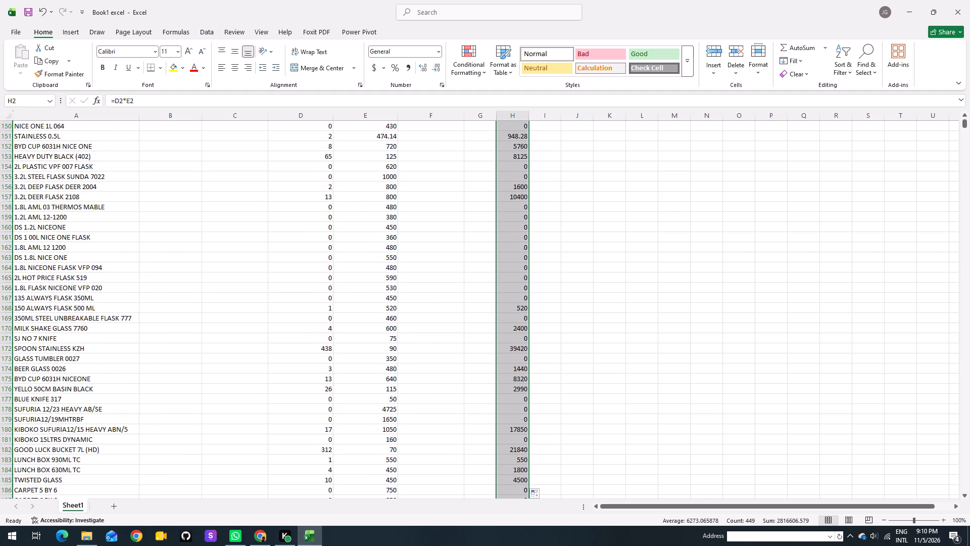
pyautogui.scroll(20, 582, 320)
pyautogui.scroll(20, 582, 320)
pyautogui.scroll(15, 582, 320)
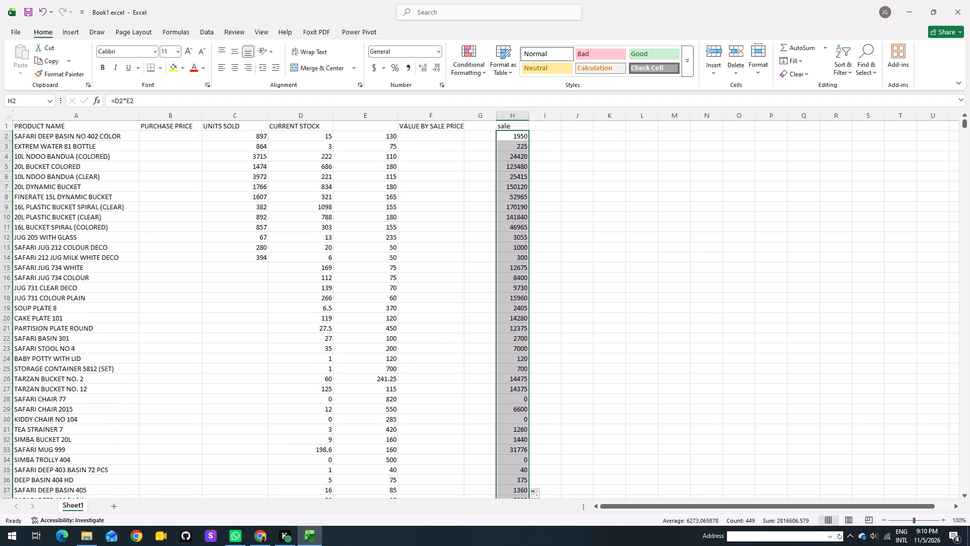
pyautogui.scroll(14, 582, 320)
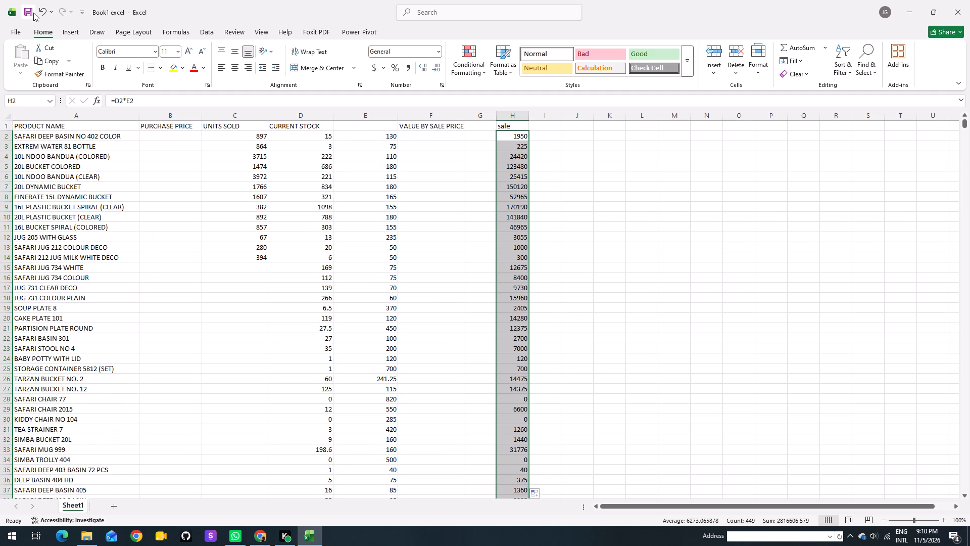
pyautogui.click(30, 13)
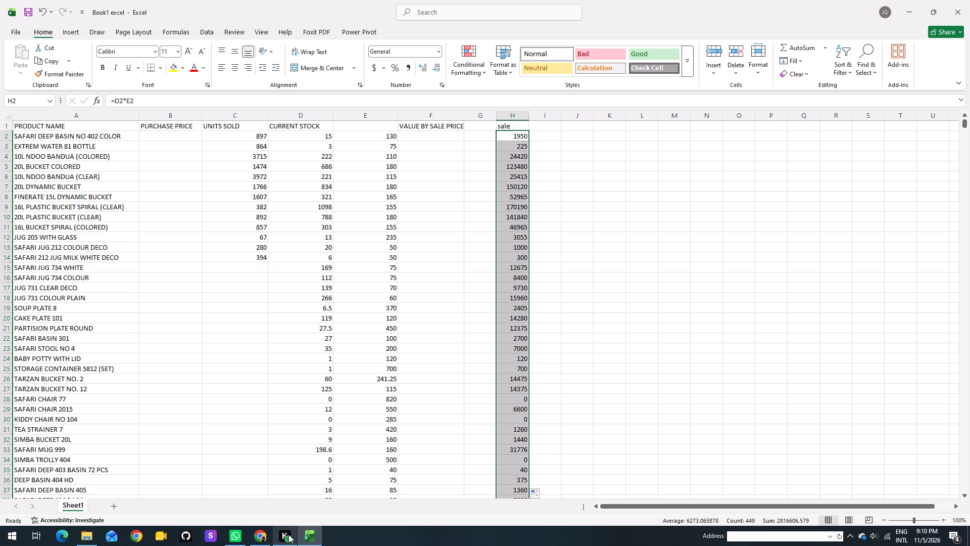